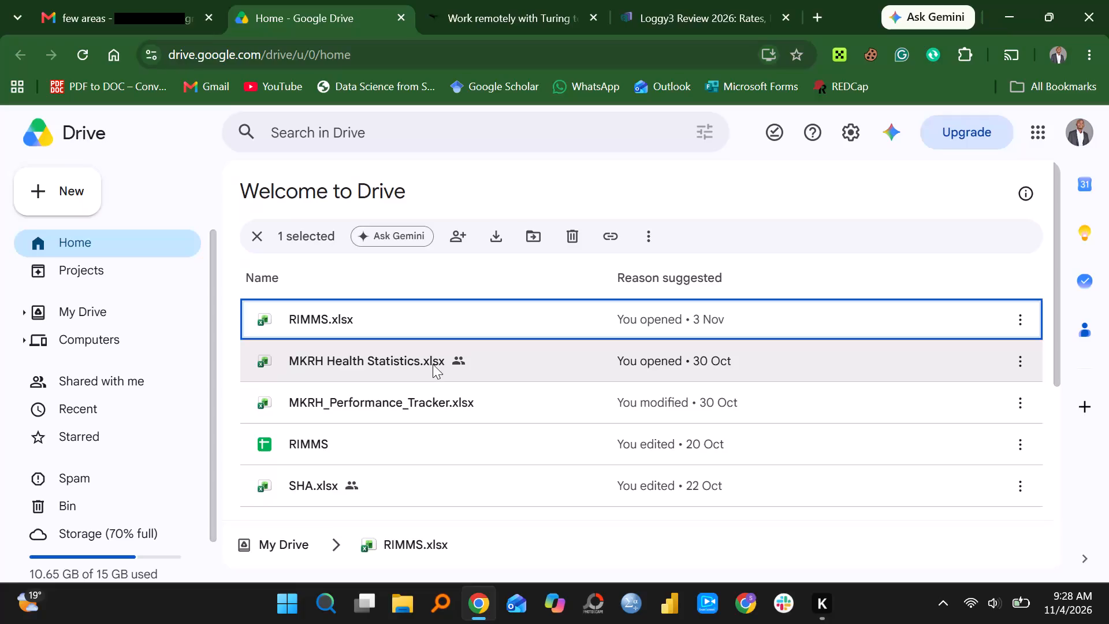
Open the MKRH_Performance_Tracker.xlsx workbook from the suggested files in Drive.
double_click(429, 403)
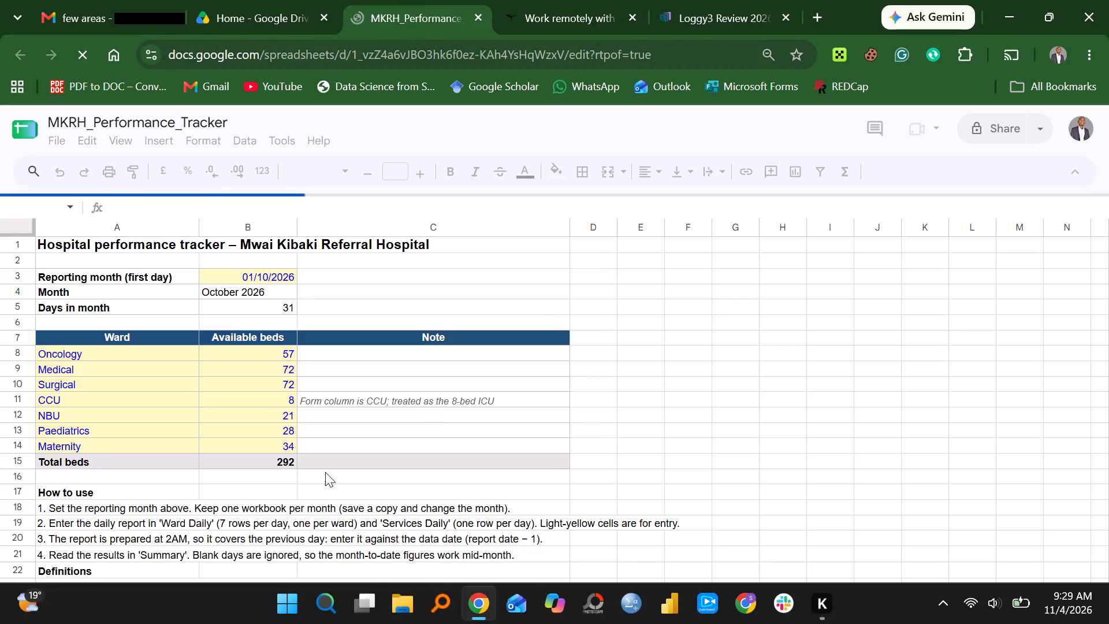
Return to the Drive file list and make a copy of MKRH_Performance_Tracker.xlsx.
left_click(283, 13)
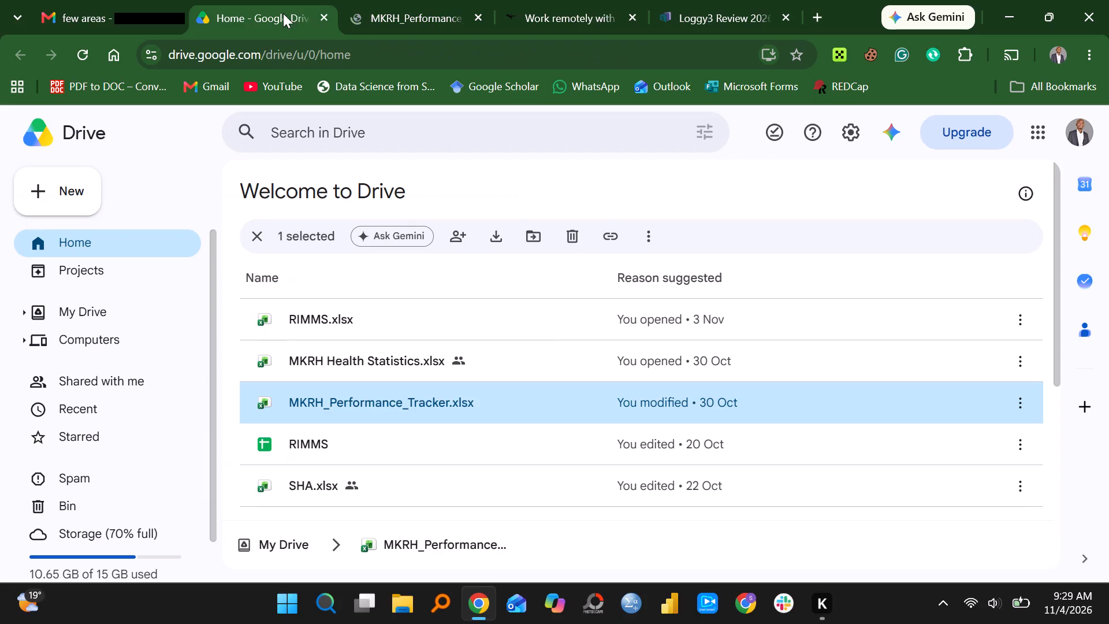
right_click(383, 399)
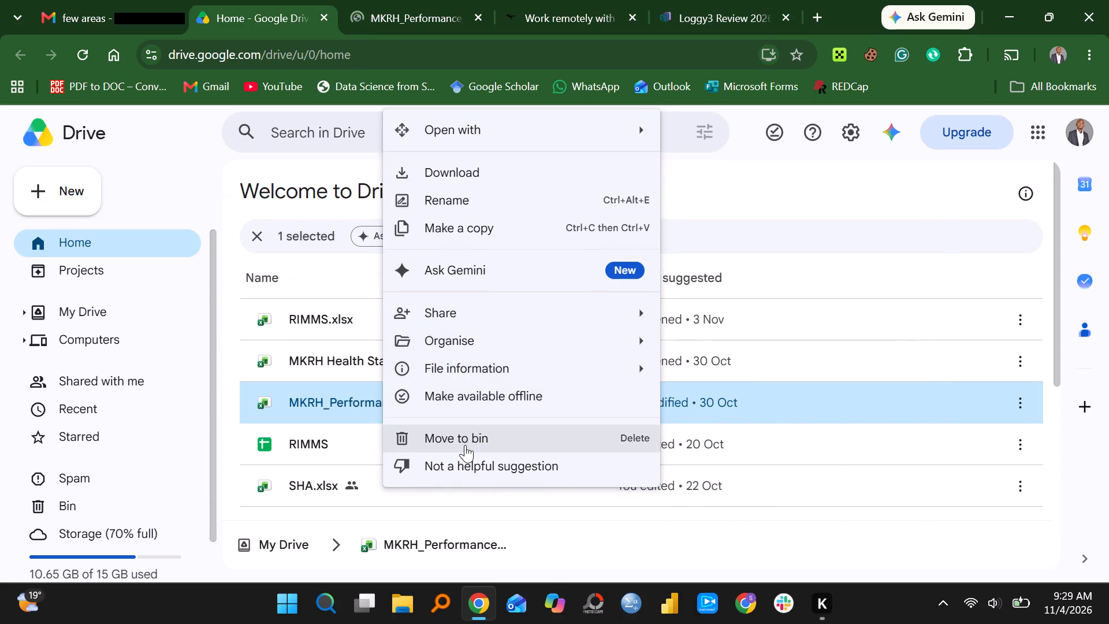
left_click(478, 232)
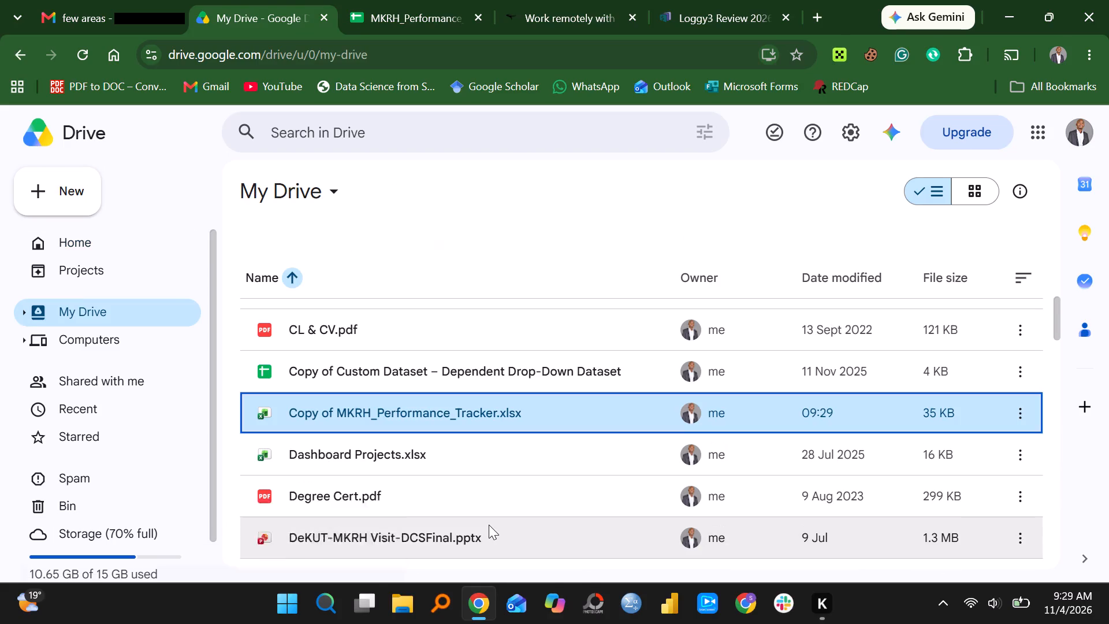
Rename the copied performance tracker file as MKRH_Performance_Tracker.xlsx (NOV).
right_click(453, 408)
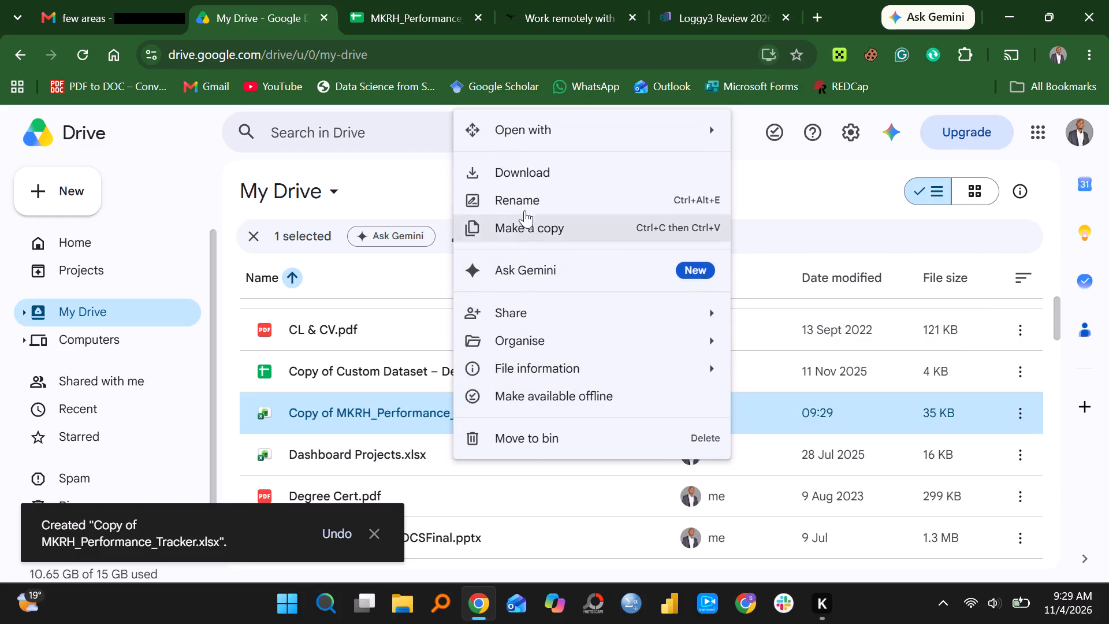
left_click(524, 206)
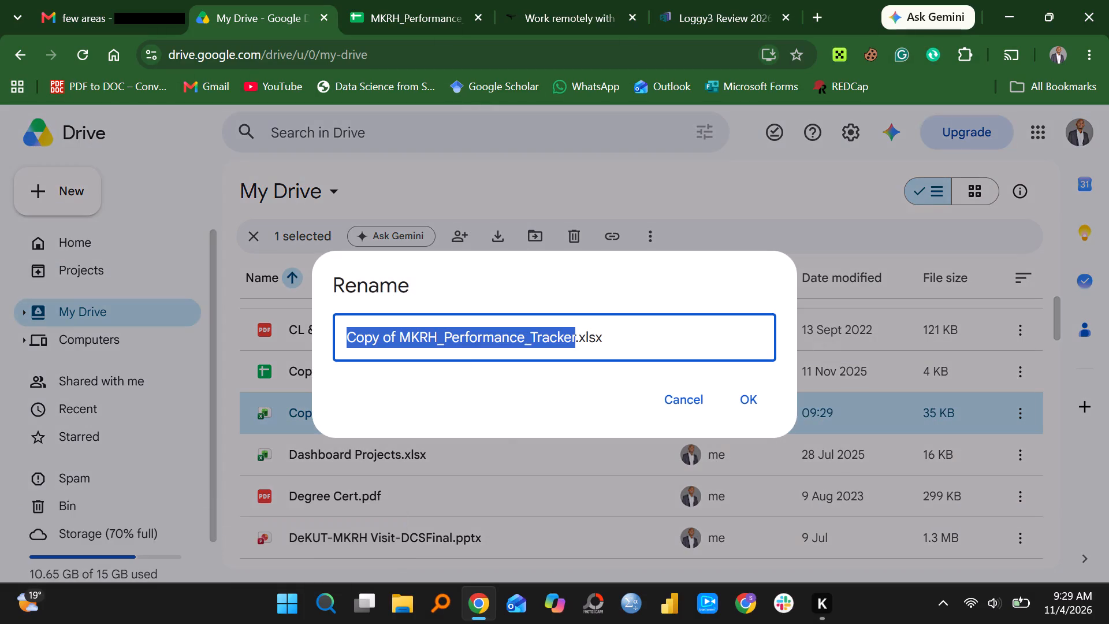
left_click(402, 335)
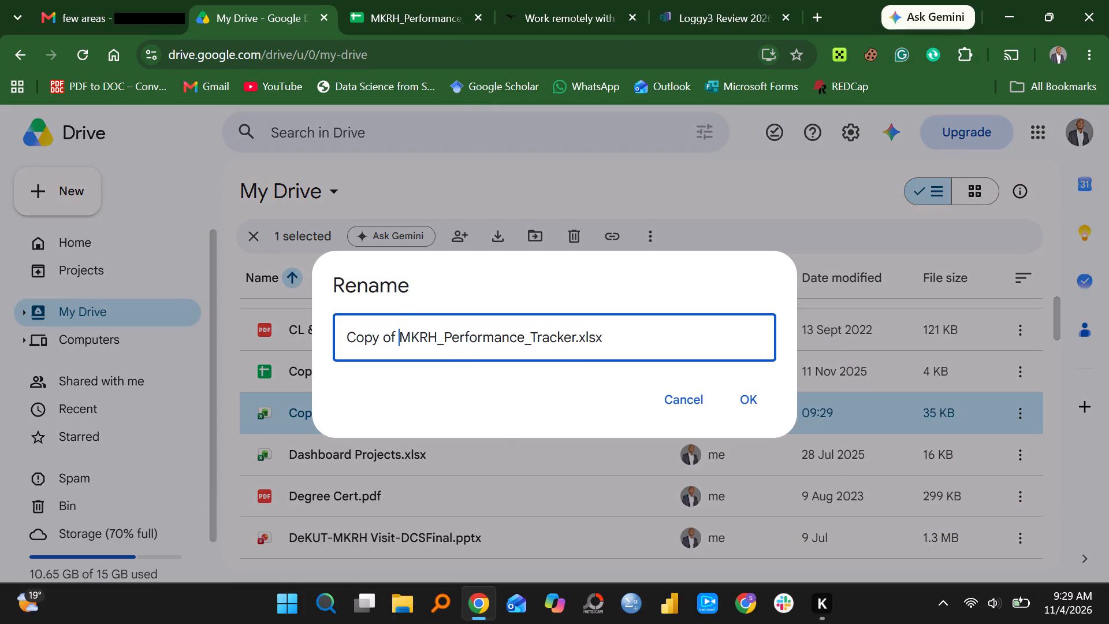
key("BackSpace")
key("BackSpace")
key("BackSpace")
key("BackSpace")
key("BackSpace")
key("BackSpace")
key("BackSpace")
key("BackSpace")
key("BackSpace")
key("BackSpace")
key("BackSpace")
key("BackSpace")
key("BackSpace")
key("BackSpace")
key("BackSpace")
key("BackSpace")
key("BackSpace")
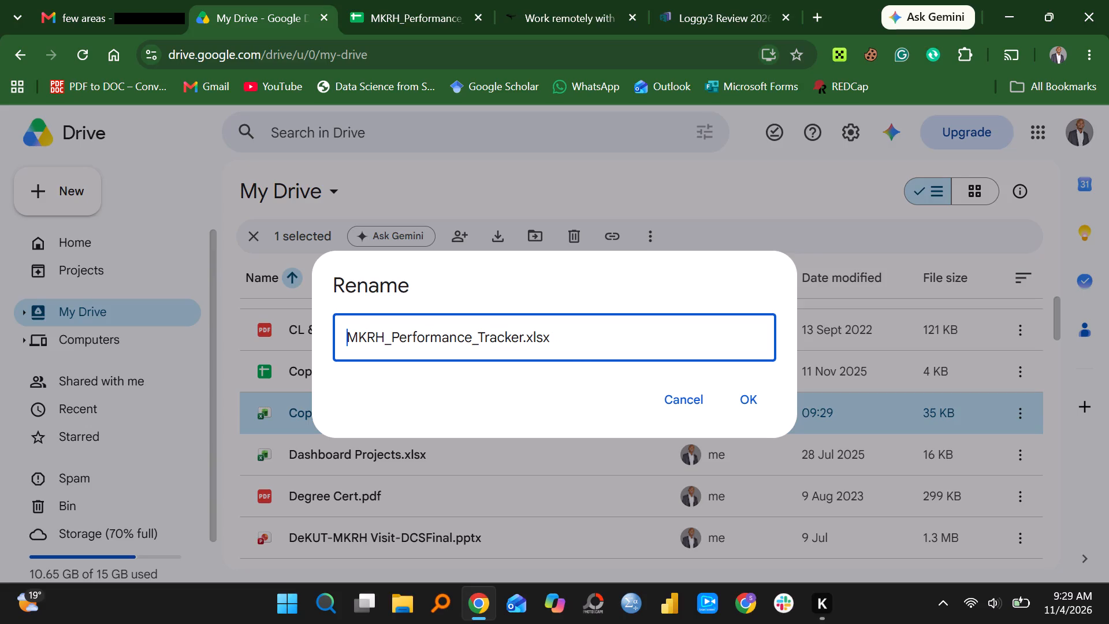
left_click(561, 334)
key("space")
key("shift+parenleft")
type("NOV")
key("shift+parenright")
key("Return")
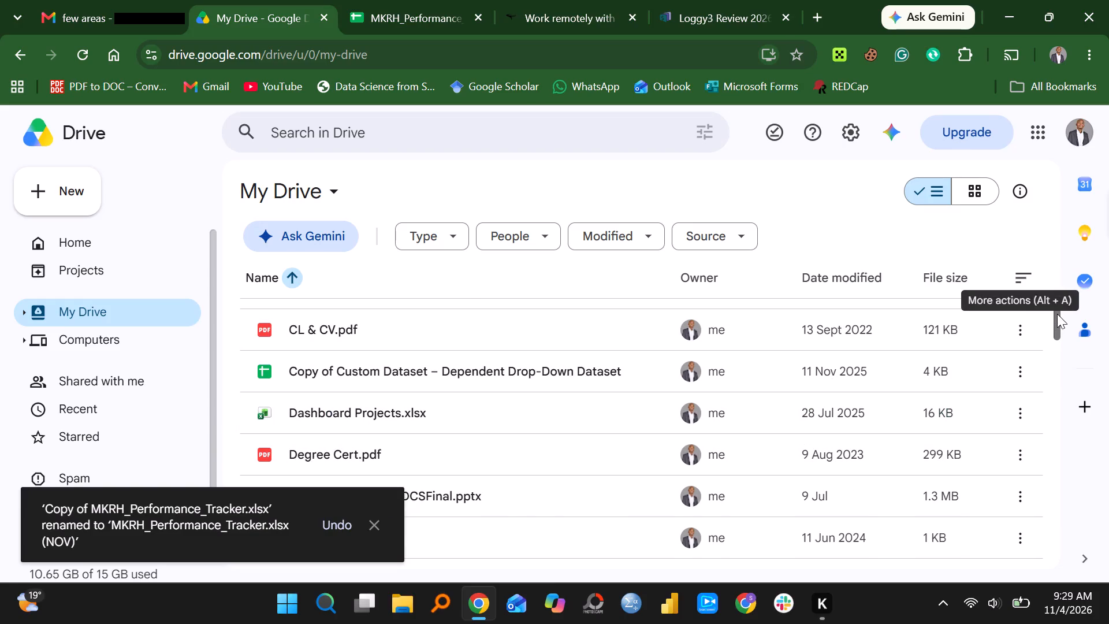
Sort the files in My Drive by date modified.
left_click_drag(1057, 314, 1055, 236)
left_click(1020, 272)
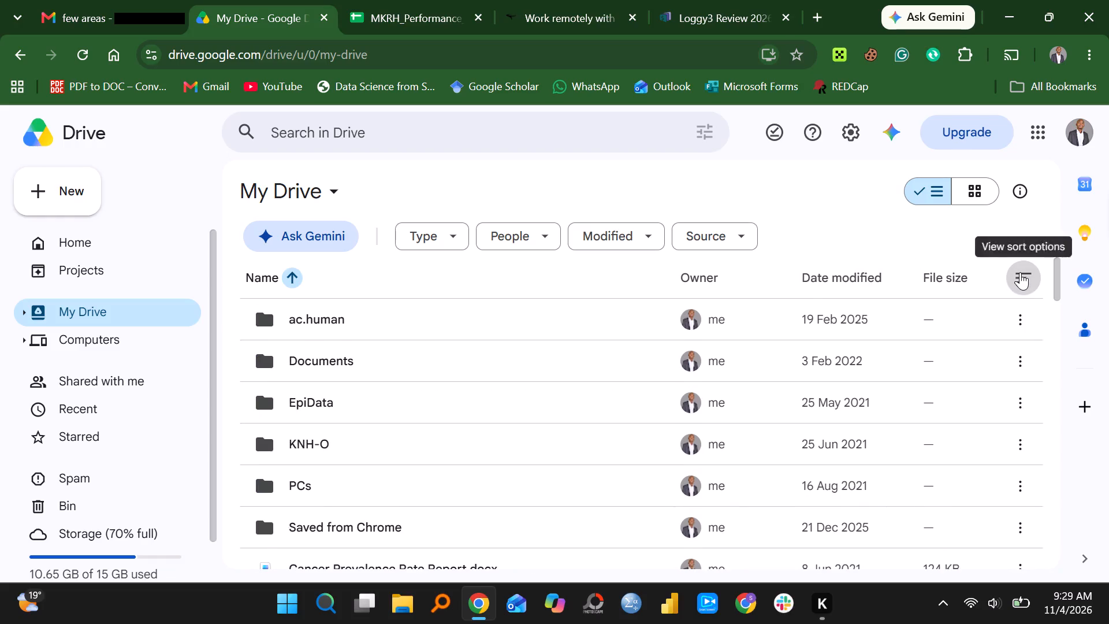
left_click(920, 380)
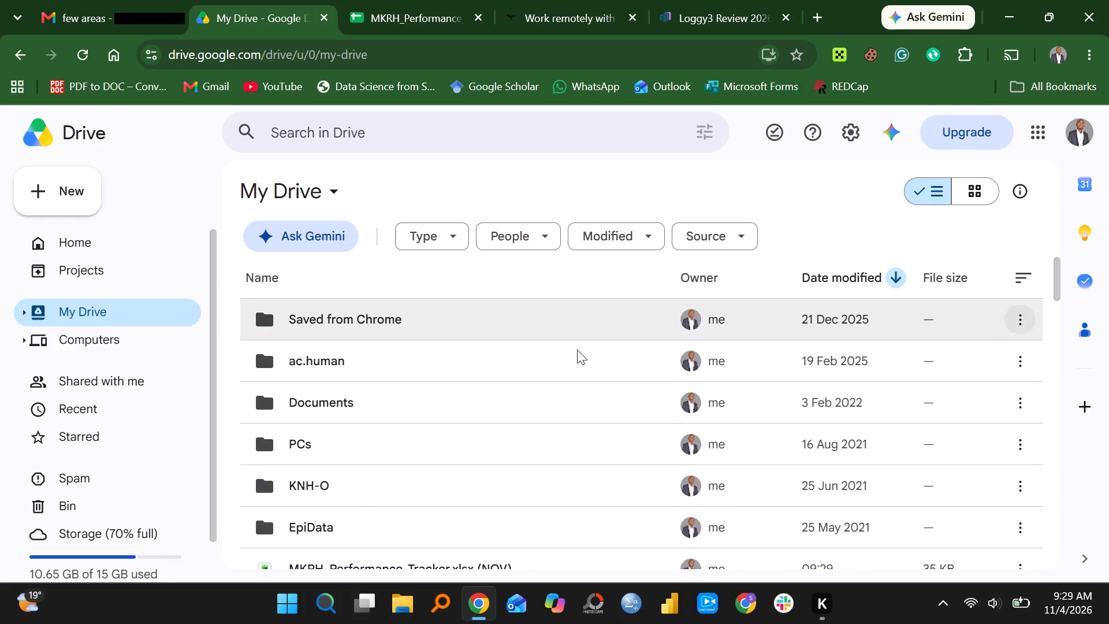
Return to Drive's Home page and open the original MKRH_Performance_Tracker.xlsx workbook.
left_click(106, 243)
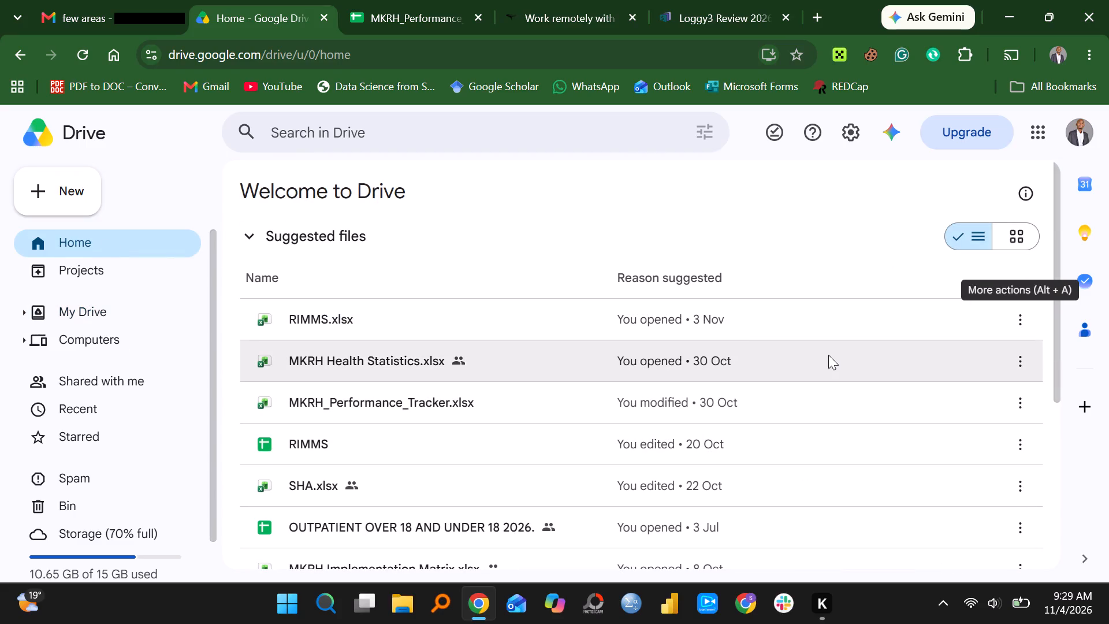
double_click(494, 402)
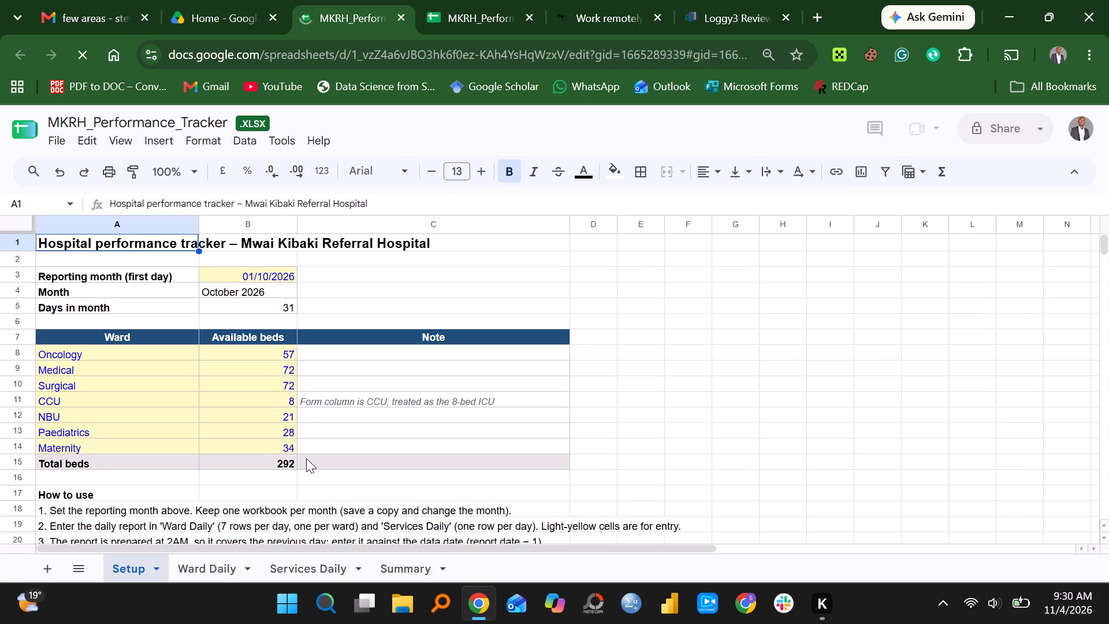
Examine the Ward Daily sheet to find where the filled-in October ward entries stop.
left_click(211, 569)
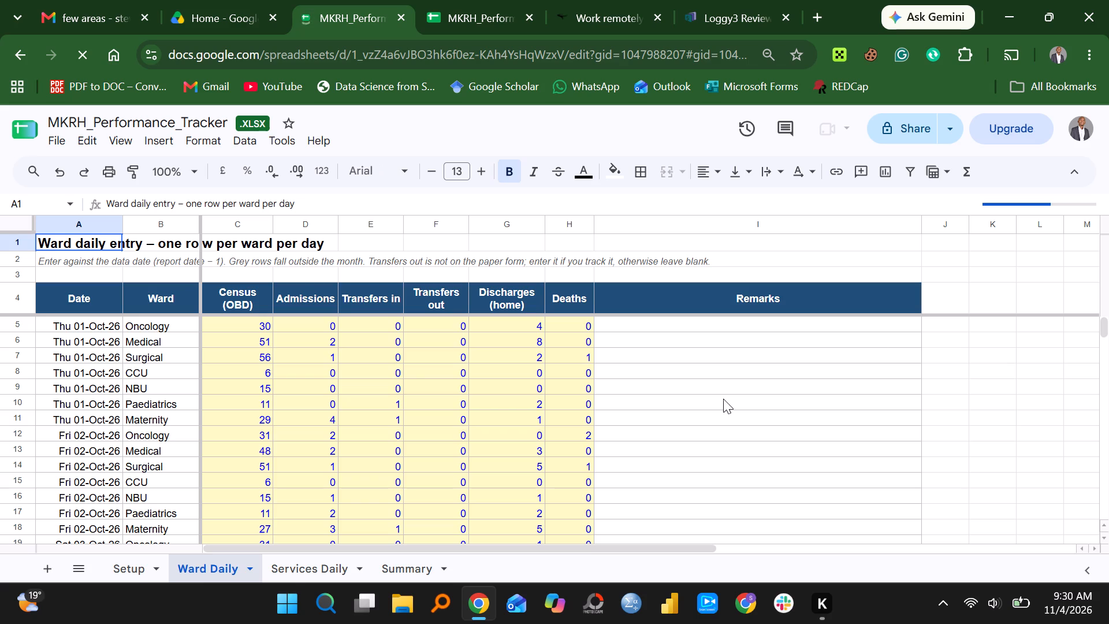
left_click_drag(1104, 319, 1106, 330)
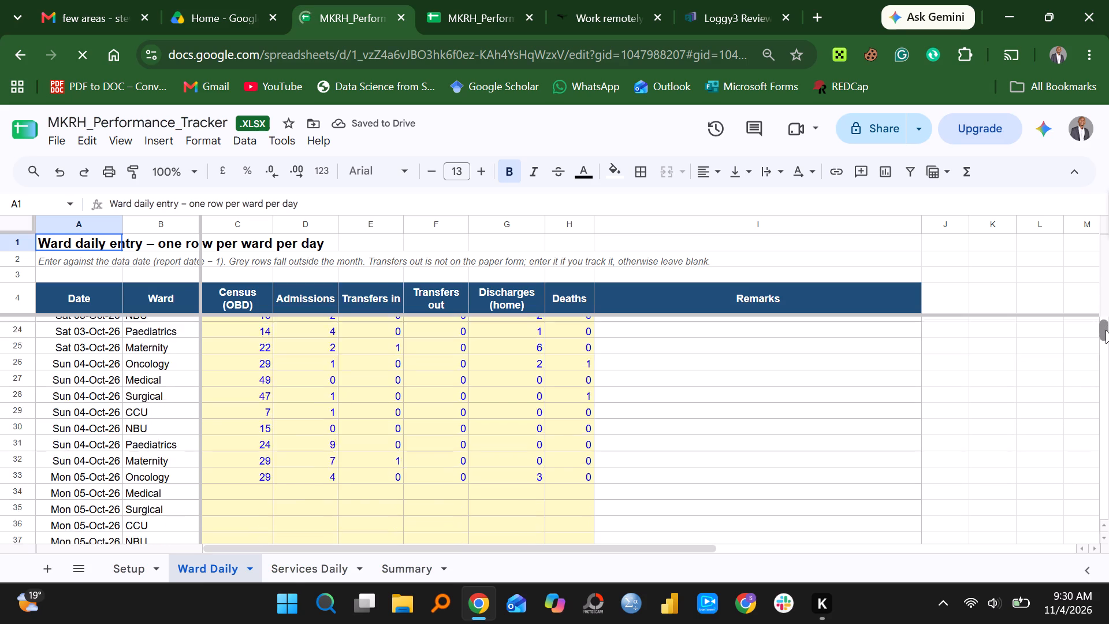
left_click_drag(1106, 330, 1108, 374)
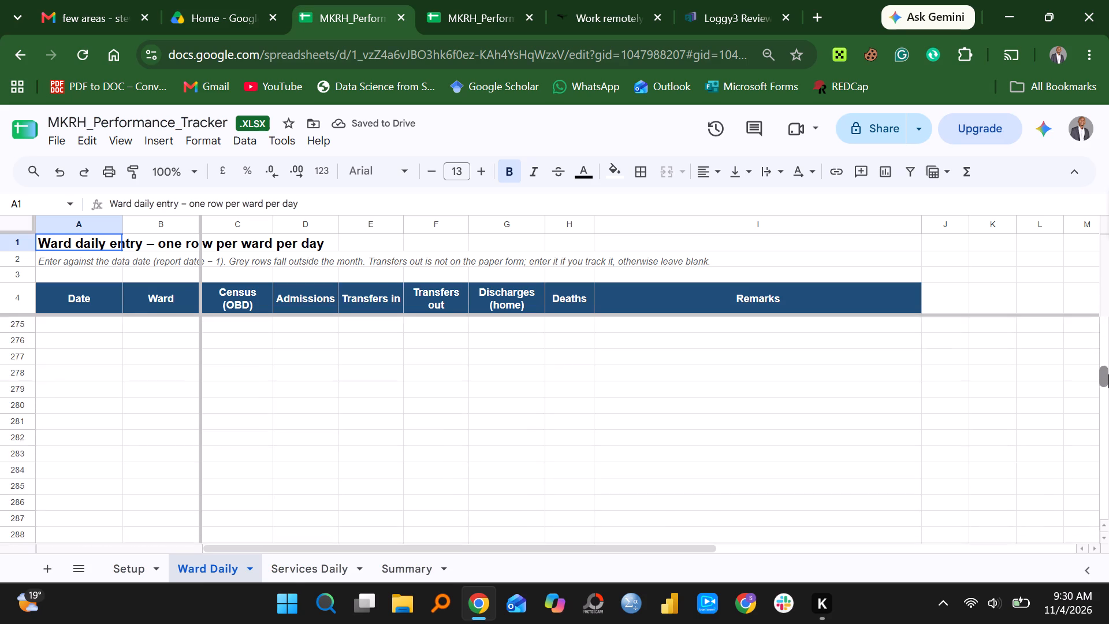
left_click_drag(1108, 374, 1108, 348)
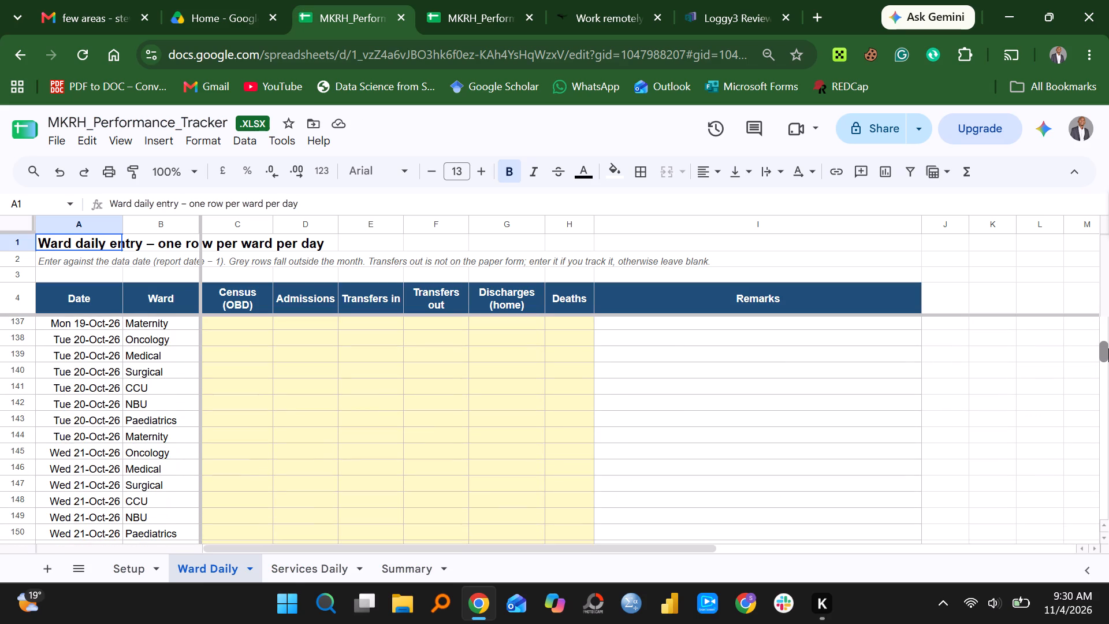
left_click_drag(1108, 348, 1108, 326)
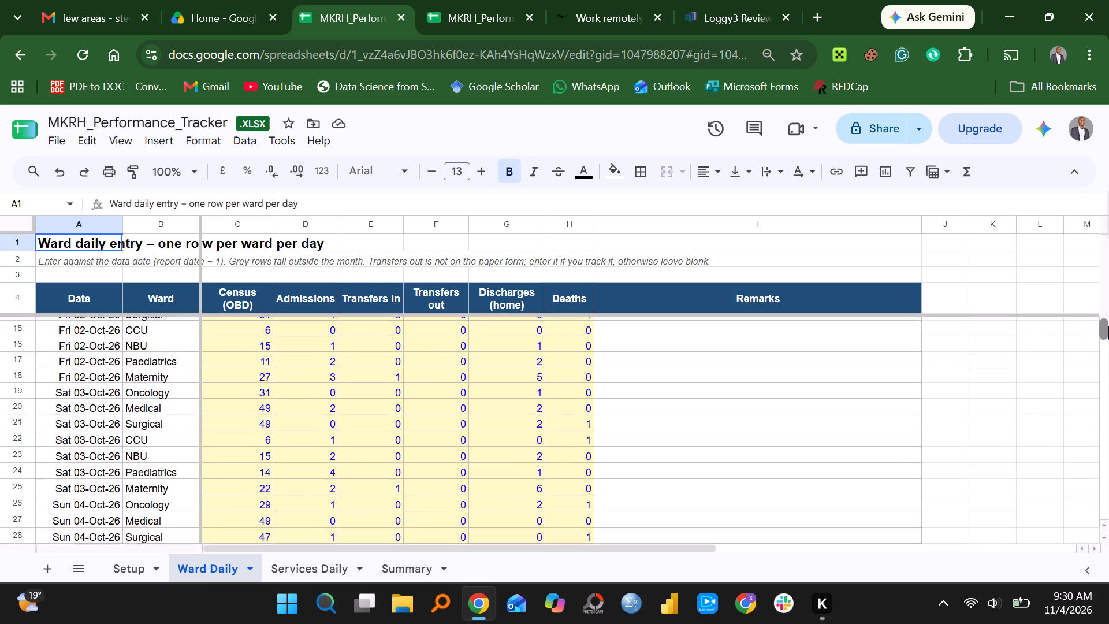
left_click_drag(1108, 326, 1108, 328)
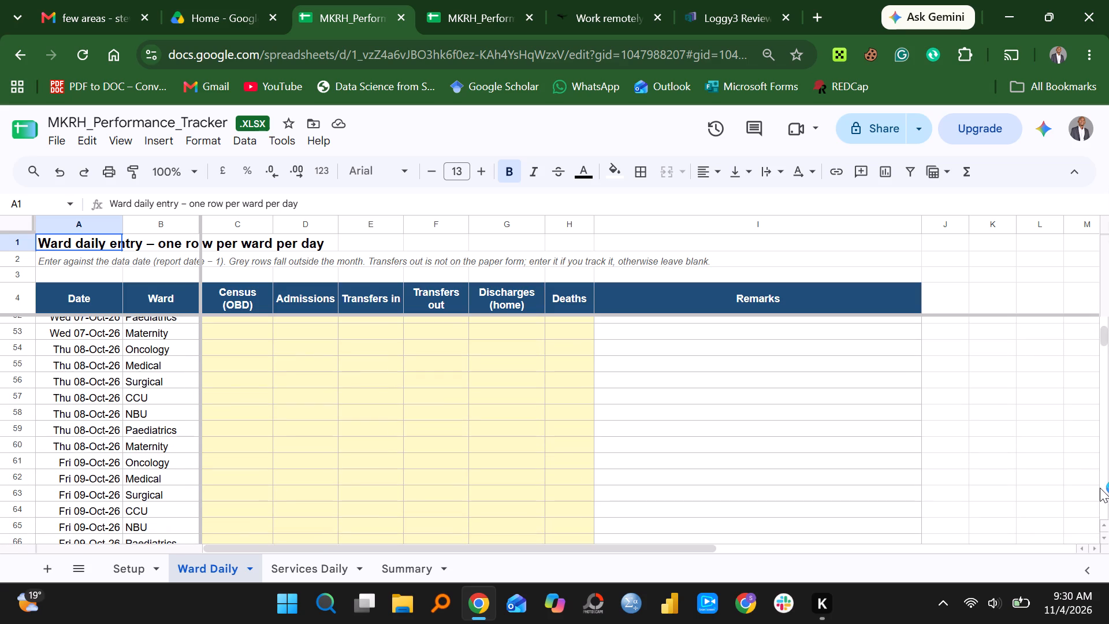
double_click(1106, 518)
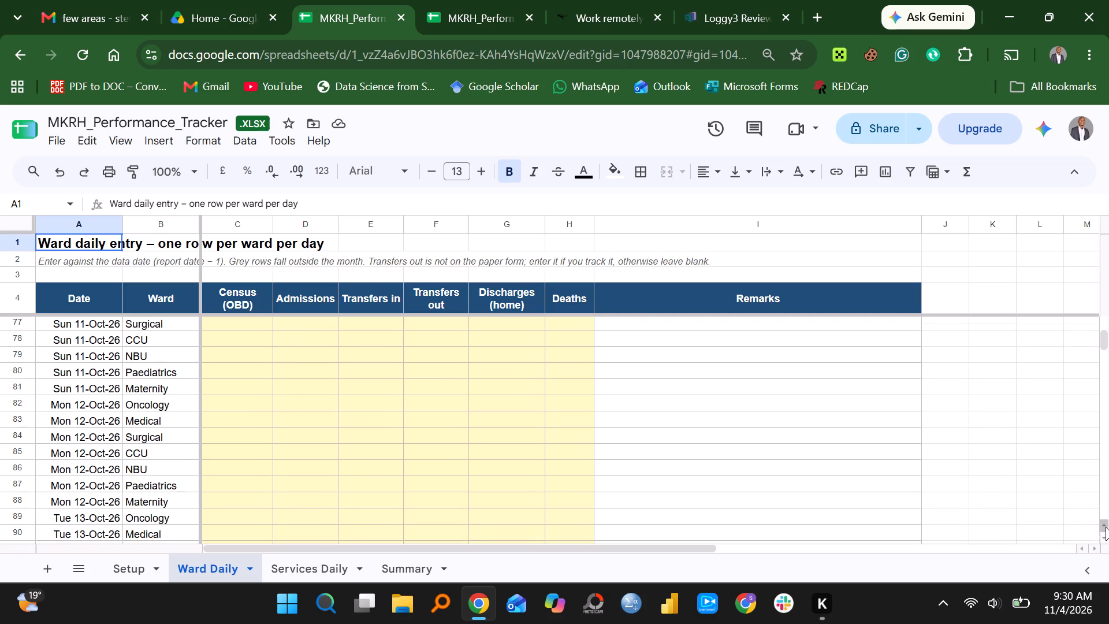
triple_click(1106, 521)
triple_click(1106, 521)
triple_click(1106, 521)
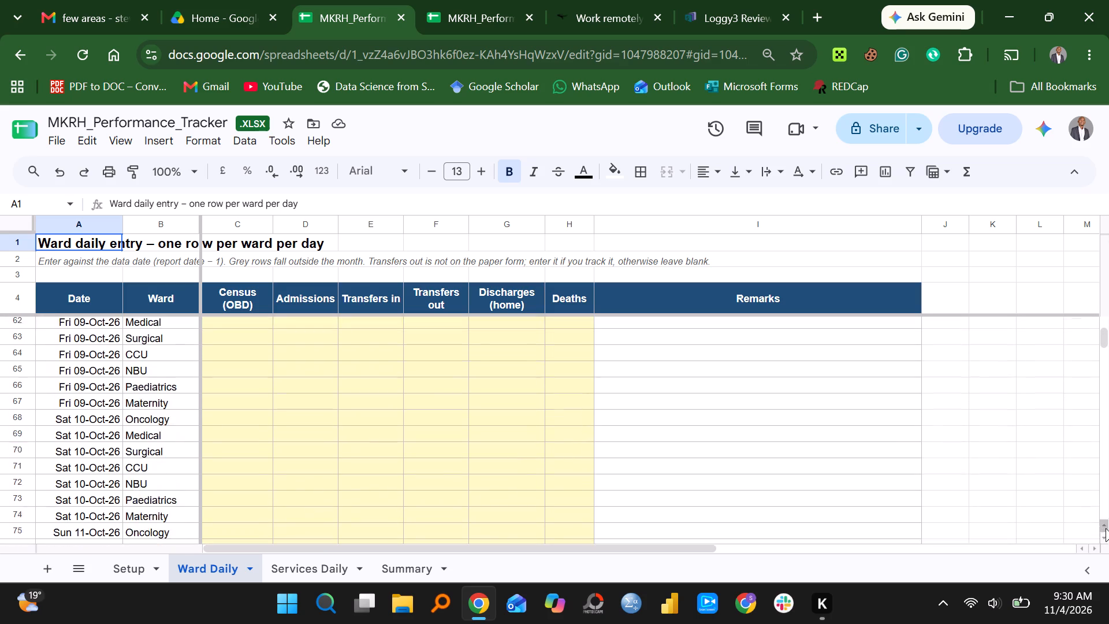
triple_click(1106, 521)
triple_click(1106, 521)
triple_click(1106, 521)
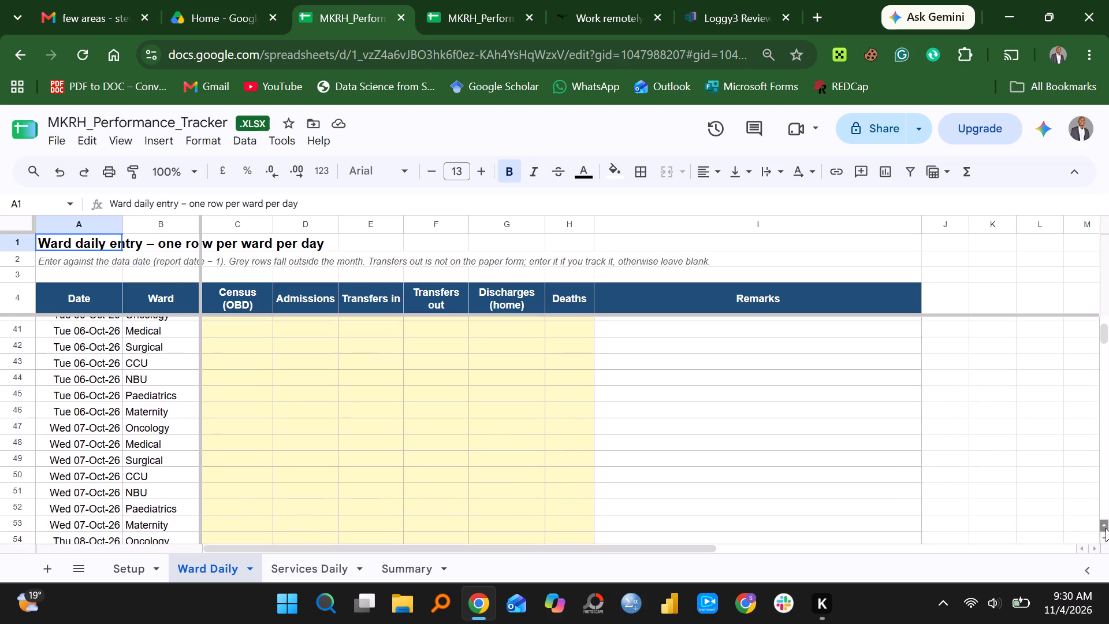
left_click(1106, 521)
triple_click(1106, 521)
left_click(1106, 521)
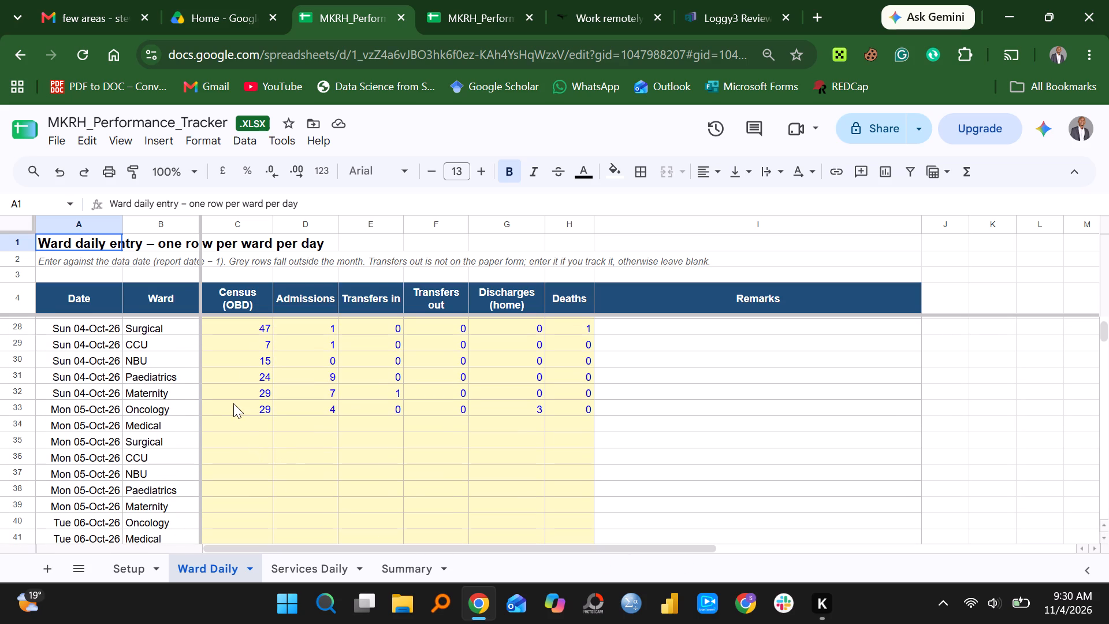
Close the duplicate performance tracker tab and the Drive home tab, keeping the Ward Daily sheet open.
left_click(526, 13)
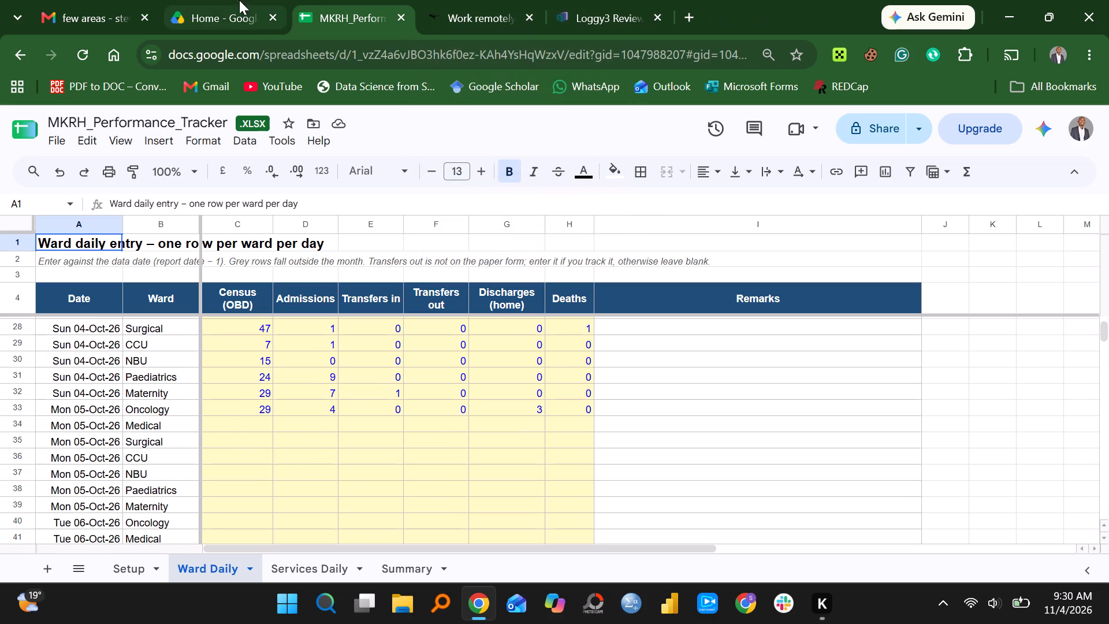
left_click(274, 16)
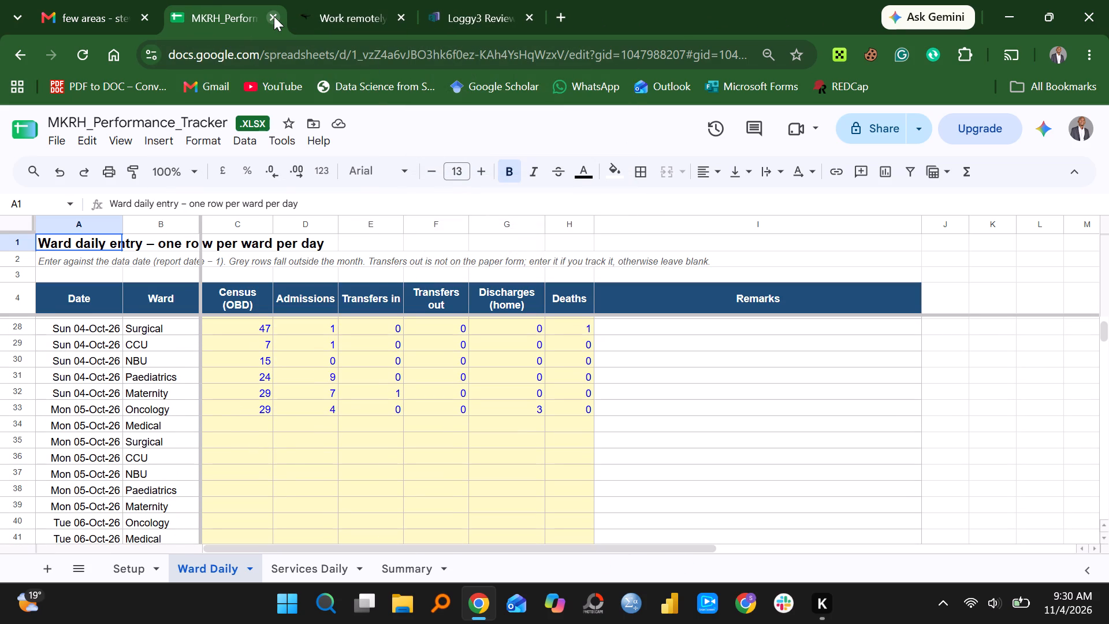
Select the empty Census (OBD) cell for the Medical ward on Mon 05-Oct-26.
left_click(250, 425)
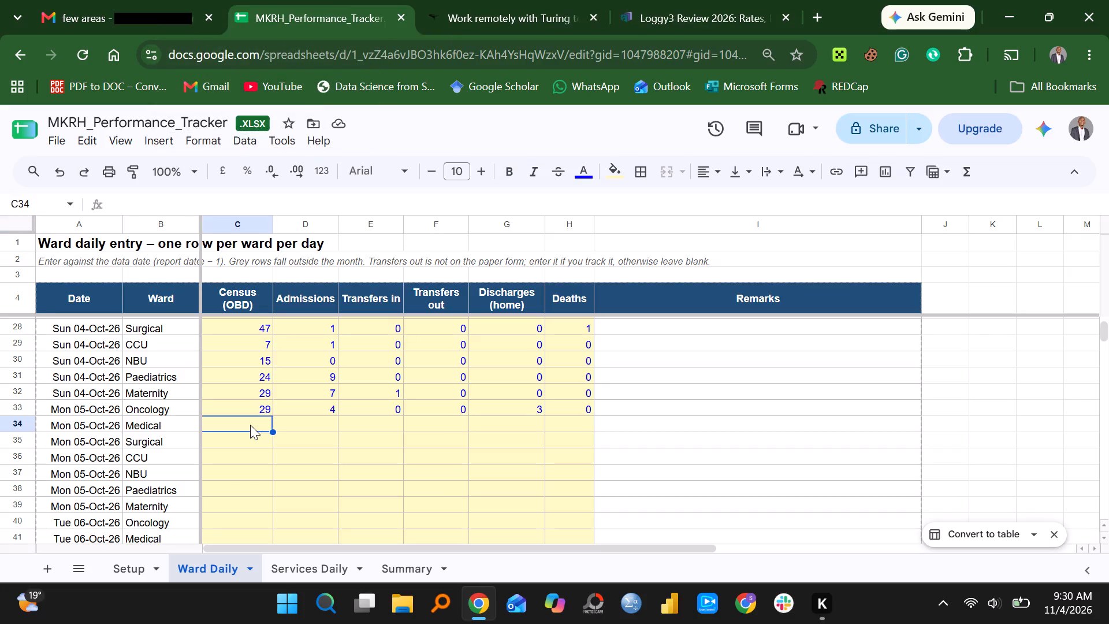
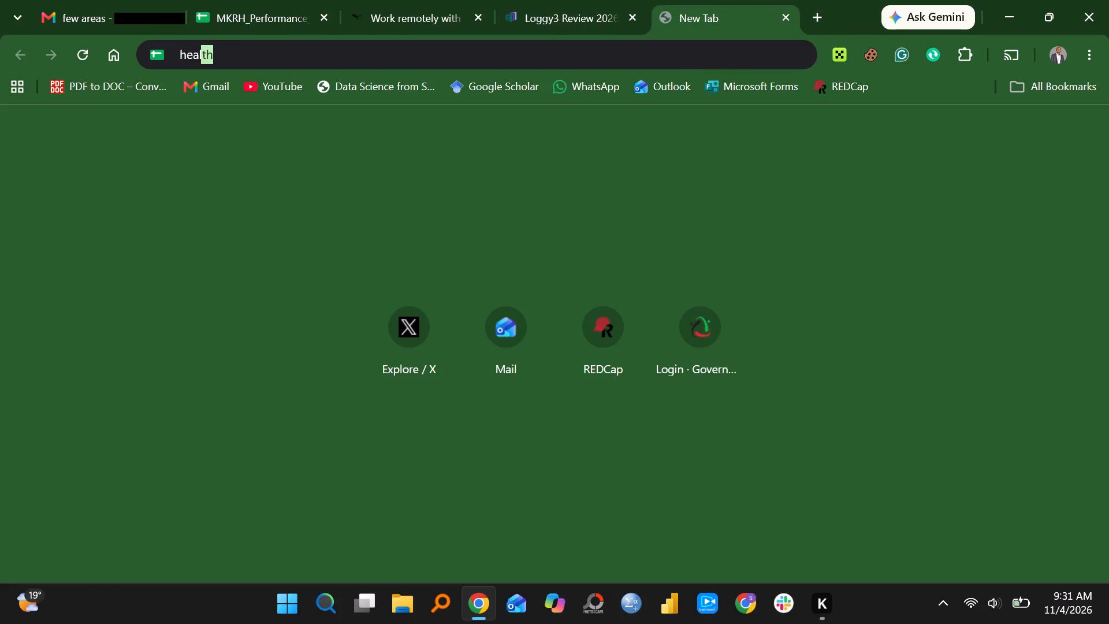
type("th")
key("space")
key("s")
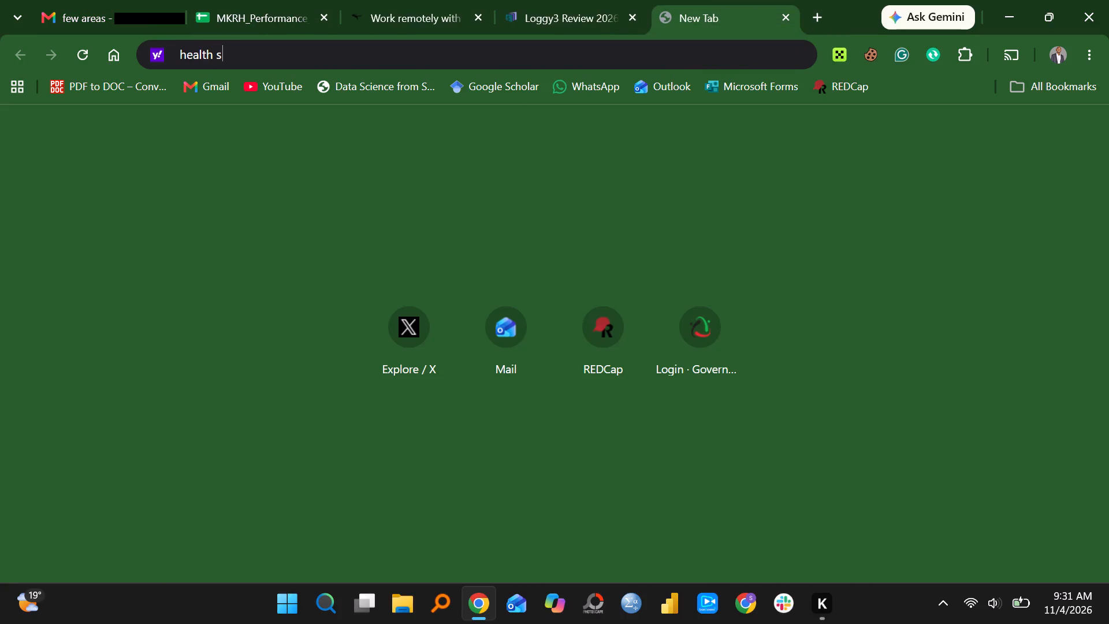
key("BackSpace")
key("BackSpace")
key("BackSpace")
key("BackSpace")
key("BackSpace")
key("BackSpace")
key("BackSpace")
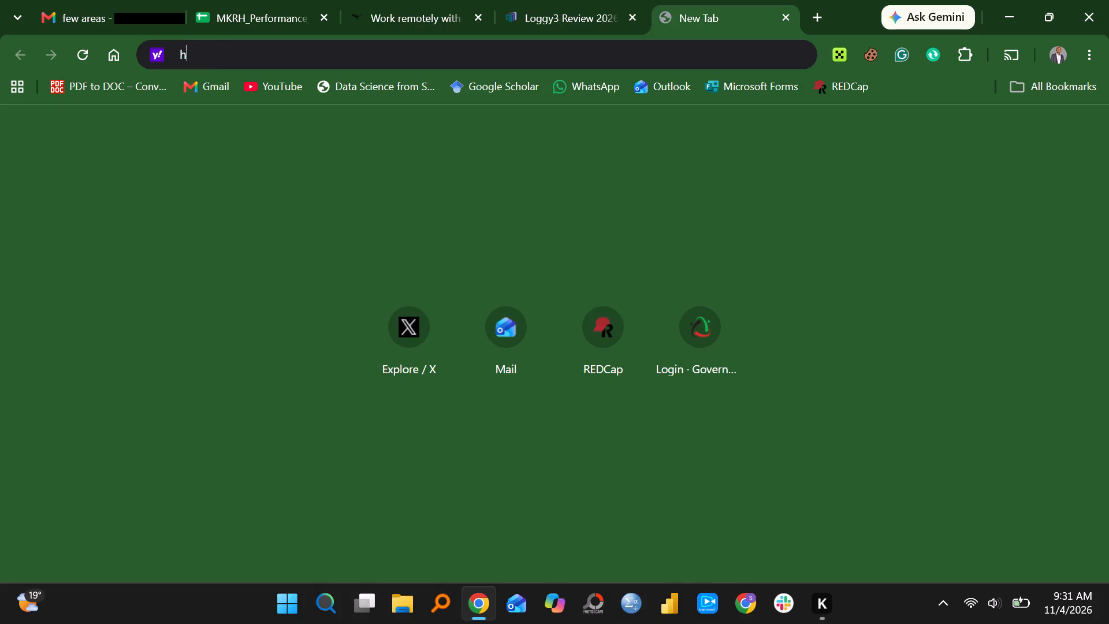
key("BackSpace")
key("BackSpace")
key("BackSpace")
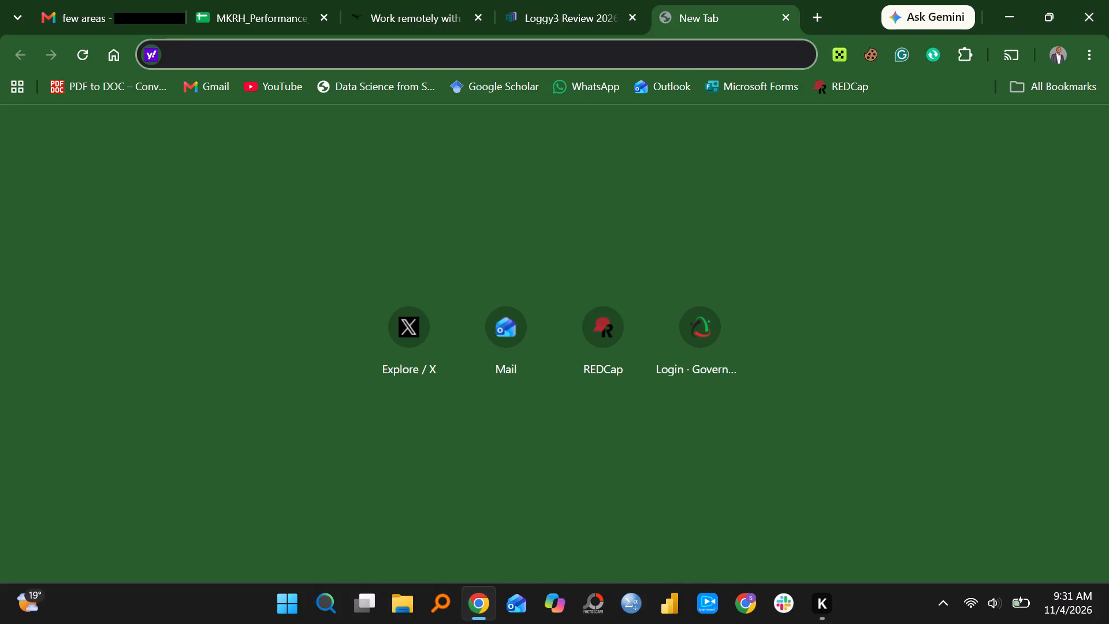
Open the MKRH Health Statistics workbook in the new tab and go to its FY 2026-27 sheet.
key("shift+h")
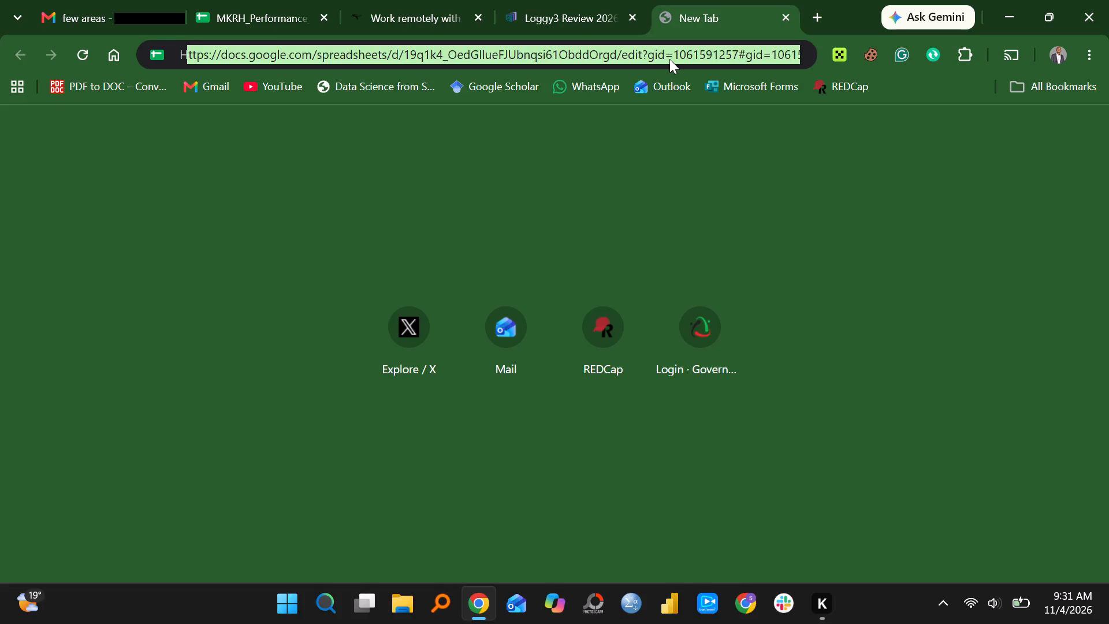
type("ea")
key("Return")
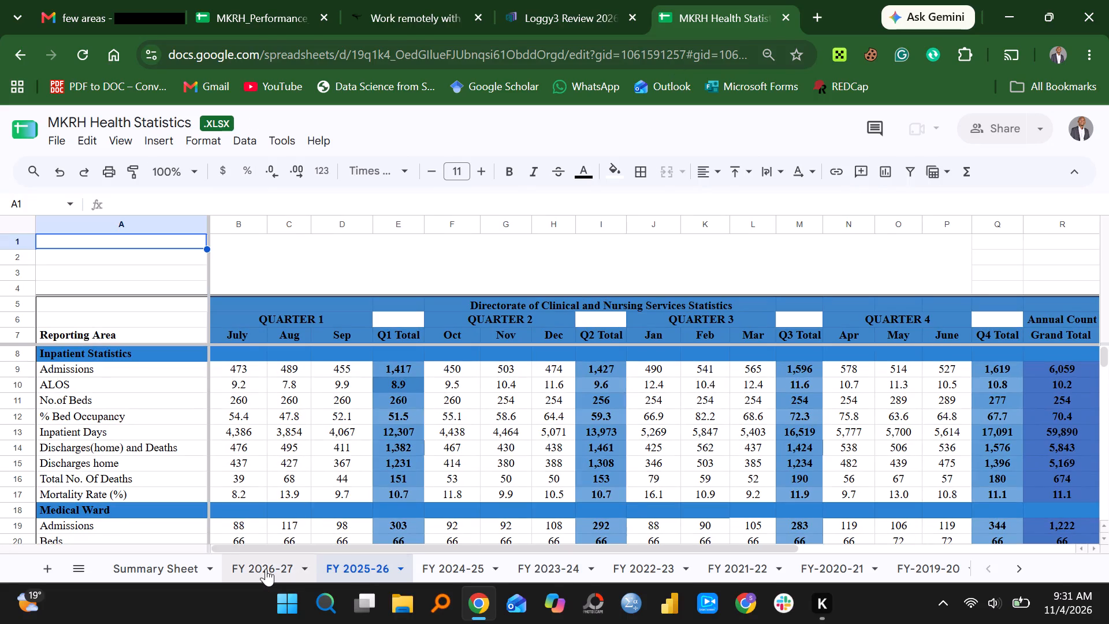
left_click(265, 567)
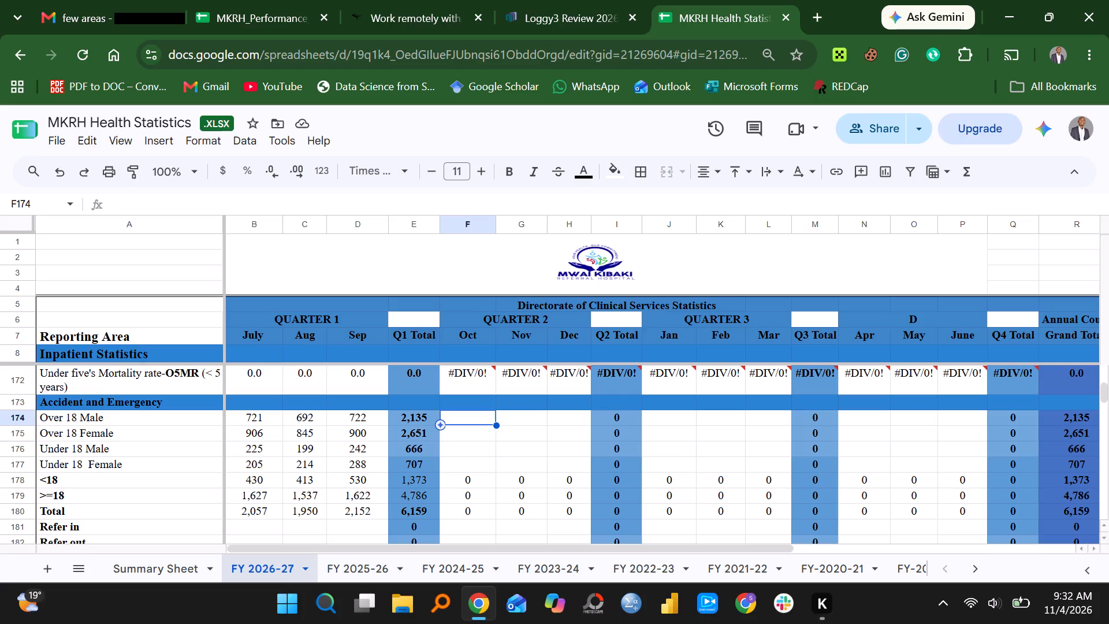
Enter October Accident and Emergency figures: Over 18 Male 713, Over 18 Female 945, Under 18 Male 277, Under 18 Female 246.
key("7")
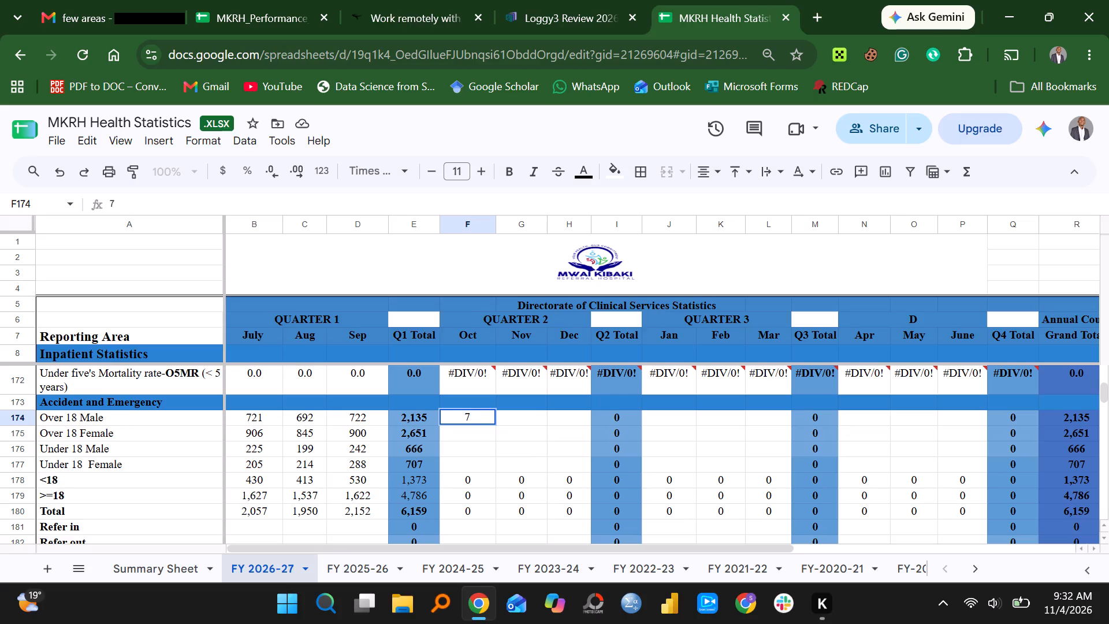
type("13")
key("Down")
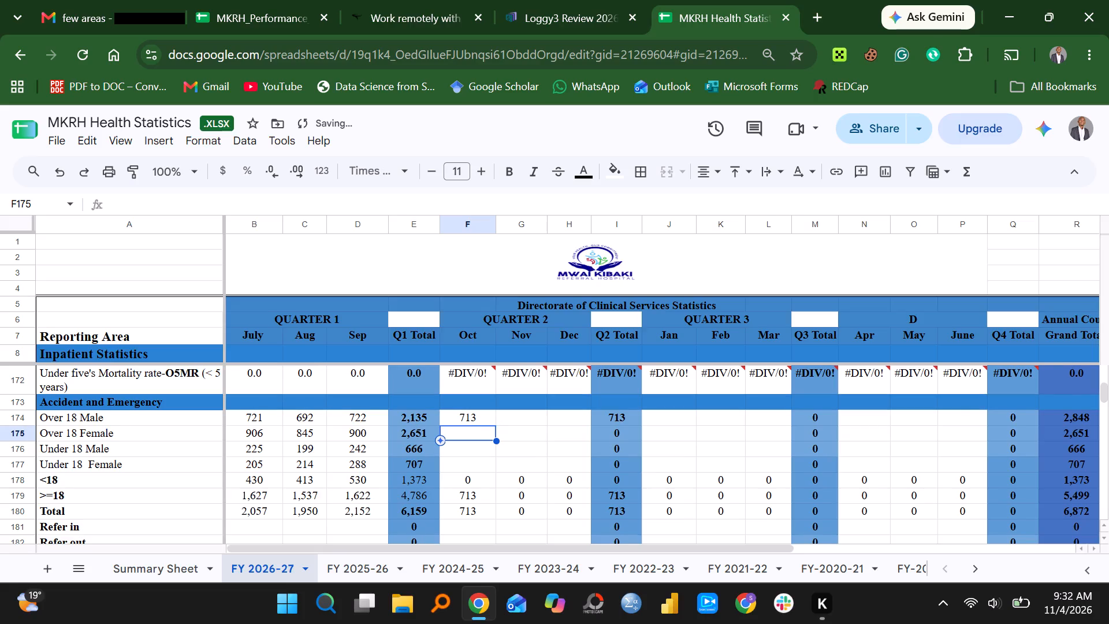
type("945")
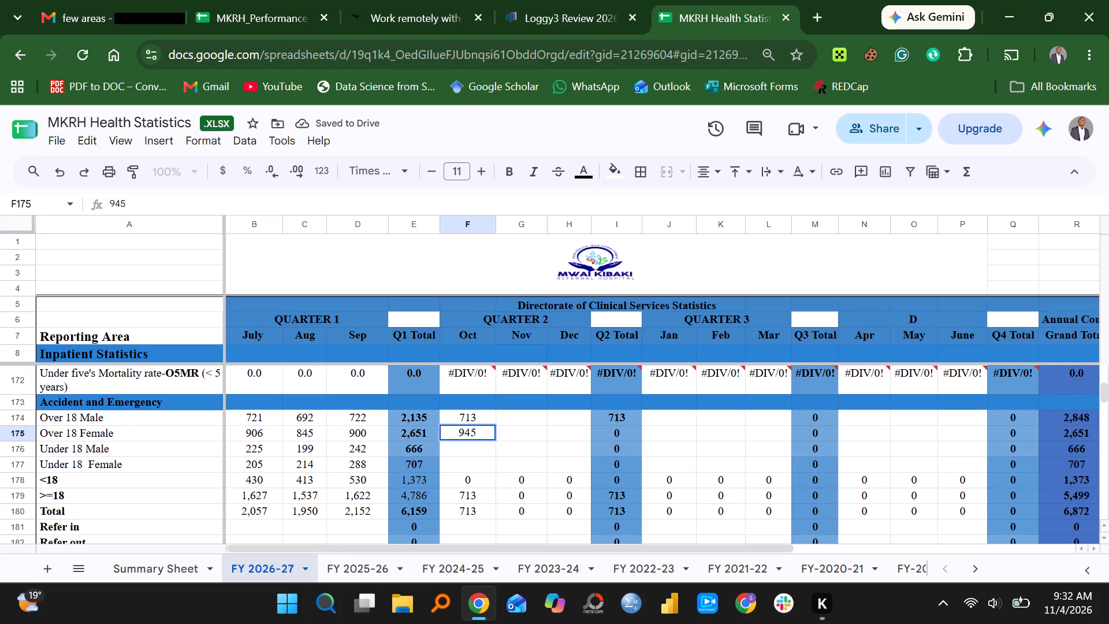
key("Down")
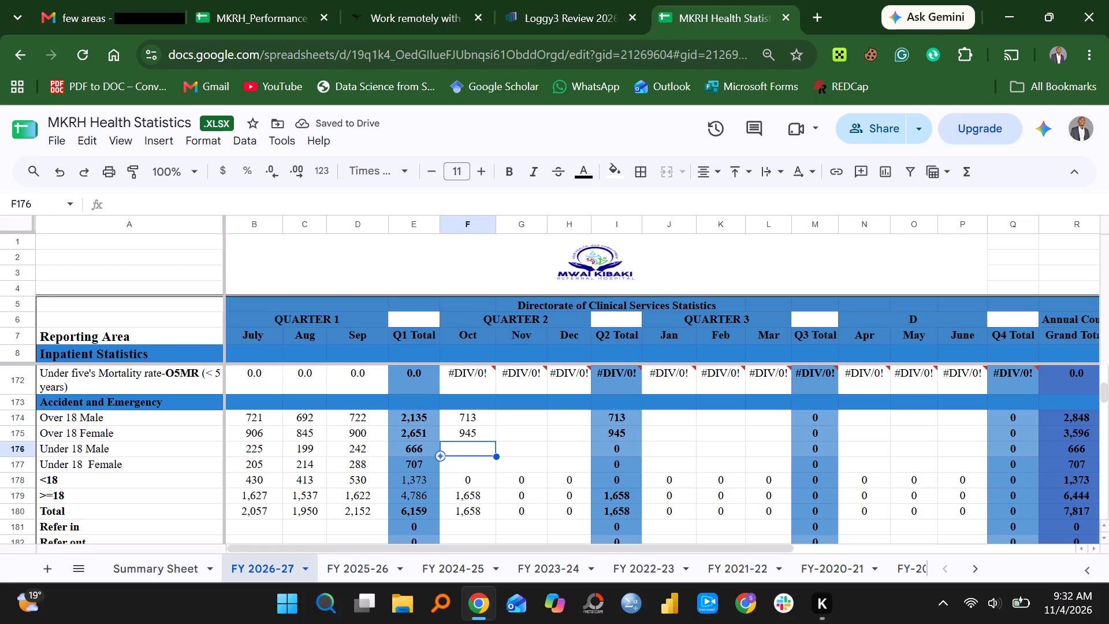
type("277")
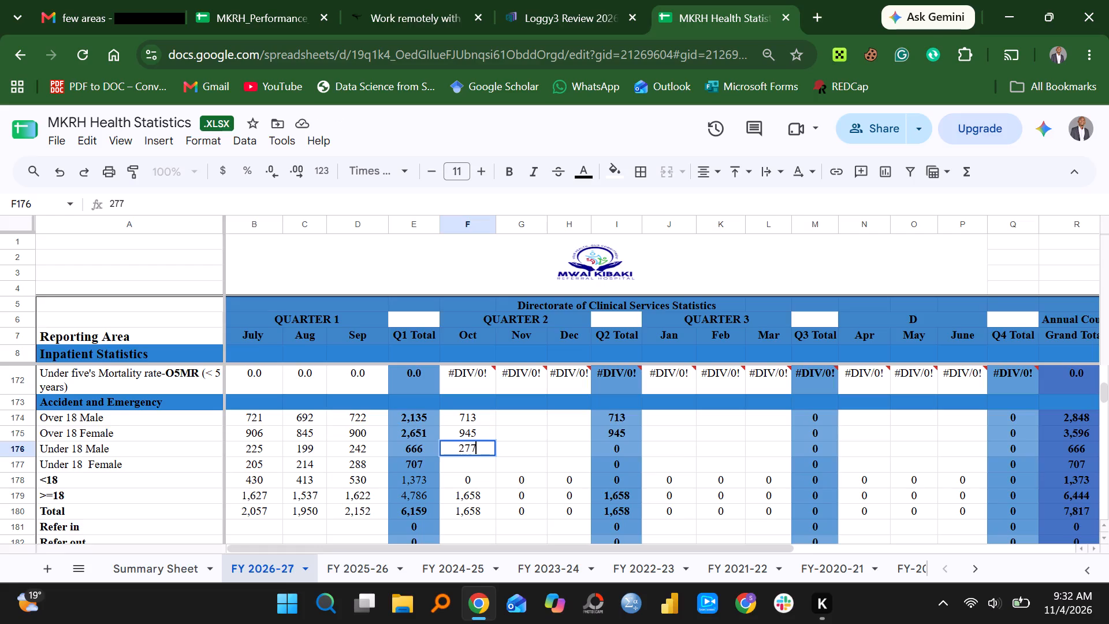
key("Right")
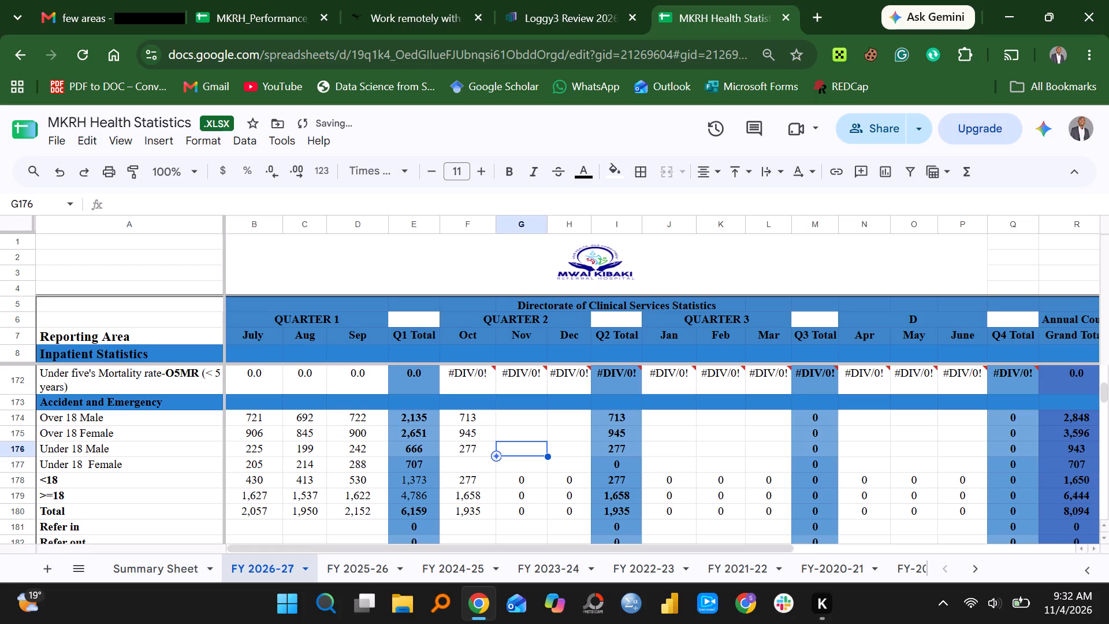
key("Left")
key("Down")
type("246")
key("Return")
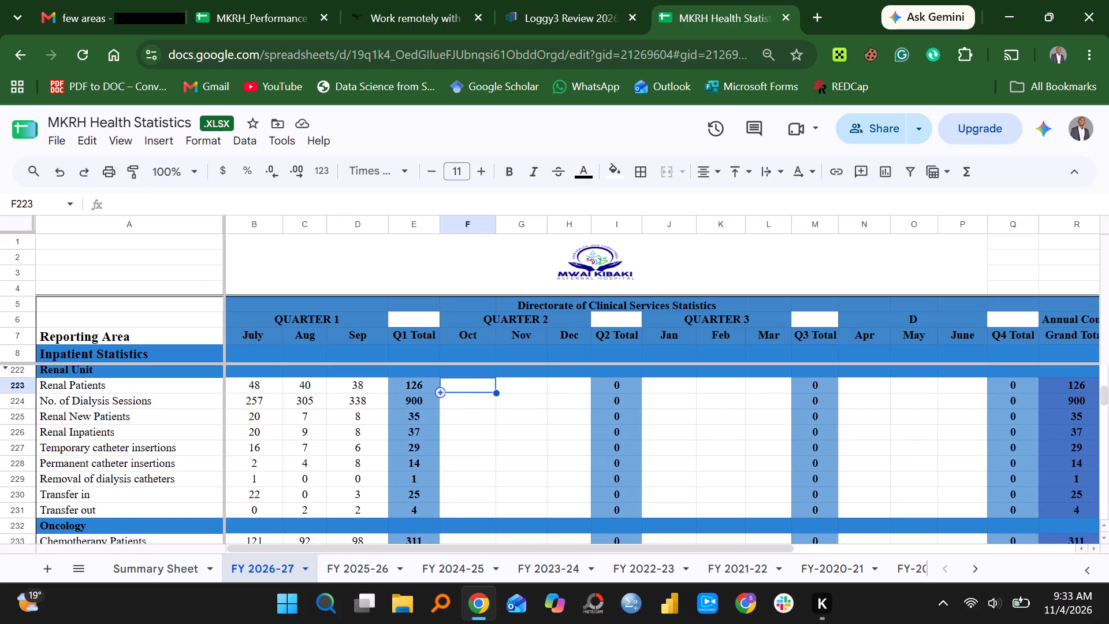
Enter October Renal Unit figures: Renal Patients 43, Dialysis Sessions 356, Renal New Patients 8, Renal Inpatients 12.
type("43")
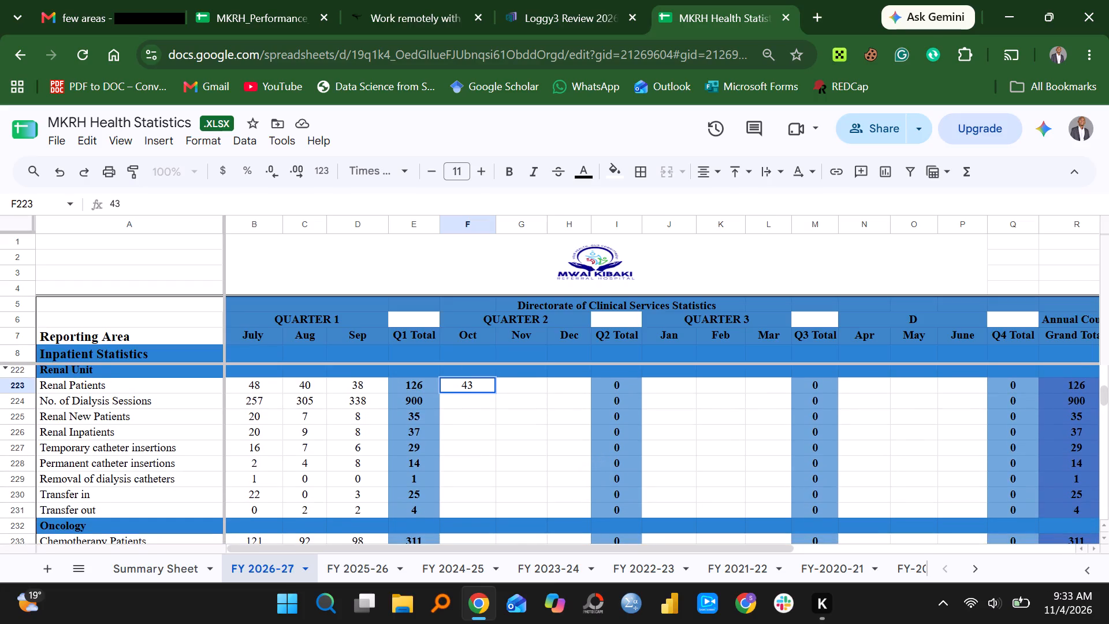
key("Down")
type("356")
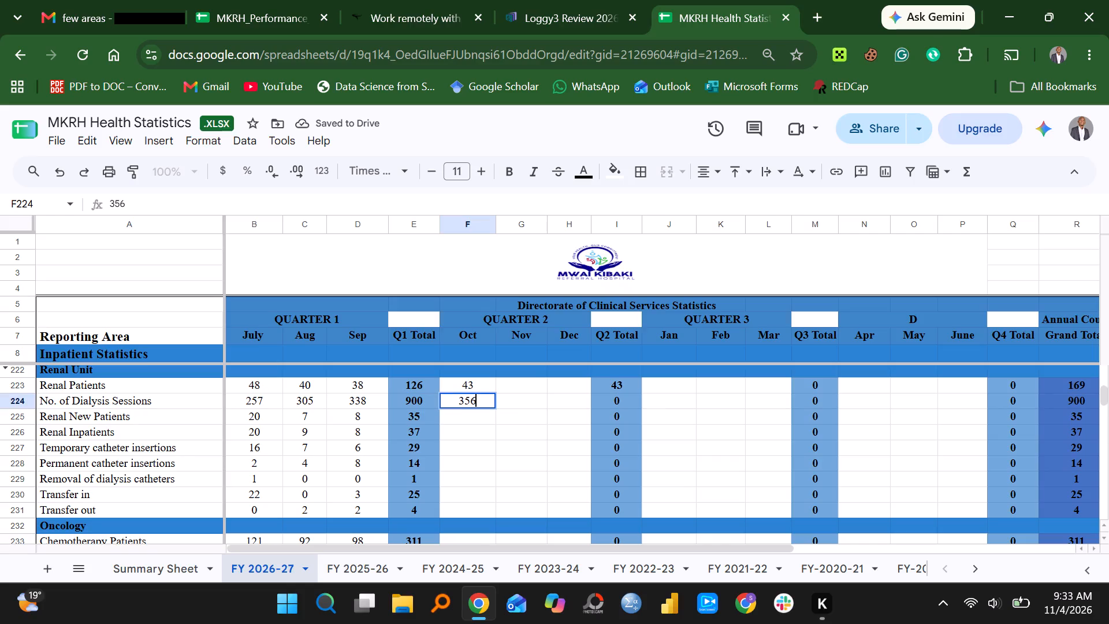
key("Down")
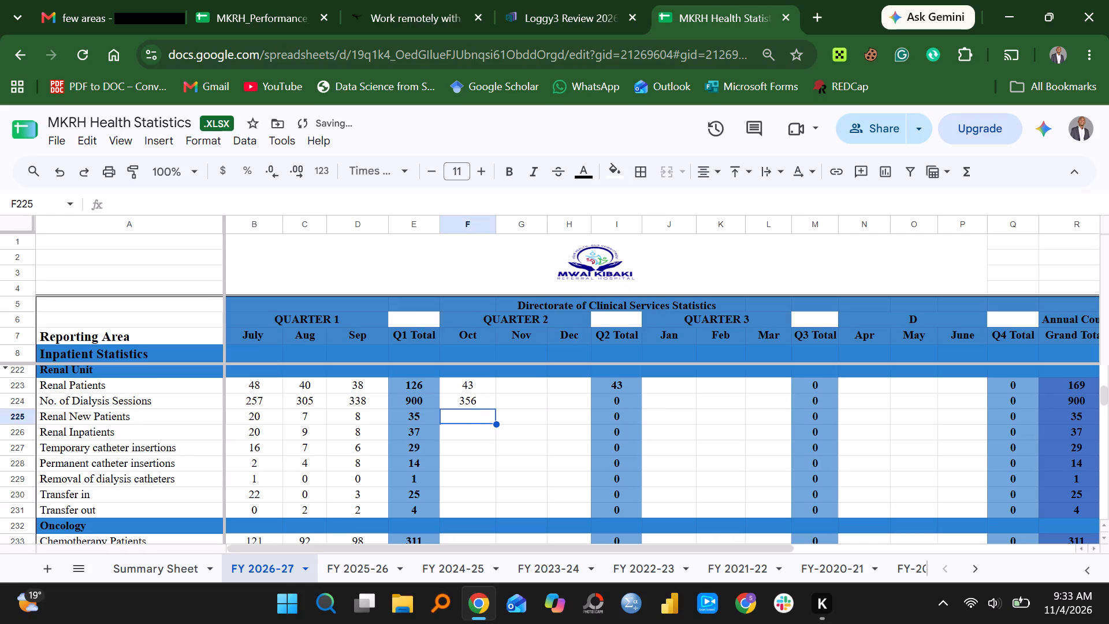
key("8")
key("Down")
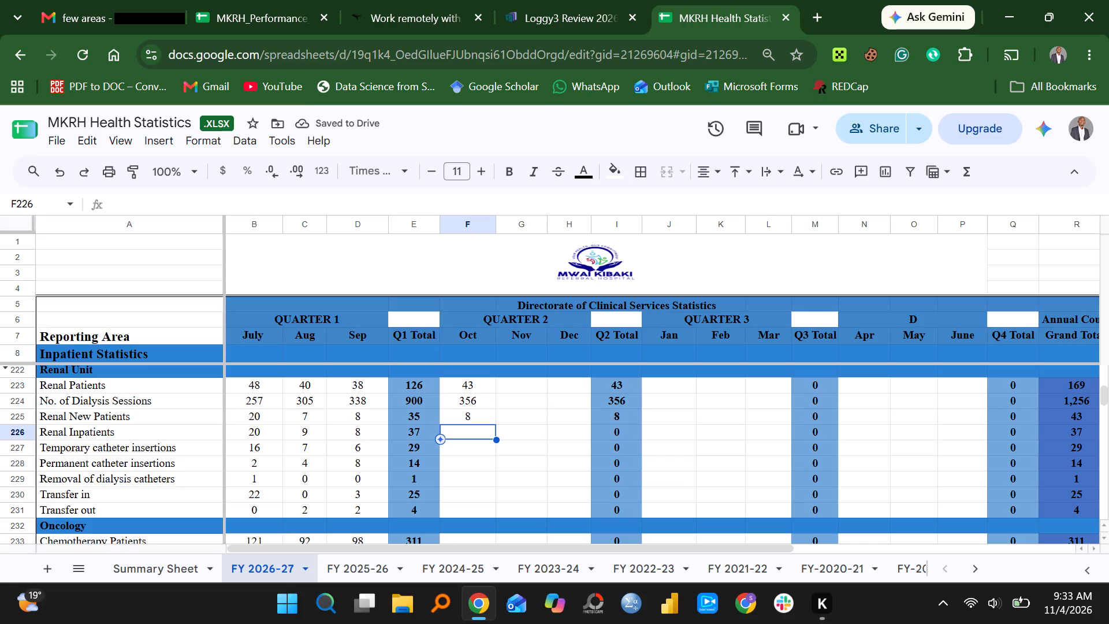
type("12")
key("Down")
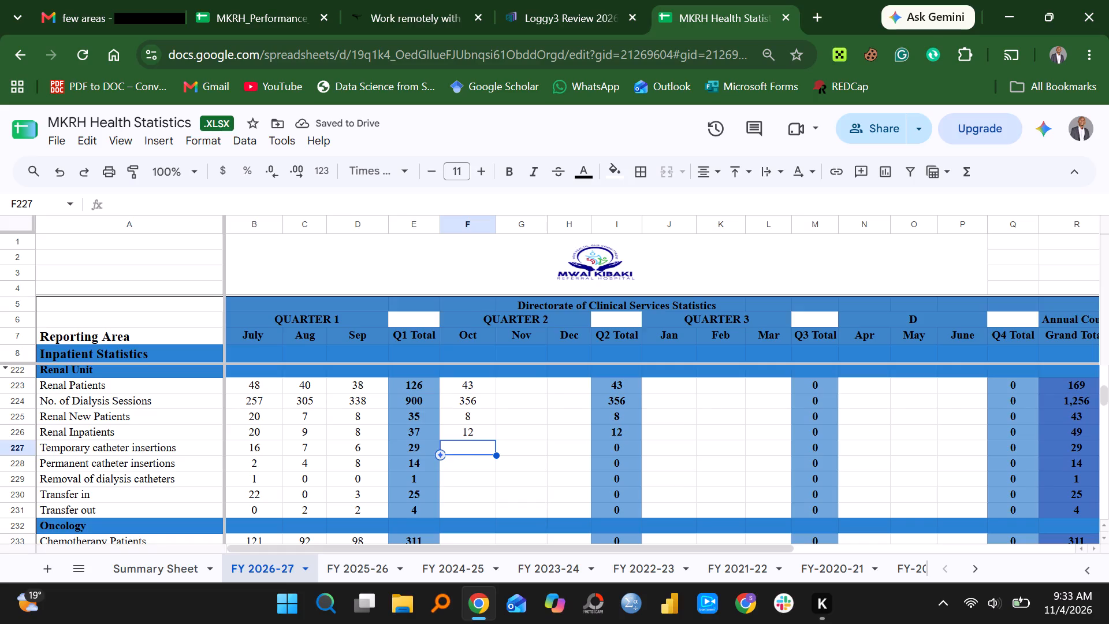
Fill the remaining October Renal Unit rows: temporary catheter insertions 7, permanent 4, catheter removals 0, Transfer in 1, Transfer out 7.
key("7")
key("Down")
key("4")
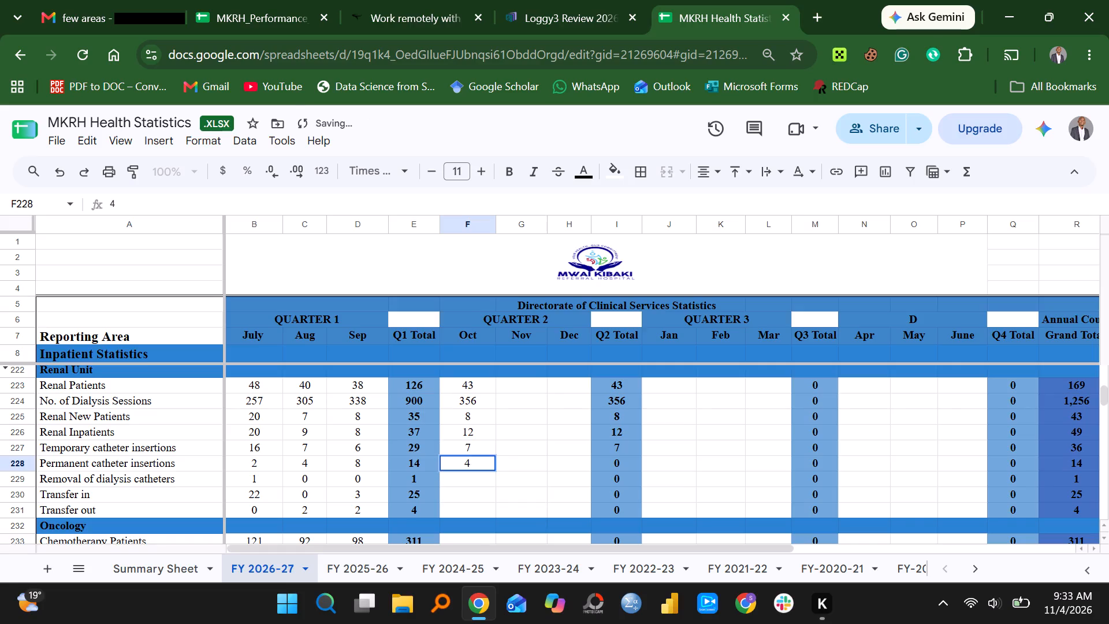
key("Down")
key("0")
key("Down")
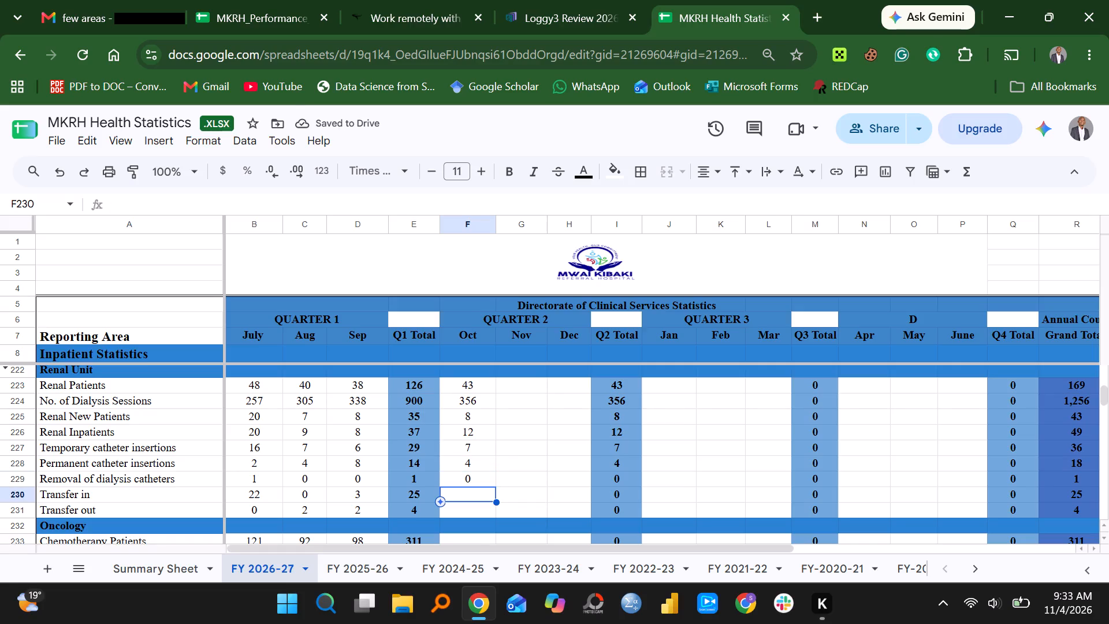
key("1")
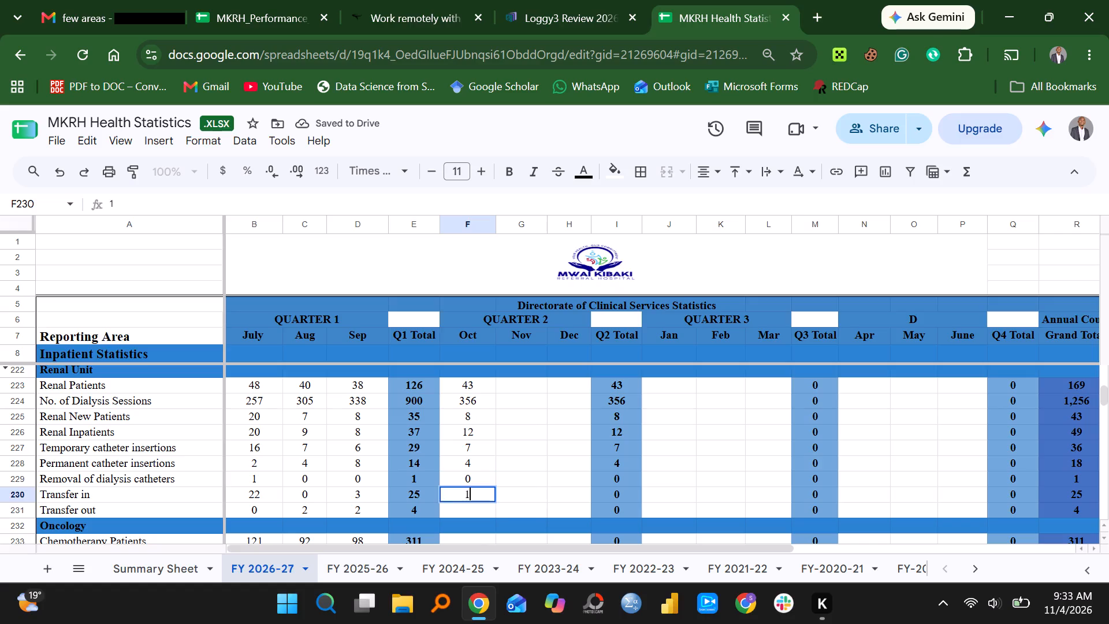
key("Down")
key("7")
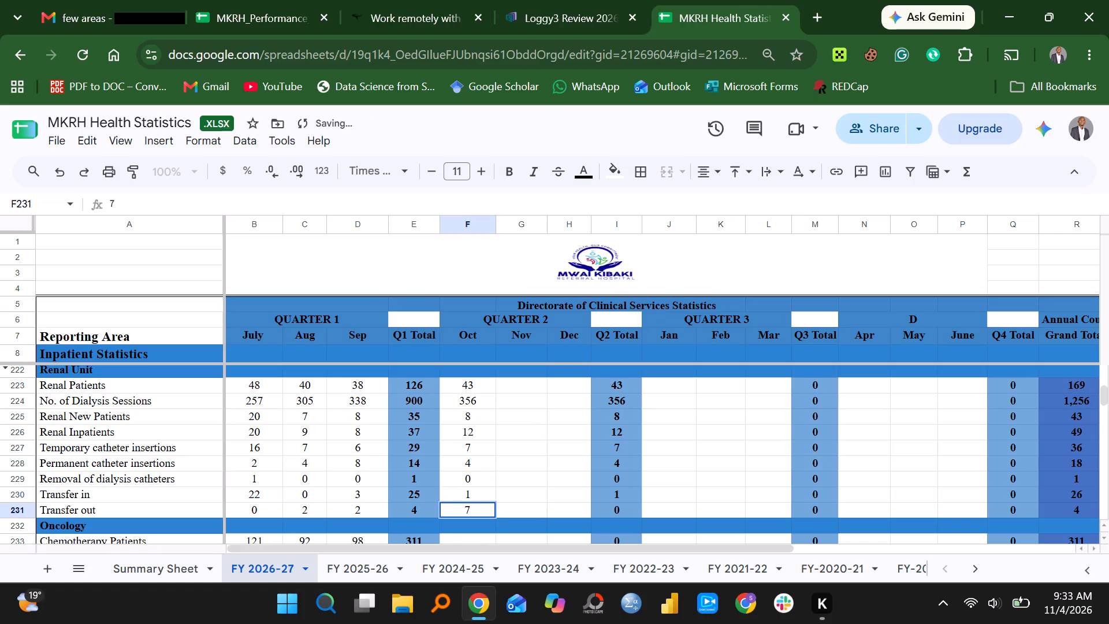
key("Down")
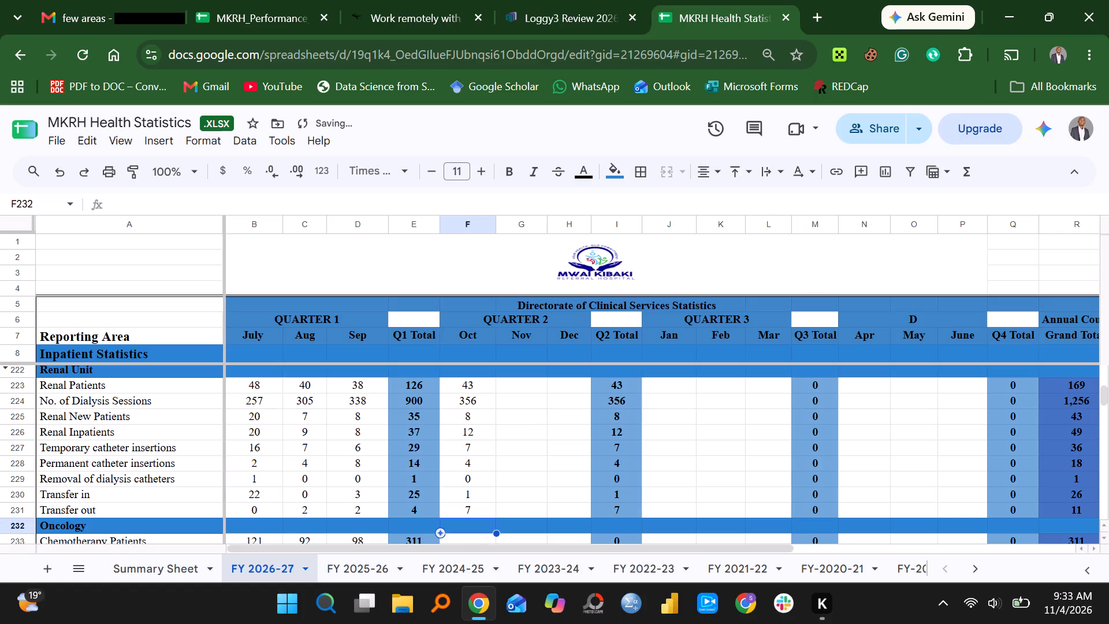
Enter October Oncology figures: Chemotherapy Patients 102, Chemotherapy Sessions 169, Chemotherapy New Patients 17.
key("Down")
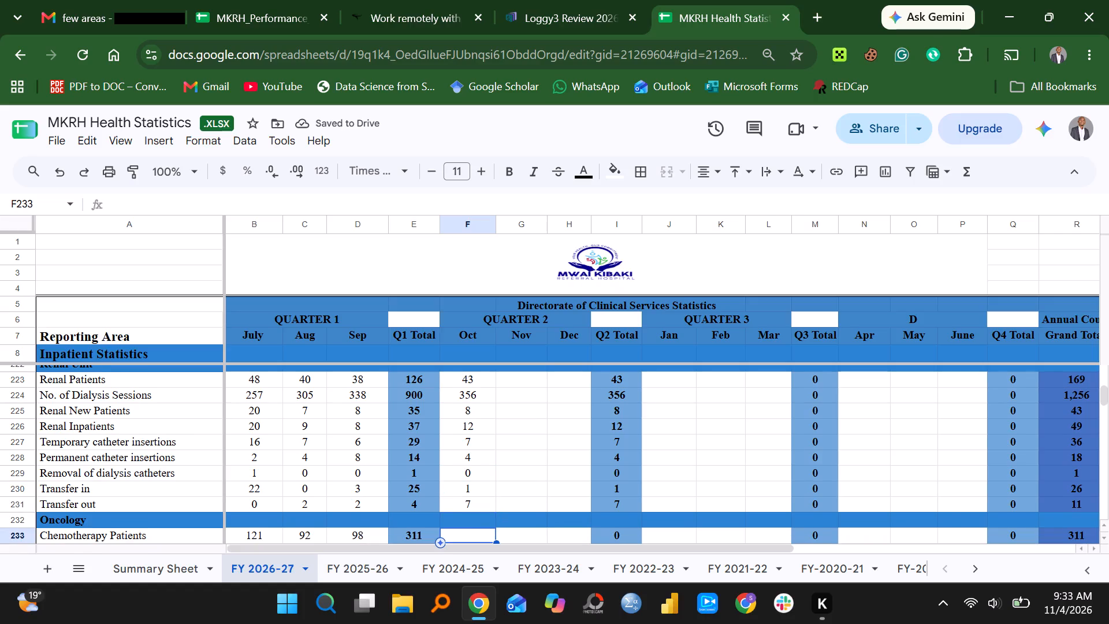
key("1")
type("02")
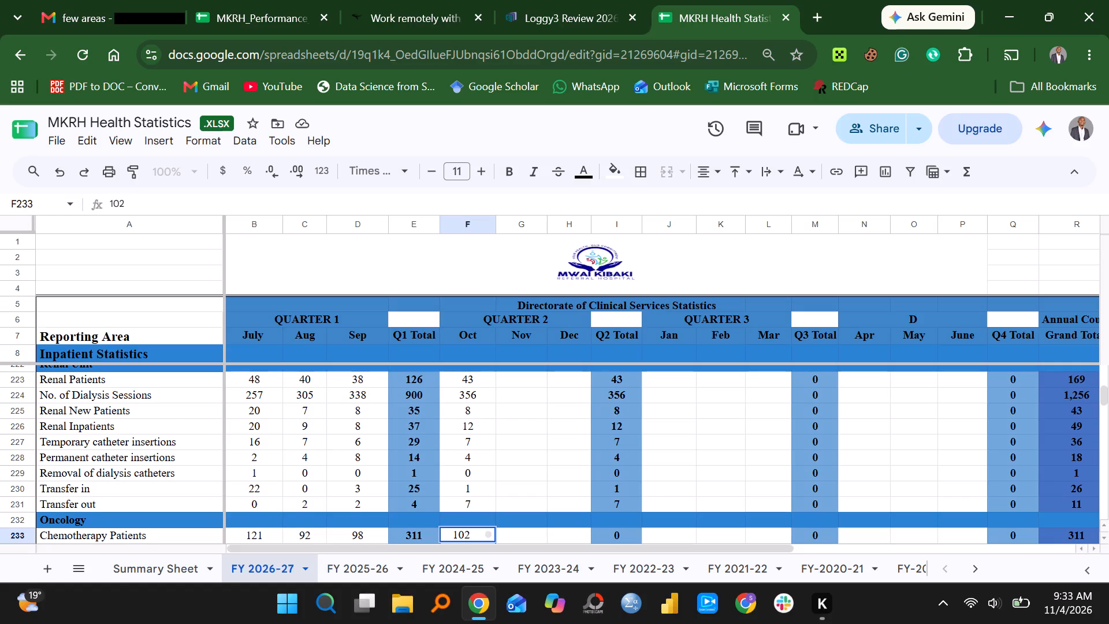
key("Down")
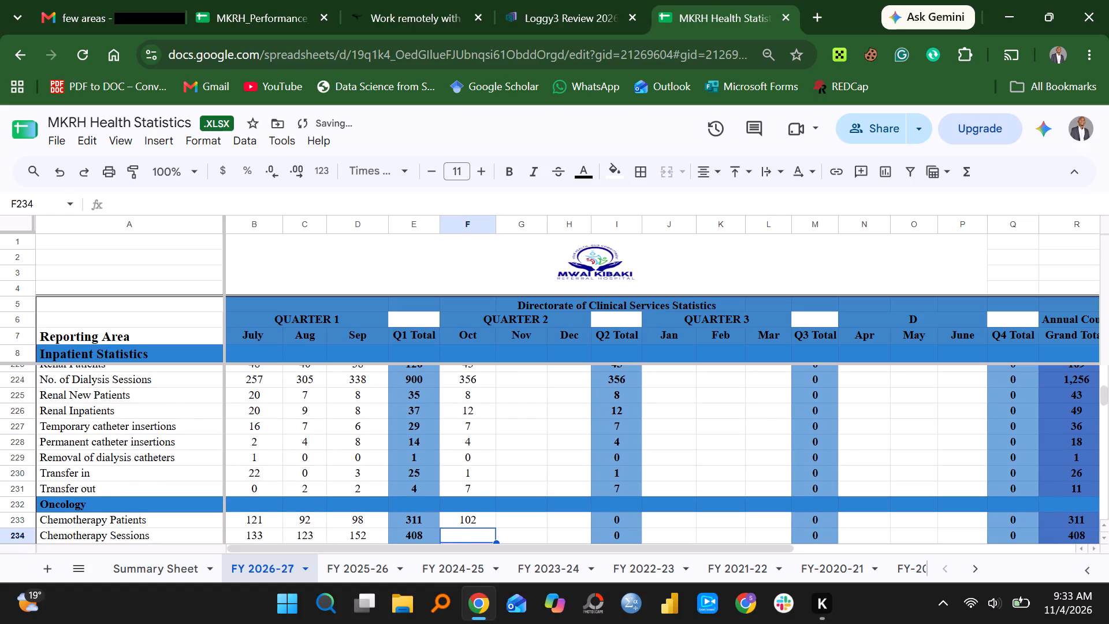
type("169")
key("Down")
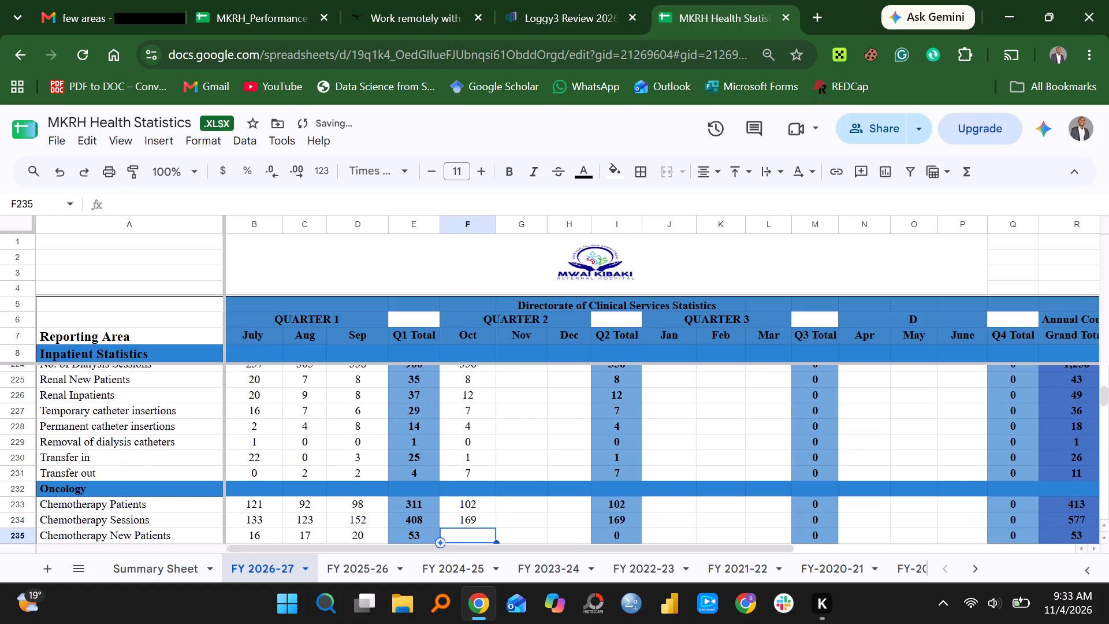
type("17")
key("Down")
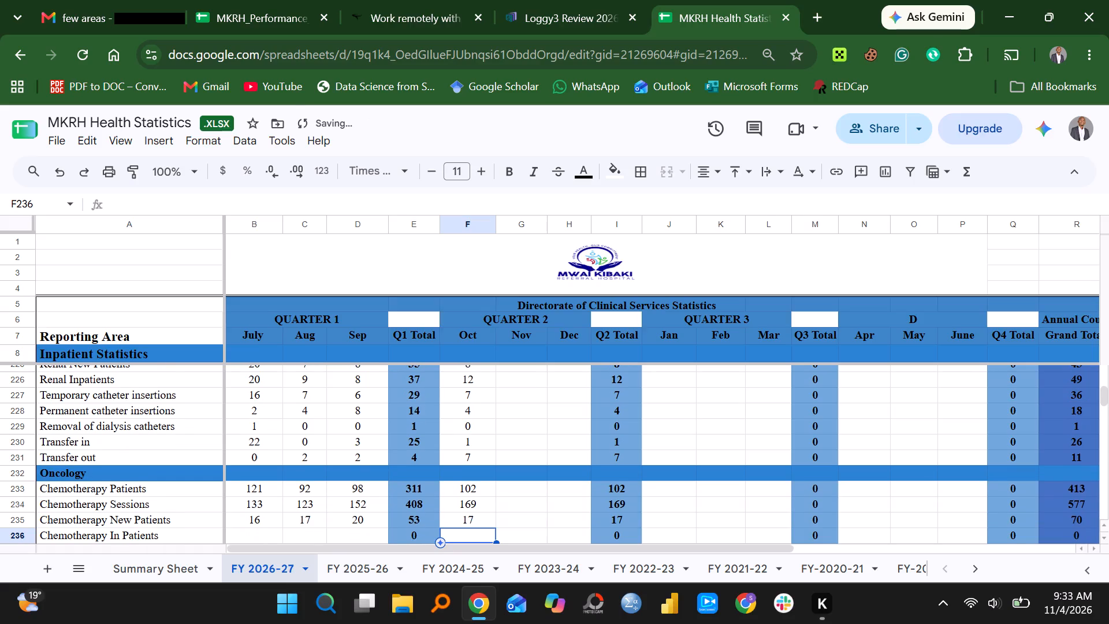
Under Specialized Clinics, enter October figures: MOPC 533, Oncology 375, Cardiology 40, Endocrinology 86.
key("Down")
key("Down")
key("Down")
key("Down")
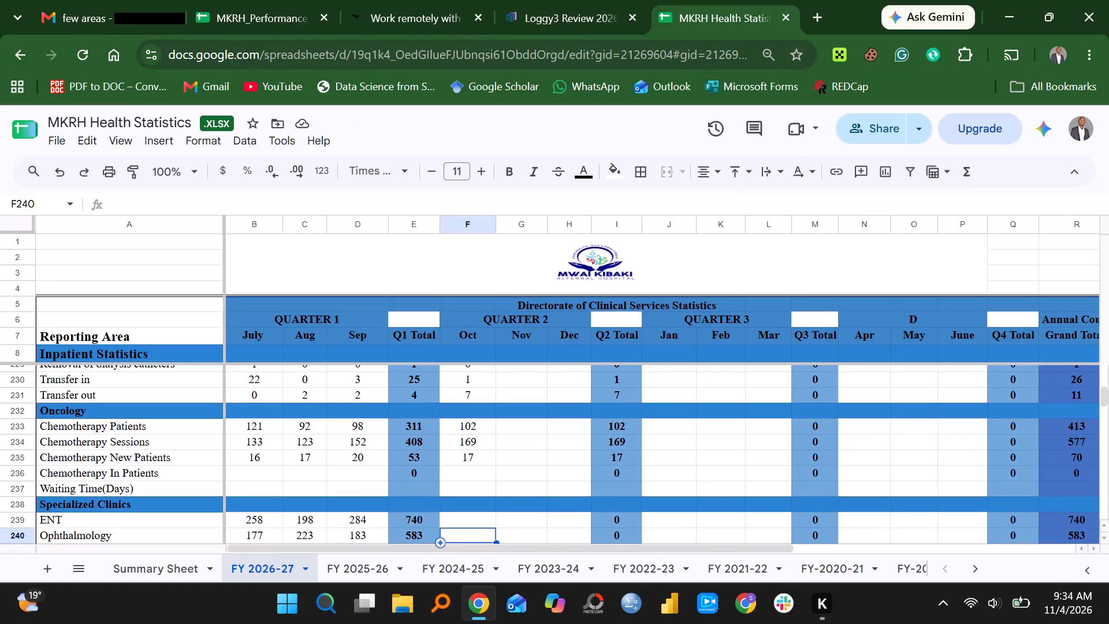
key("Down")
key("Down")
key("Down")
key("Down")
key("Down")
key("Down")
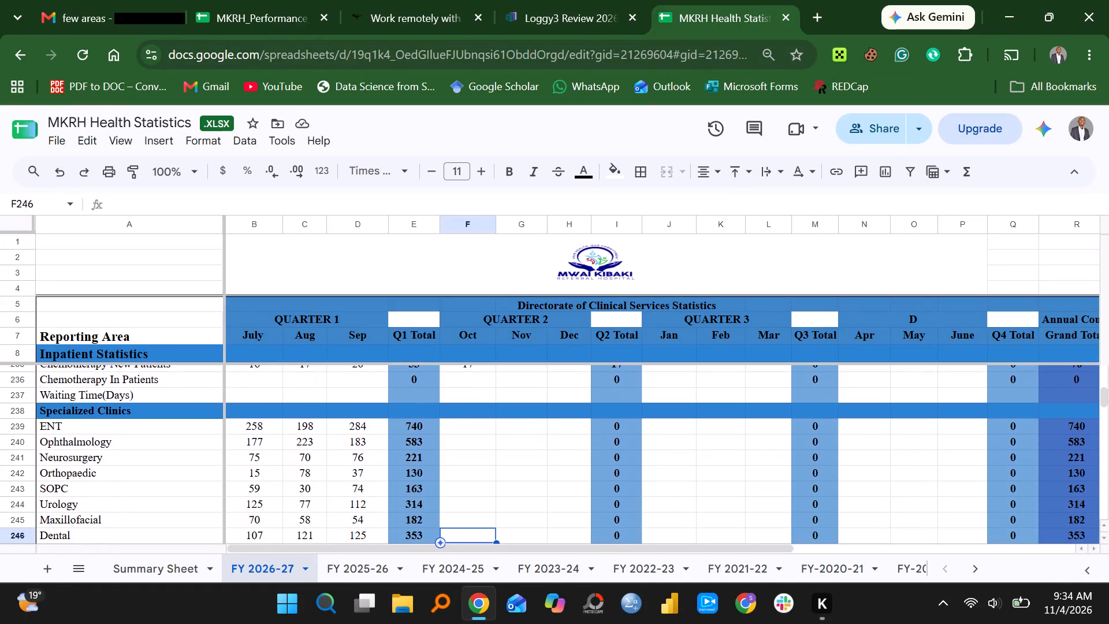
key("Down")
key("Down")
key("Down")
key("Down")
key("Down")
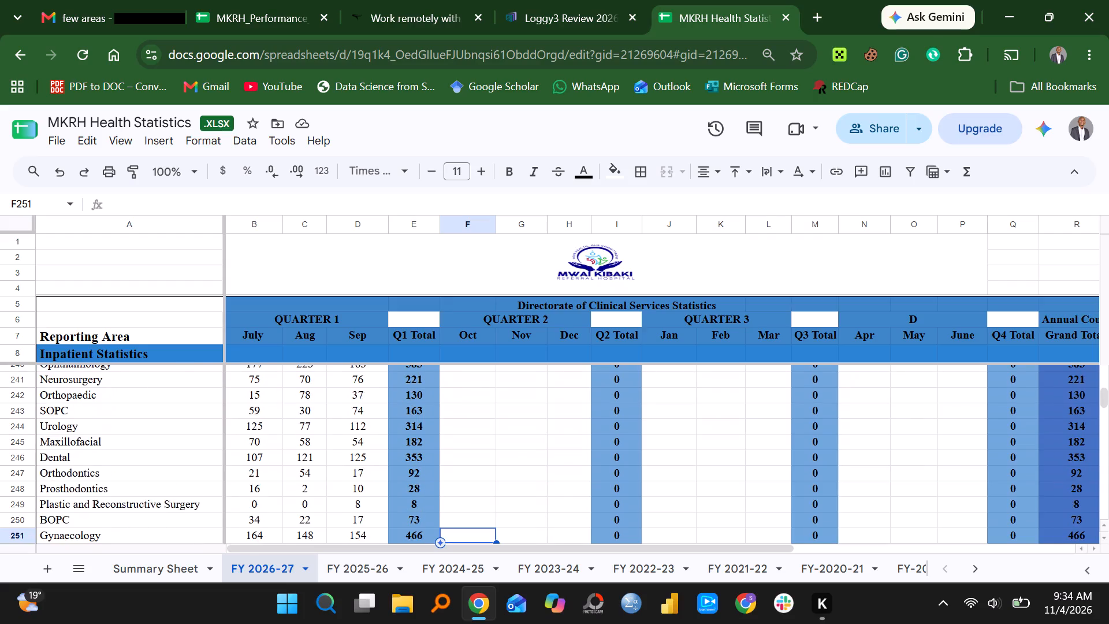
key("Down")
key("Down")
key("Down")
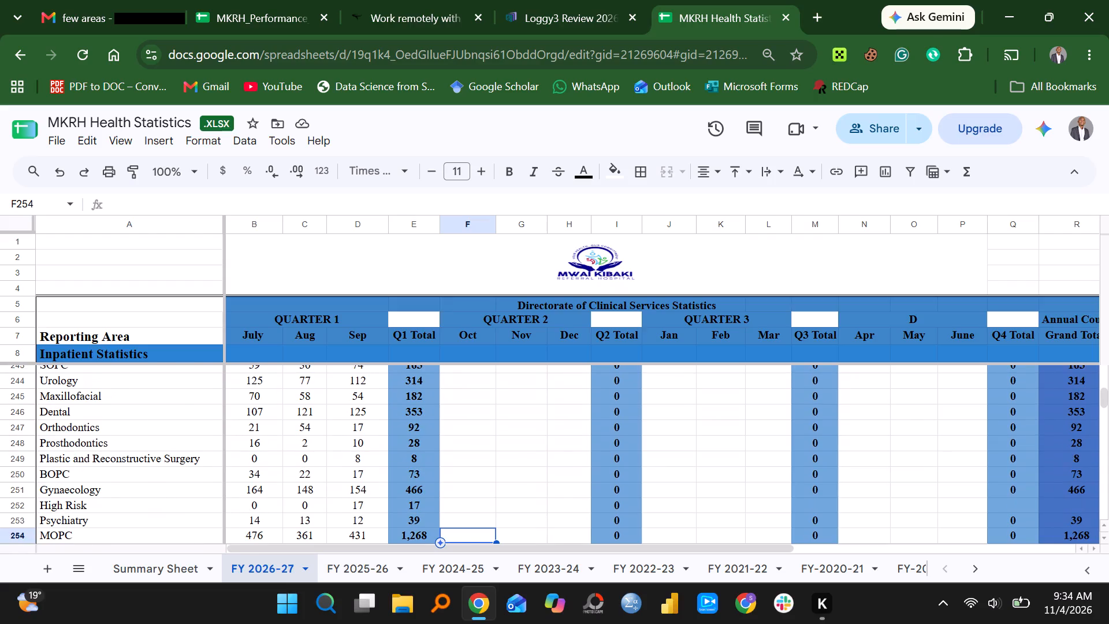
type("533")
key("Down")
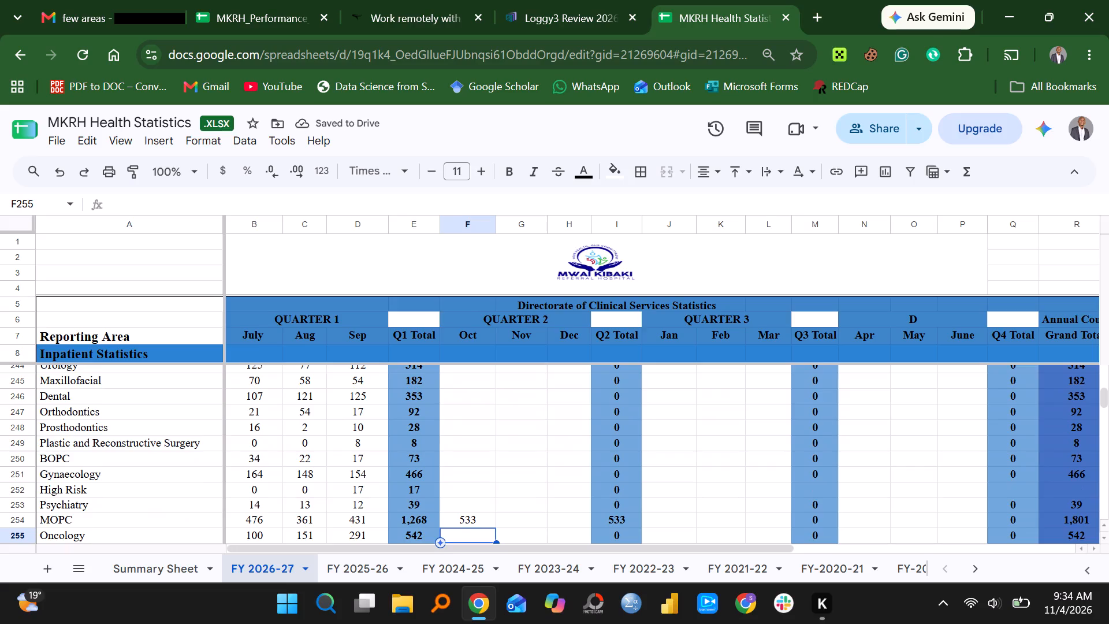
type("375")
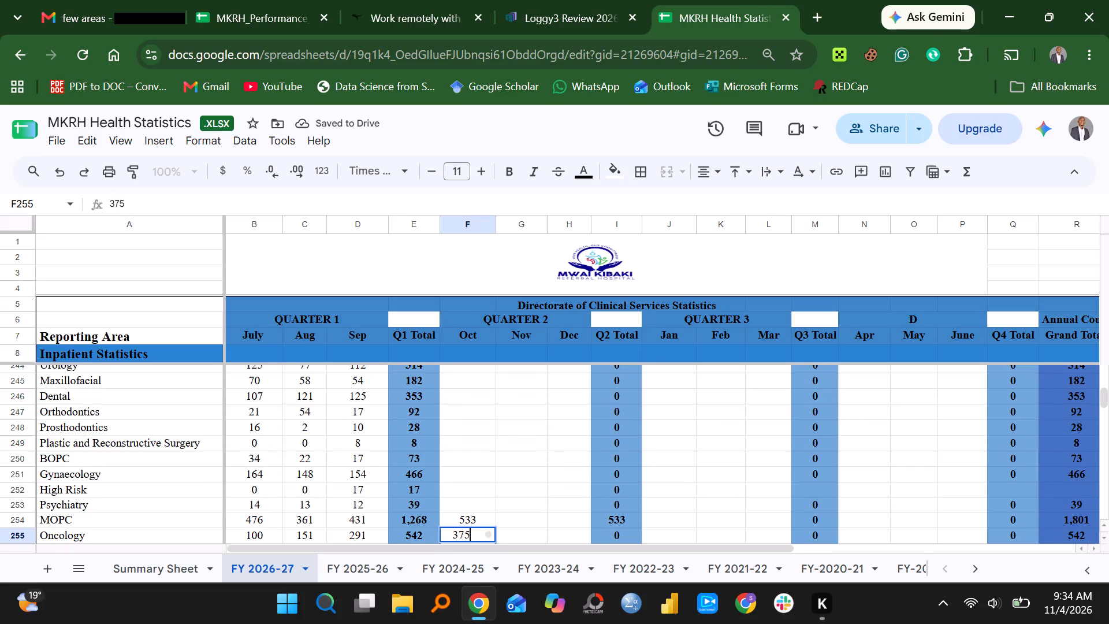
key("Down")
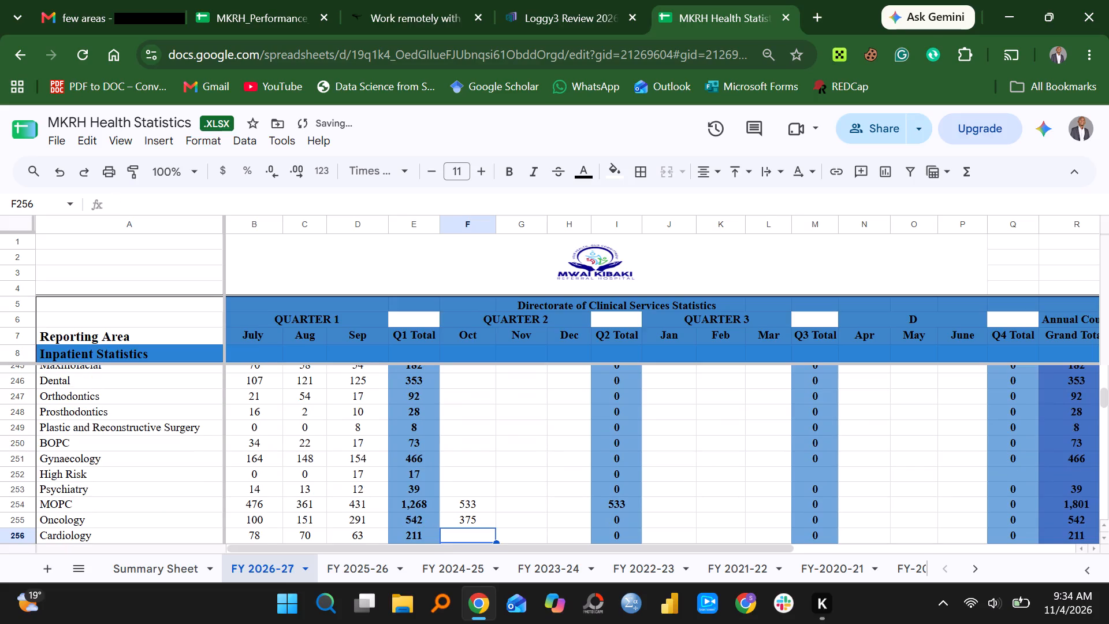
type("40")
key("Down")
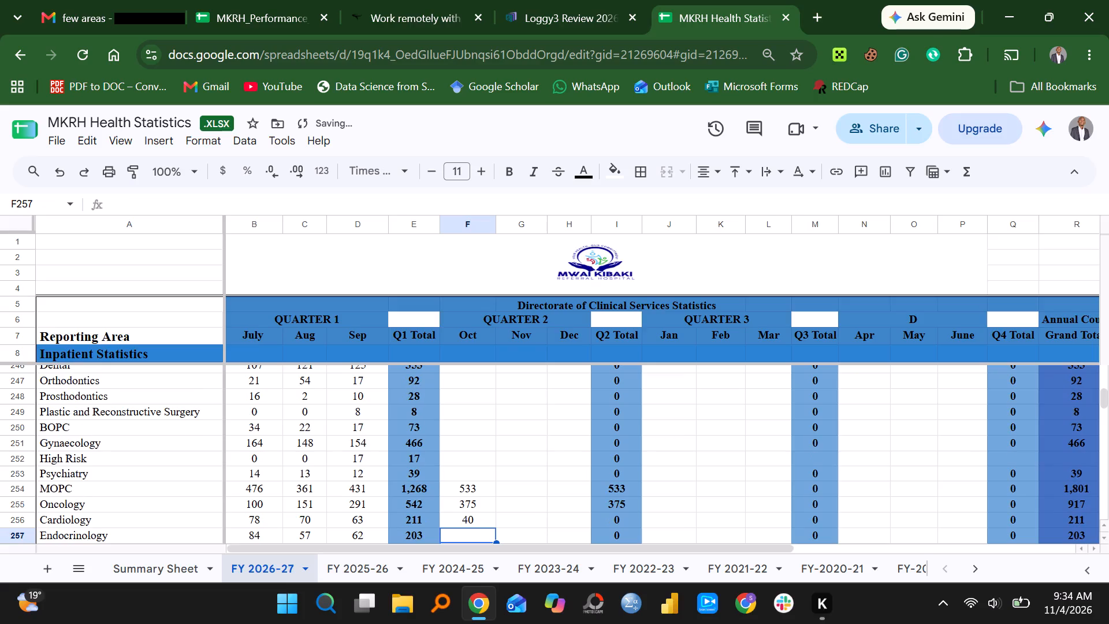
type("86")
key("Down")
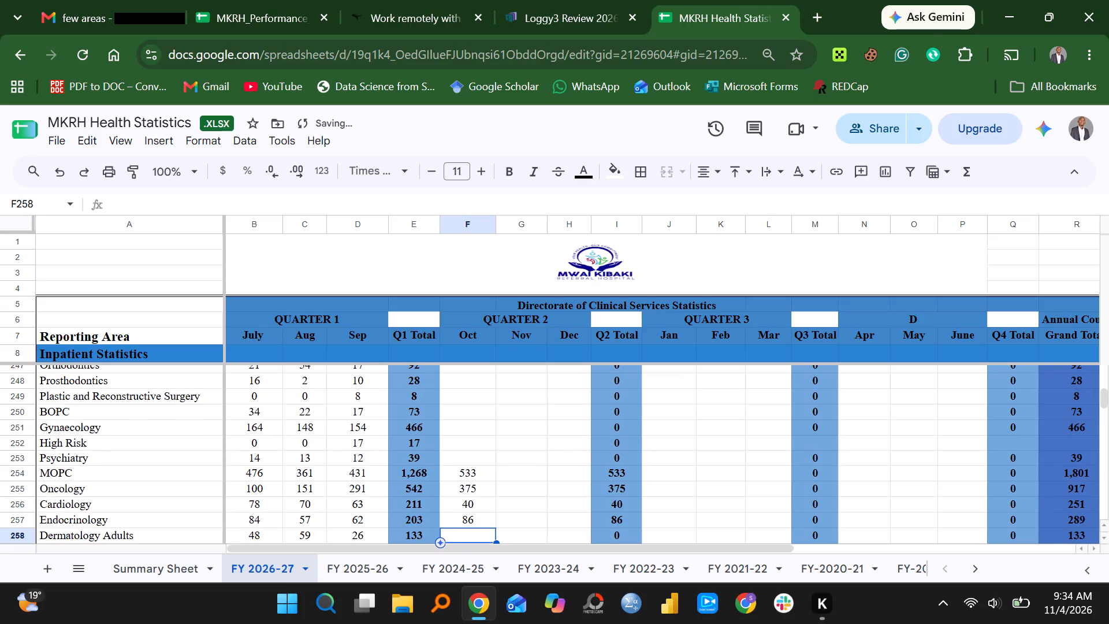
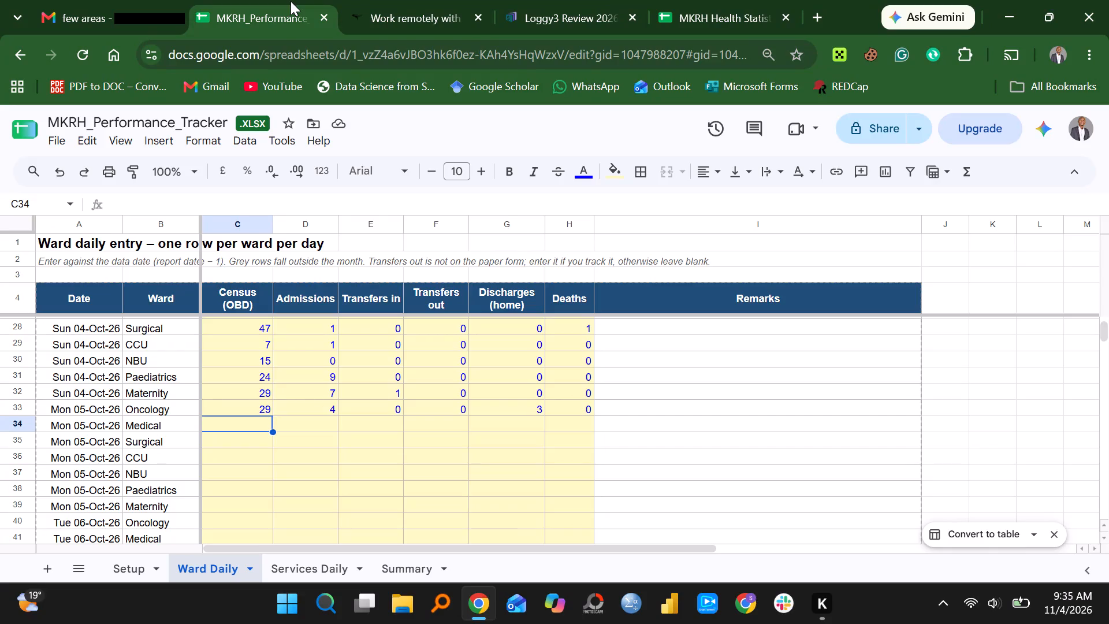
Fill the 05-Oct-26 Medical ward row: census 52, admissions 6, and 0 for transfers in, transfers out, discharges and deaths.
type("52")
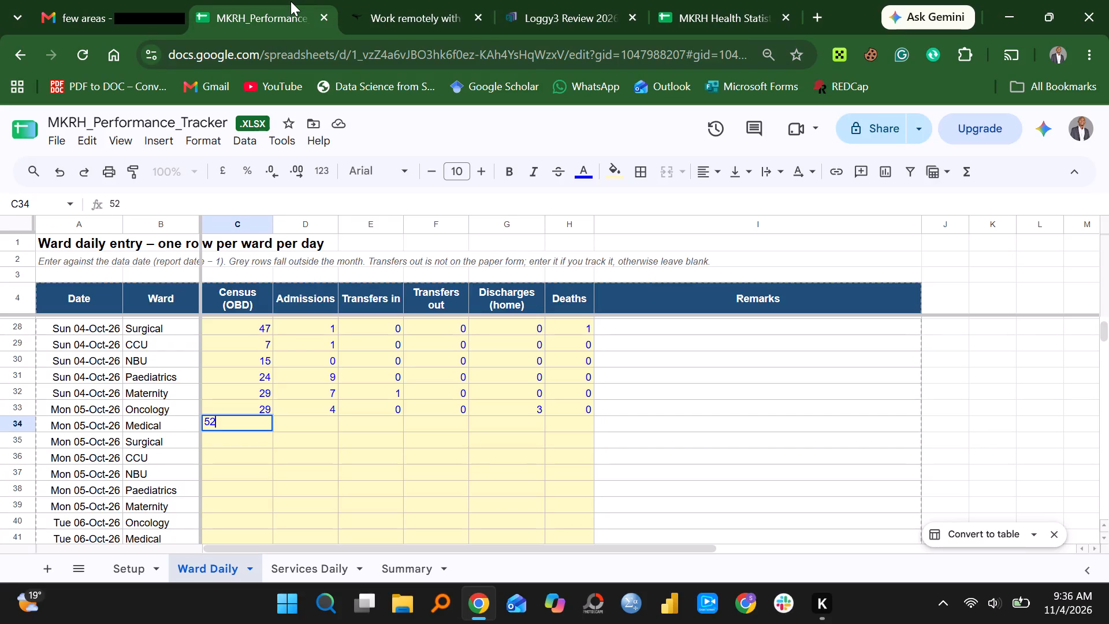
key("Right")
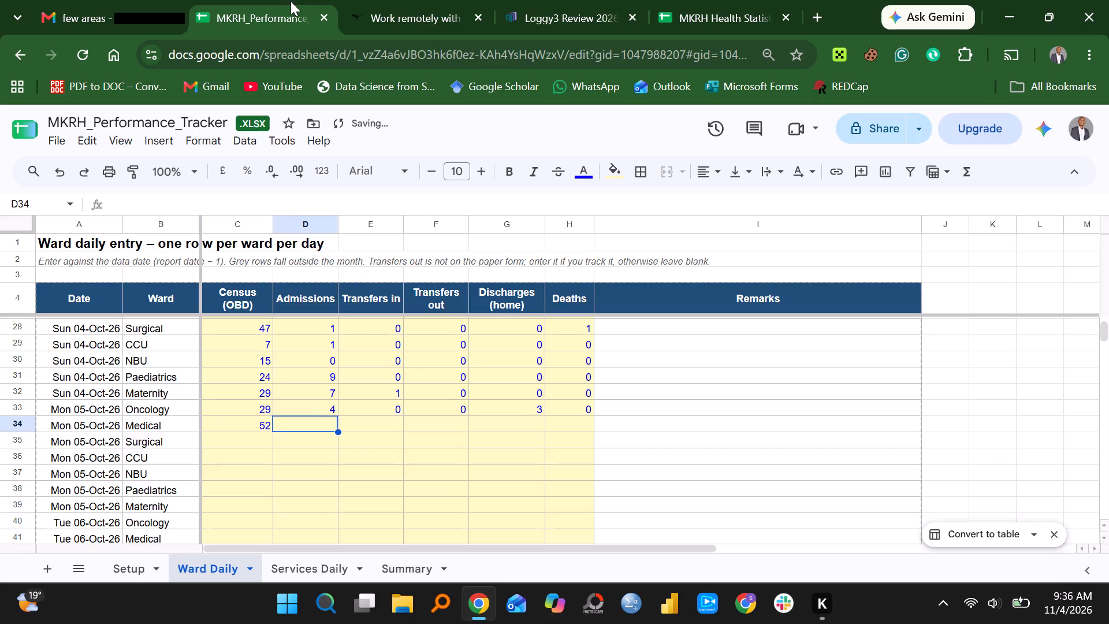
key("6")
key("Right")
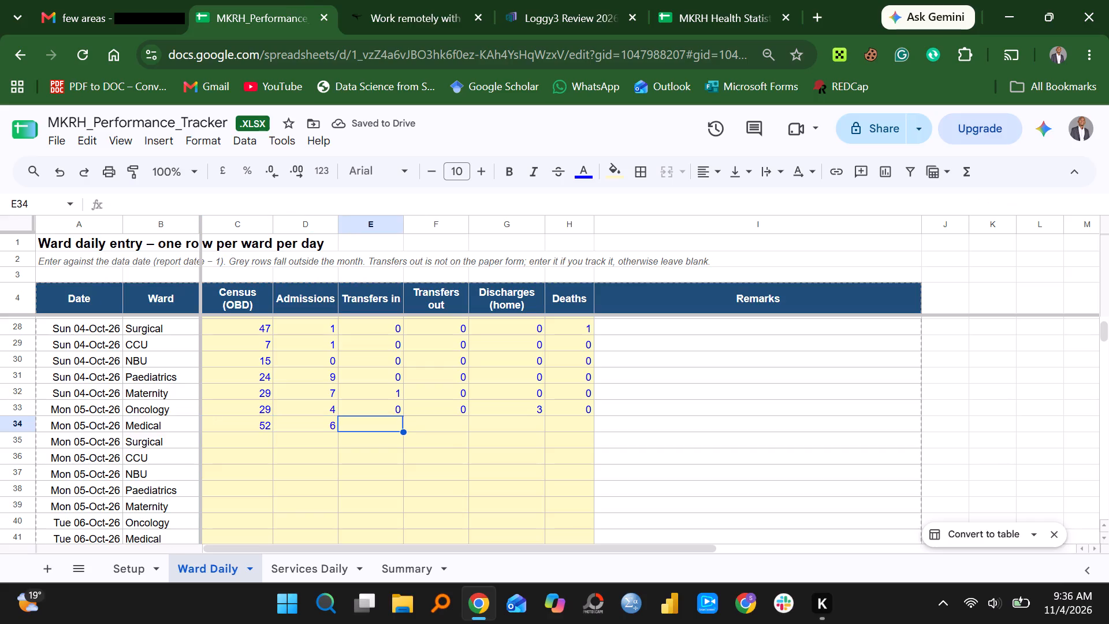
key("0")
key("Right")
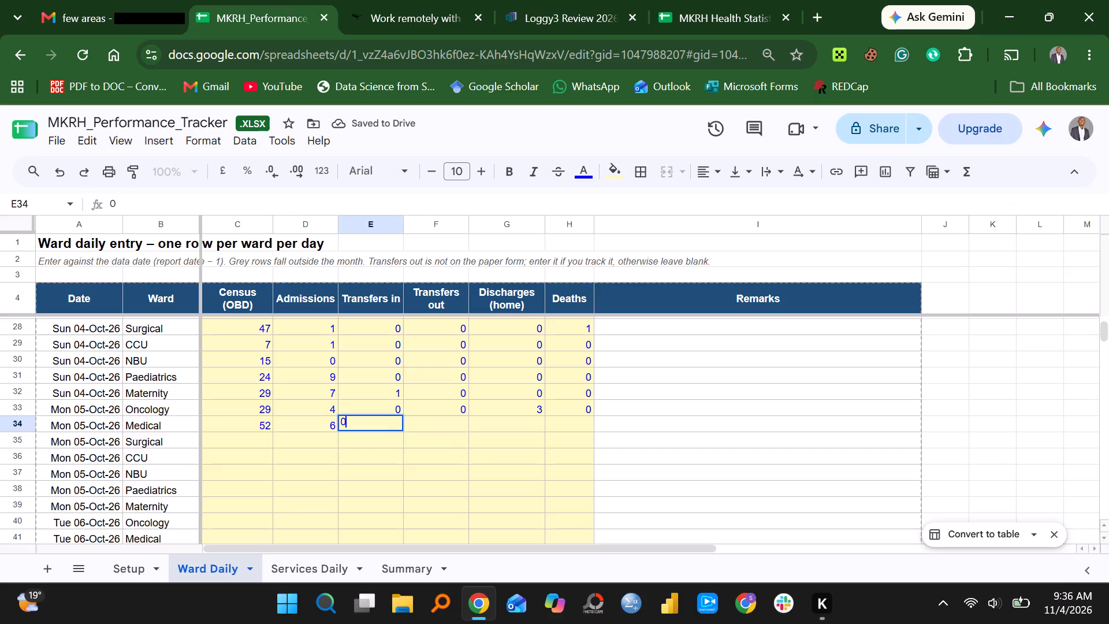
key("minus")
key("BackSpace")
key("0")
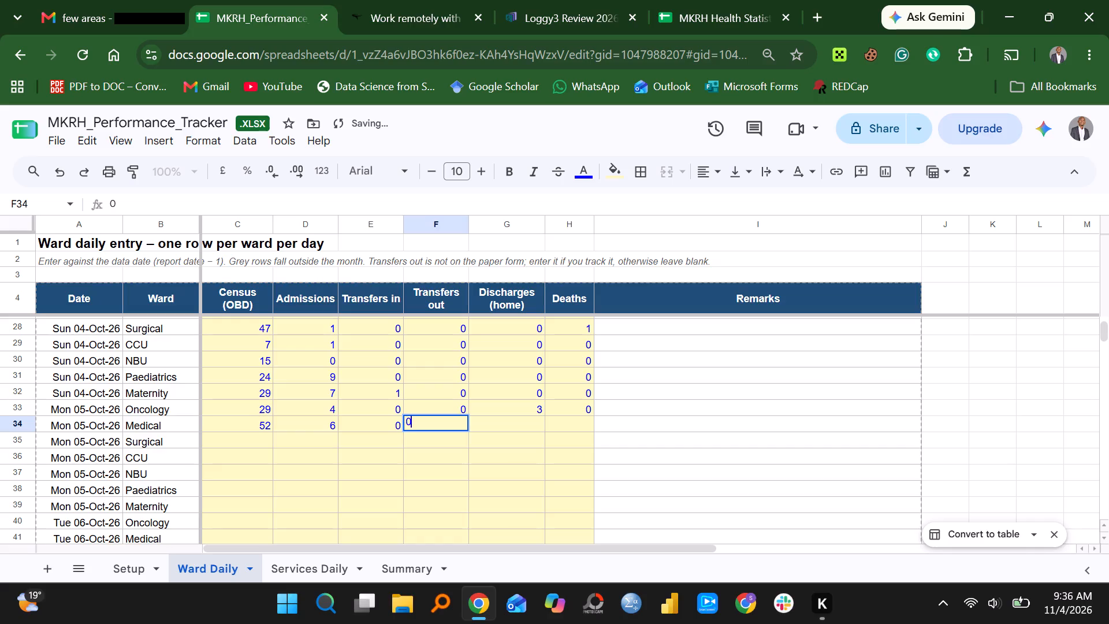
key("Right")
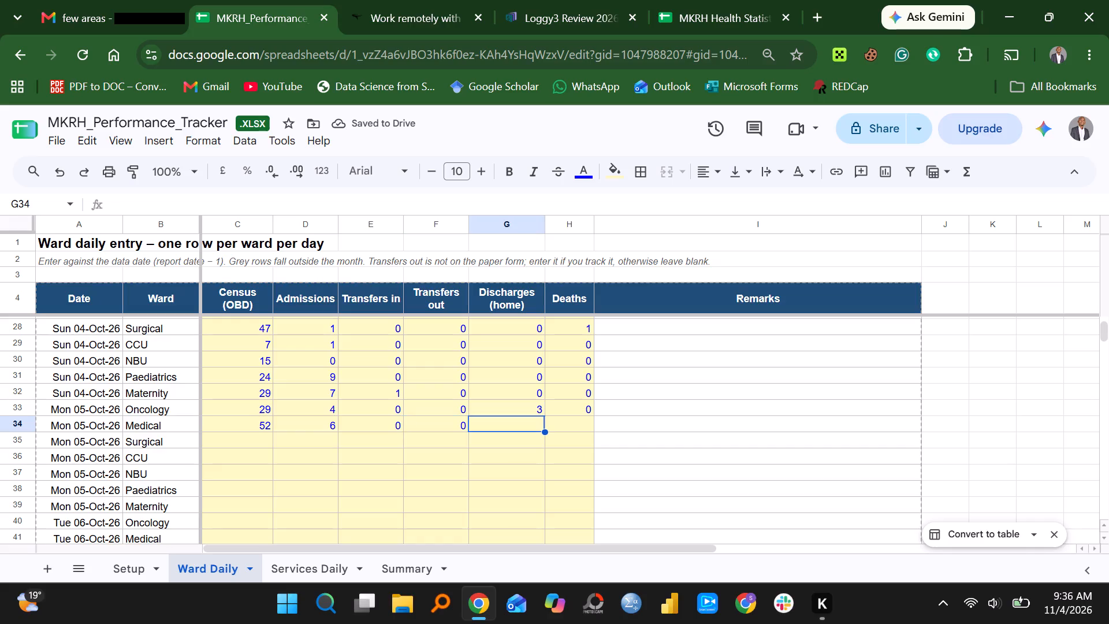
key("0")
key("Right")
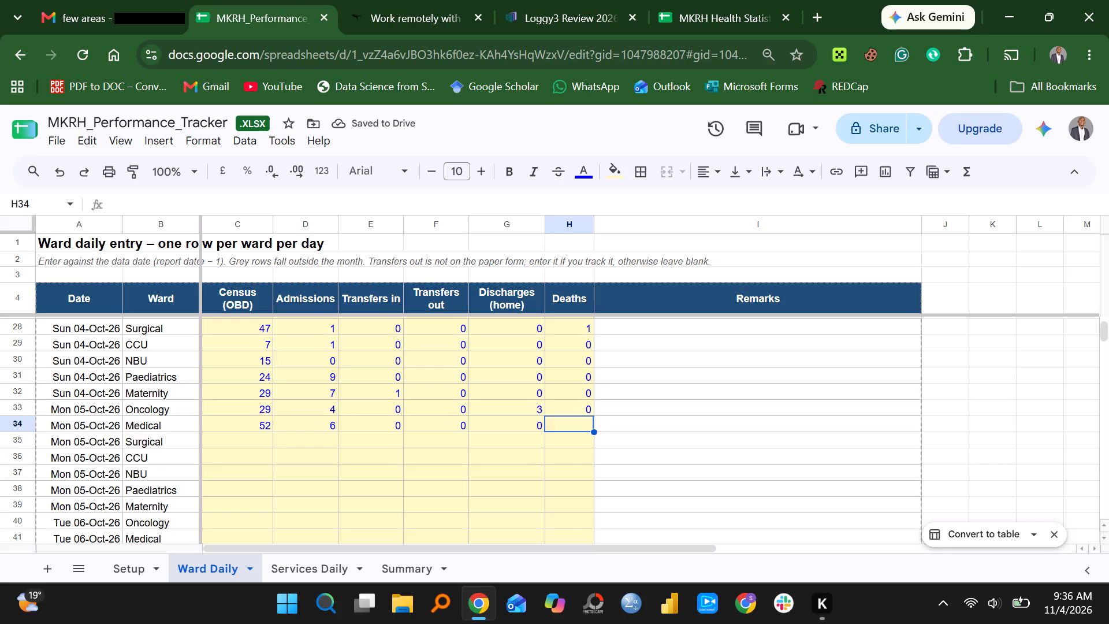
key("0")
key("Down")
Fill the 05-Oct-26 Surgical ward row: census 44, admissions 4, transfers in 0, transfers out 0, discharges 7, deaths 0.
key("Left")
key("Left")
key("Left")
key("Left")
key("Left")
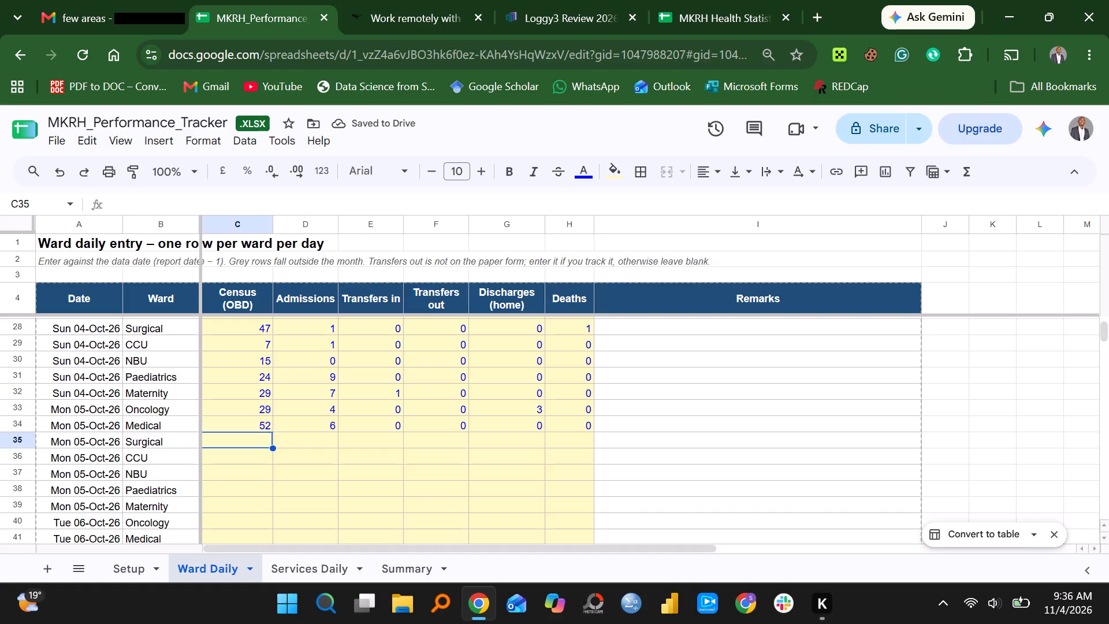
type("44")
key("Right")
key("4")
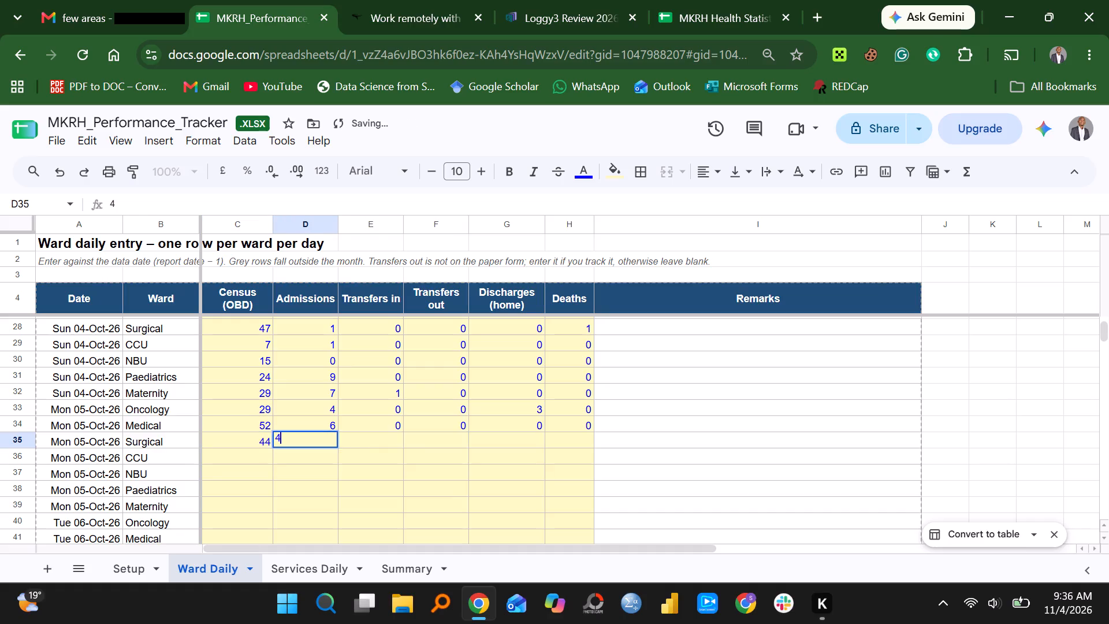
key("Right")
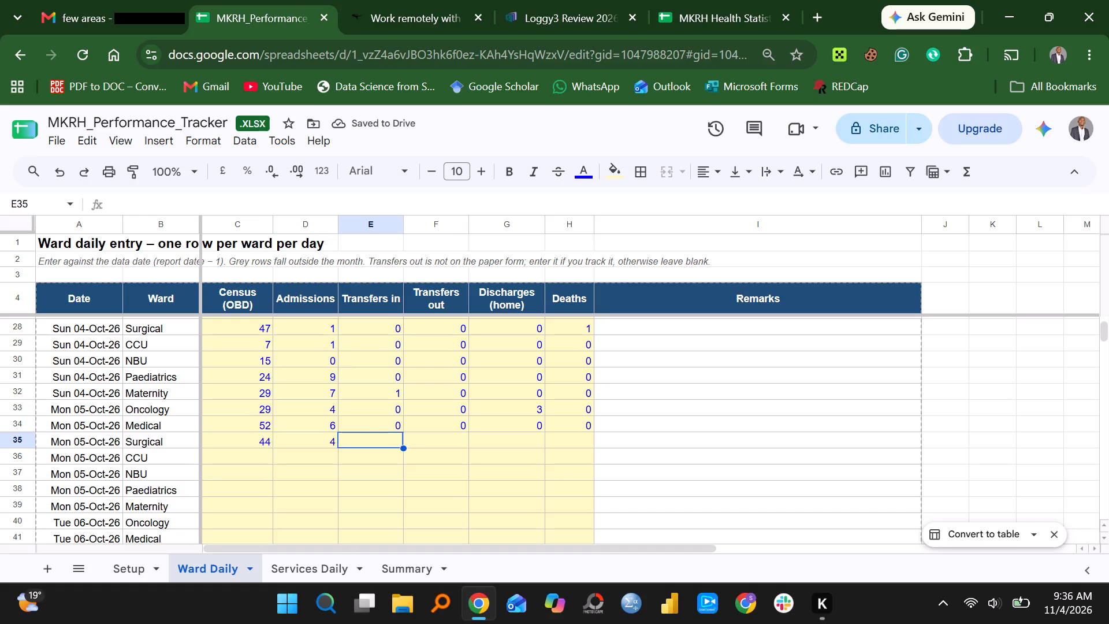
key("0")
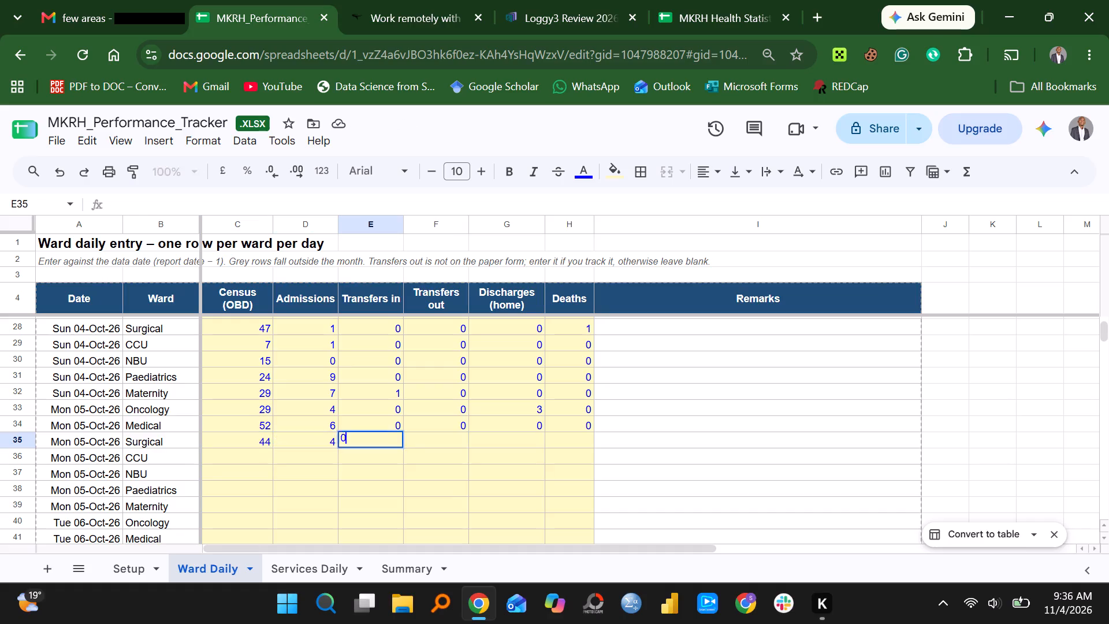
key("Right")
key("0")
key("Right")
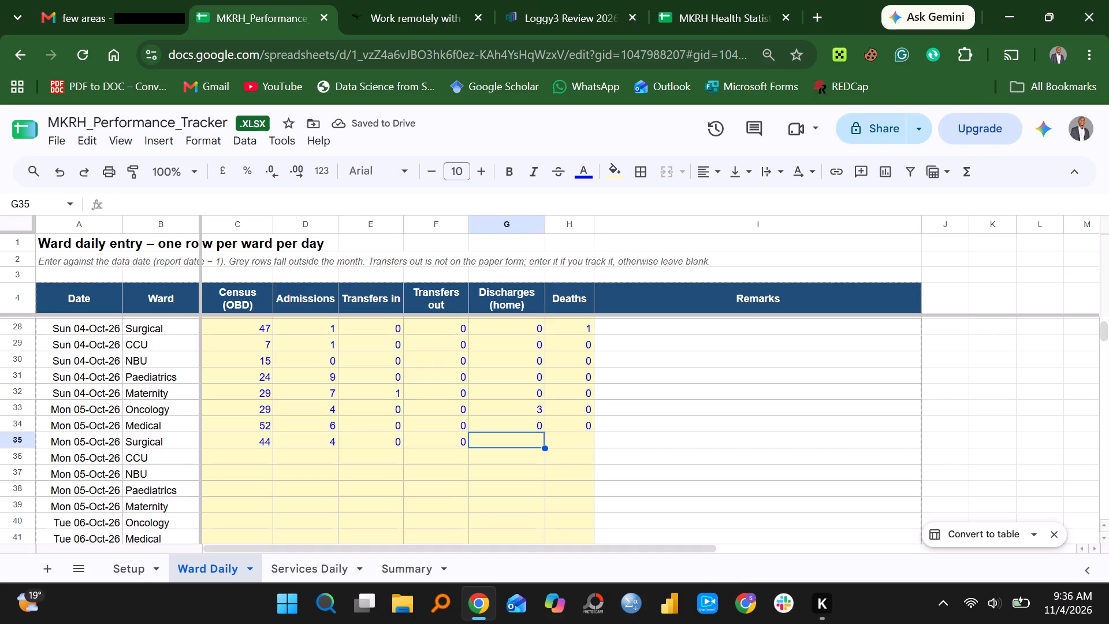
key("7")
key("Right")
key("0")
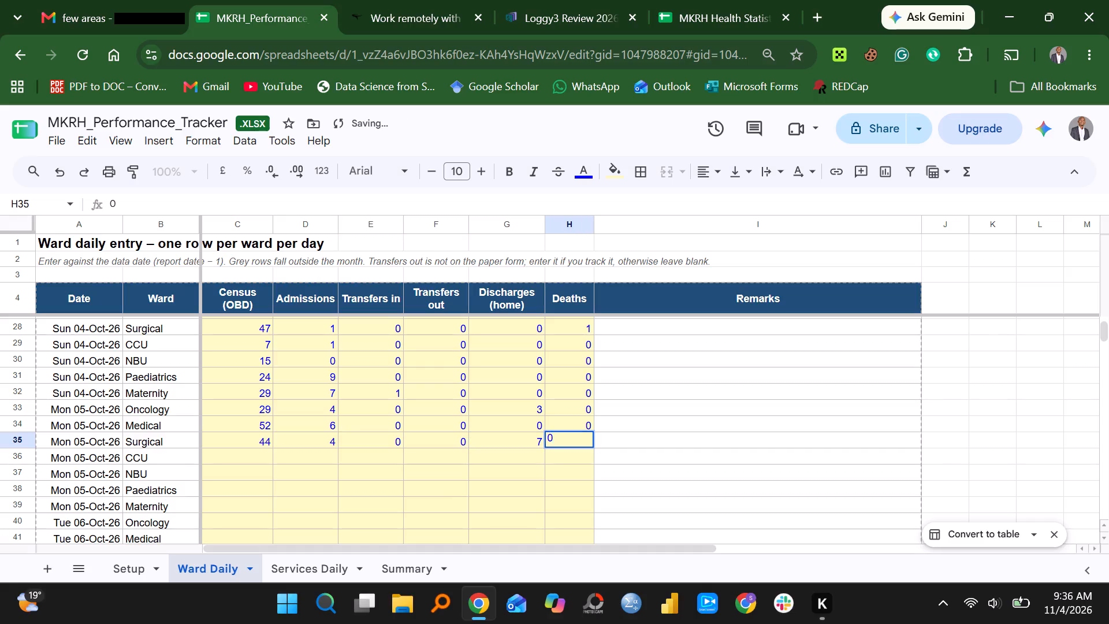
key("Down")
Fill the 05-Oct-26 CCU row: census 6, admissions 1, and 0 for transfers in, transfers out, discharges and deaths.
key("Left")
key("Left")
key("Left")
key("Left")
key("Left")
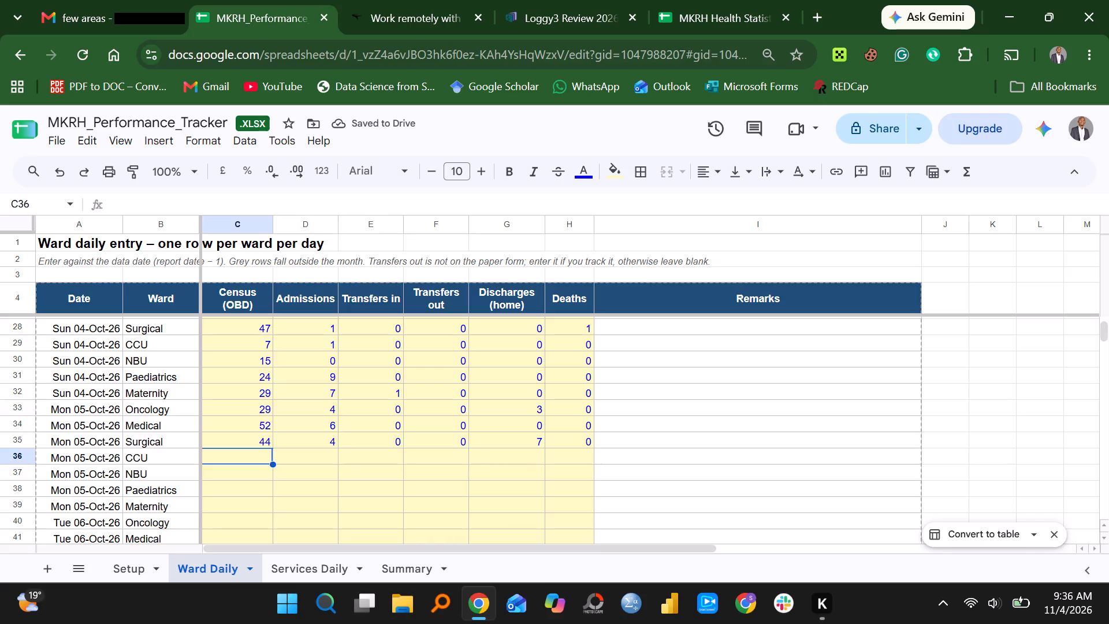
key("6")
key("Right")
key("1")
key("Right")
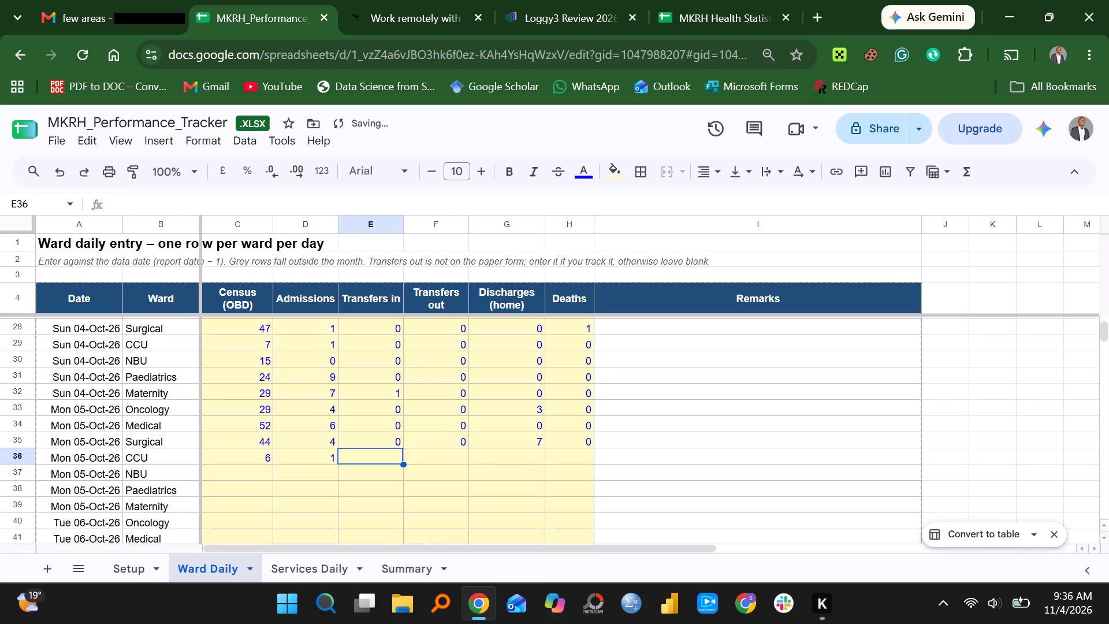
key("0")
key("Right")
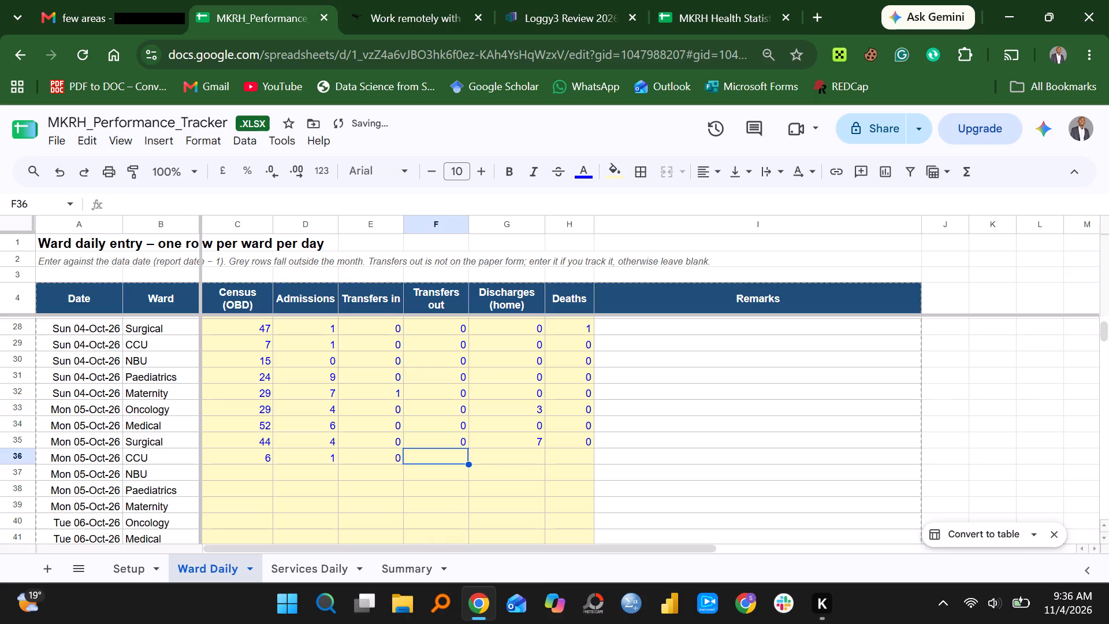
key("minus")
key("Right")
key("Left")
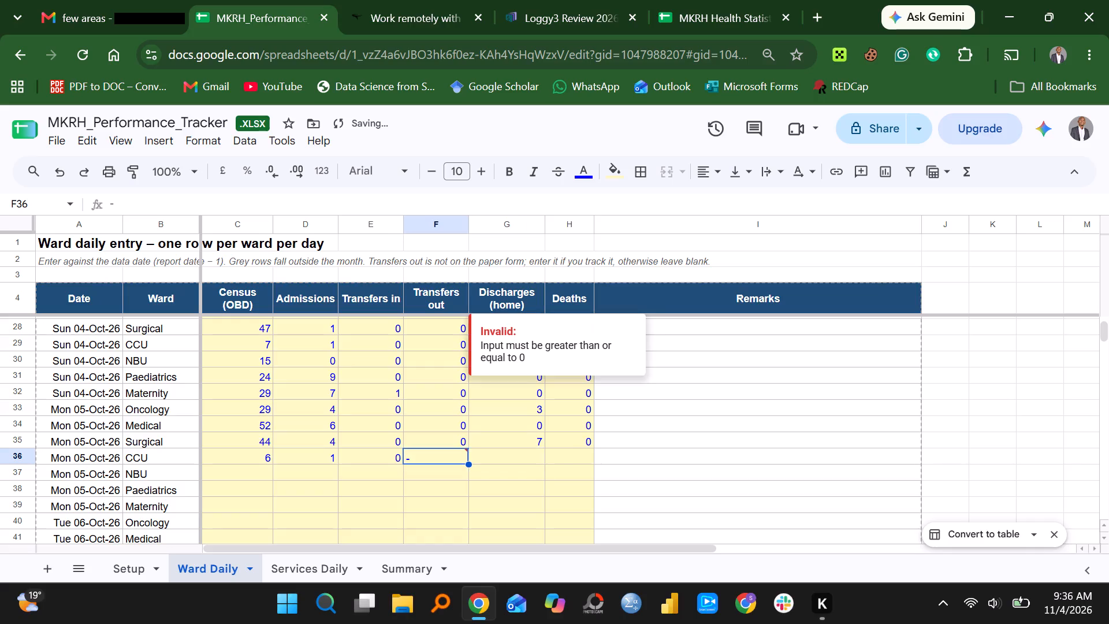
key("0")
key("Right")
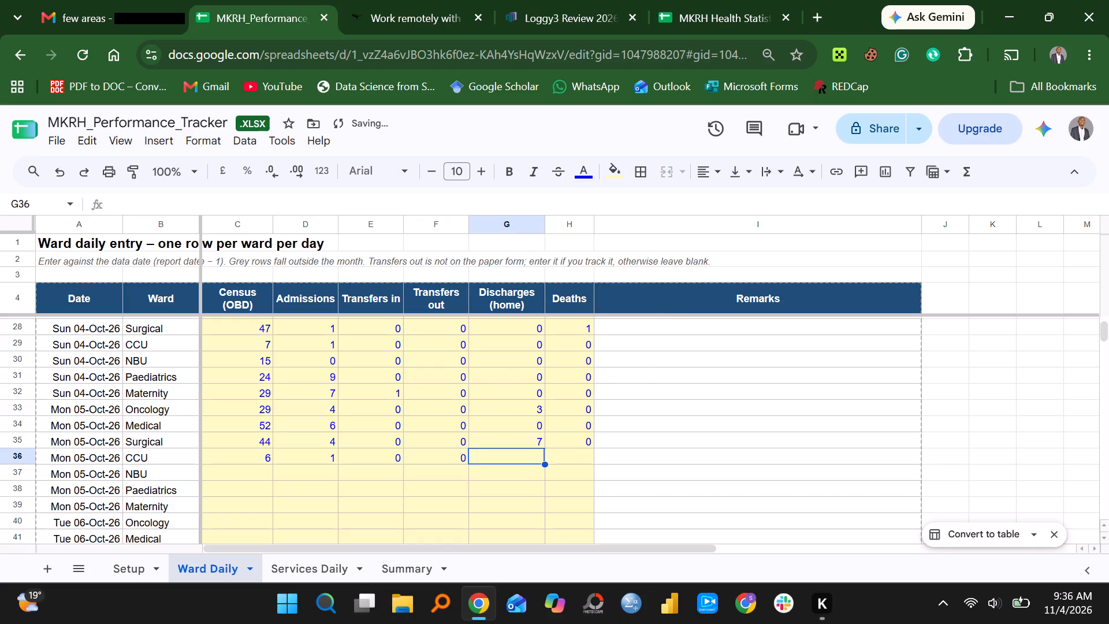
key("0")
key("Right")
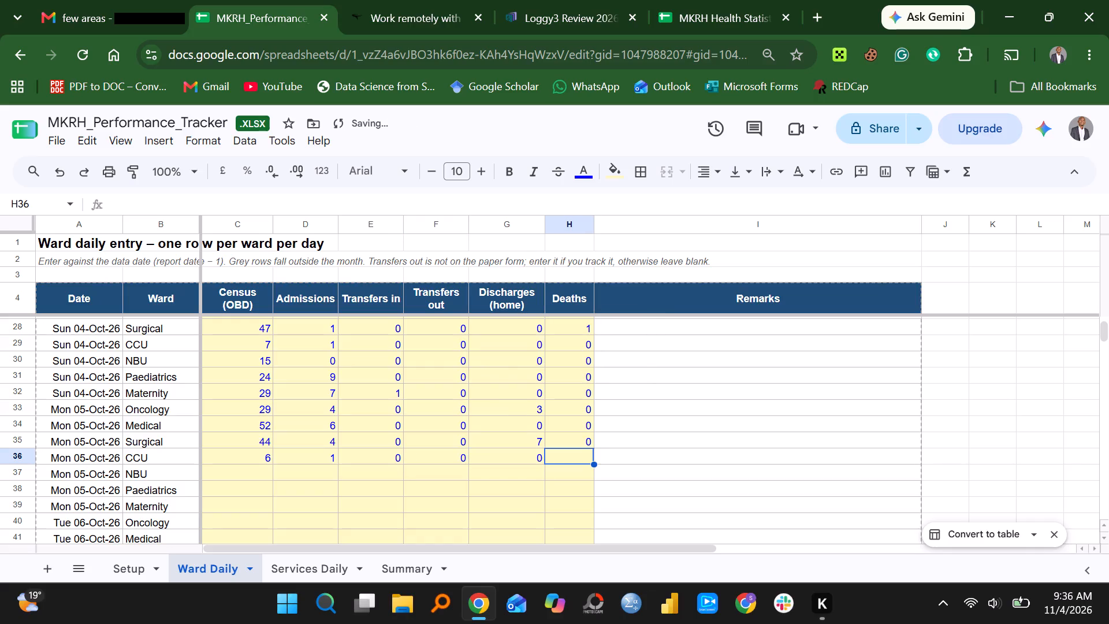
key("0")
key("Down")
Fill the 05-Oct-26 NBU row: census 17, admissions 2, and 0 for transfers in, transfers out, discharges and deaths.
key("Left")
key("Left")
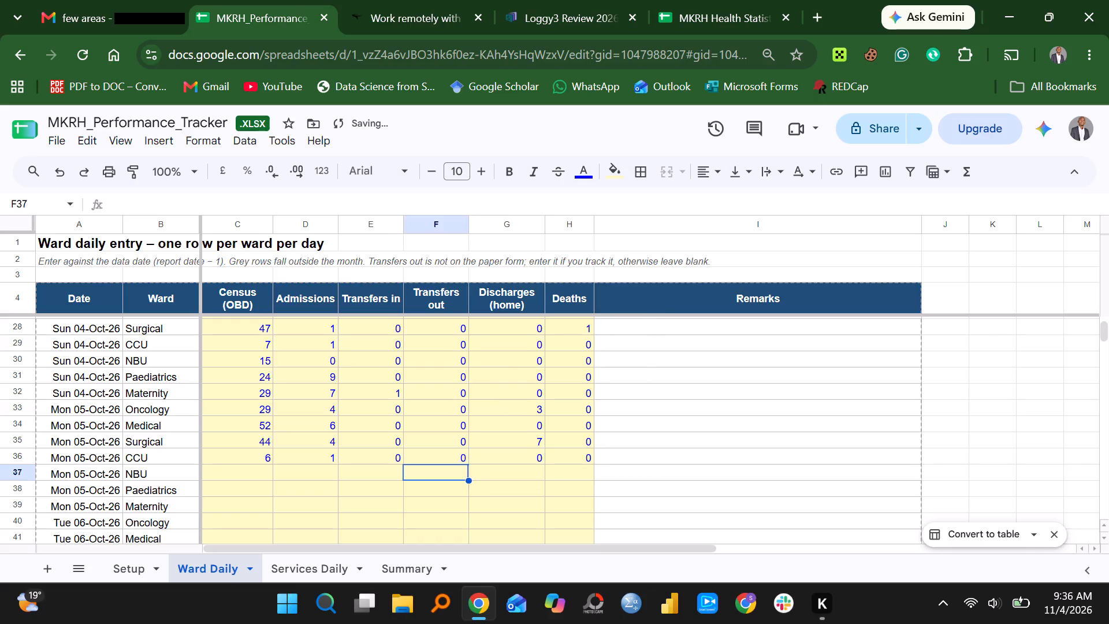
key("Left")
key("Left")
key("Left")
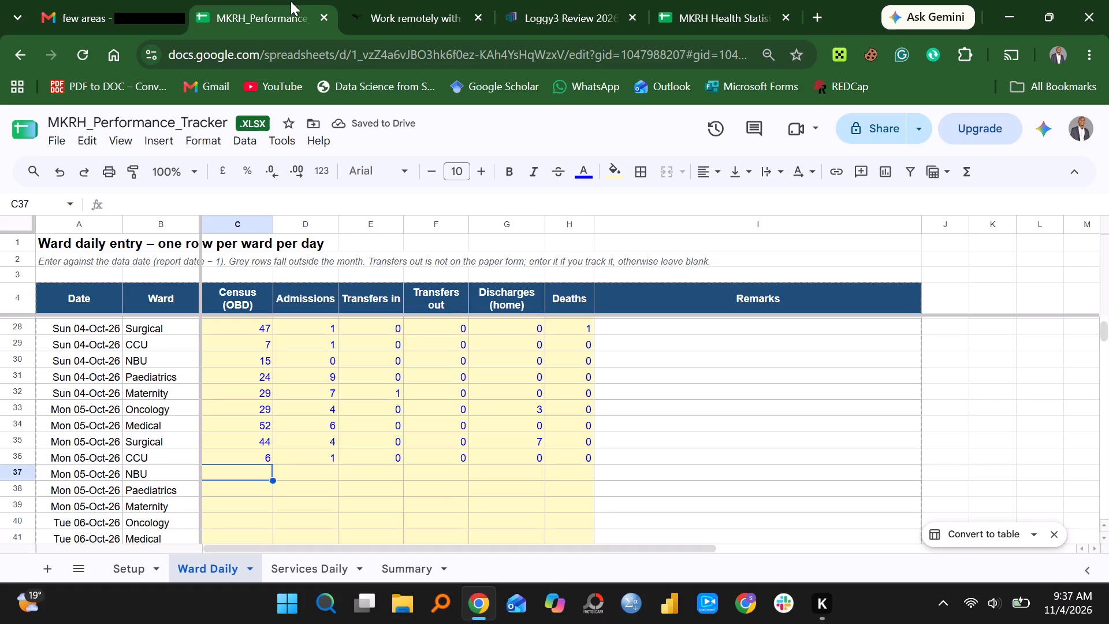
type("17")
key("Right")
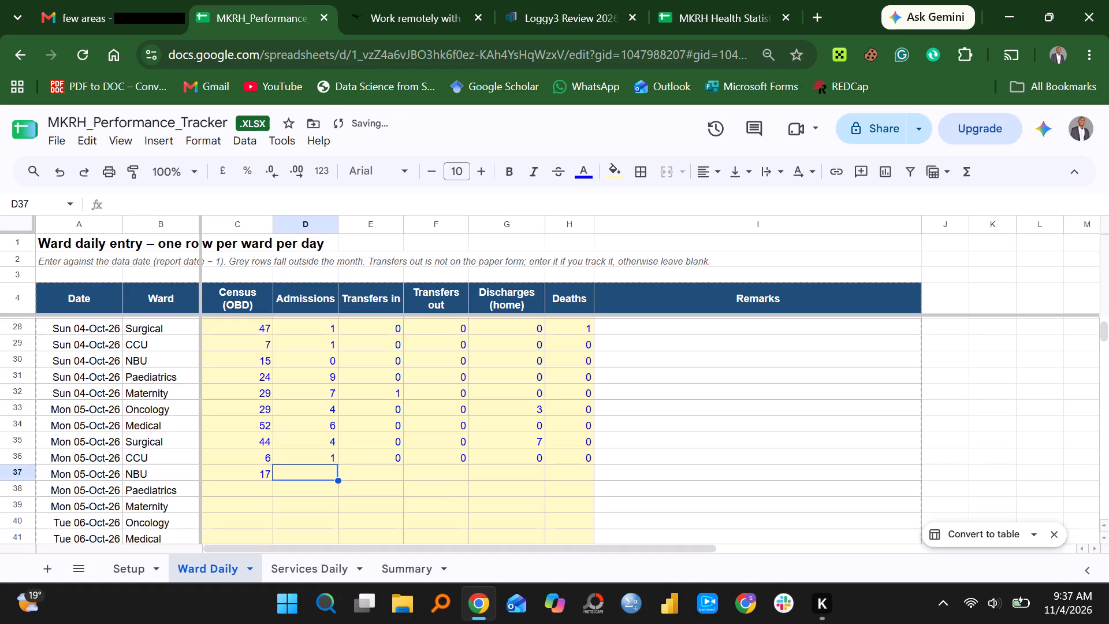
key("2")
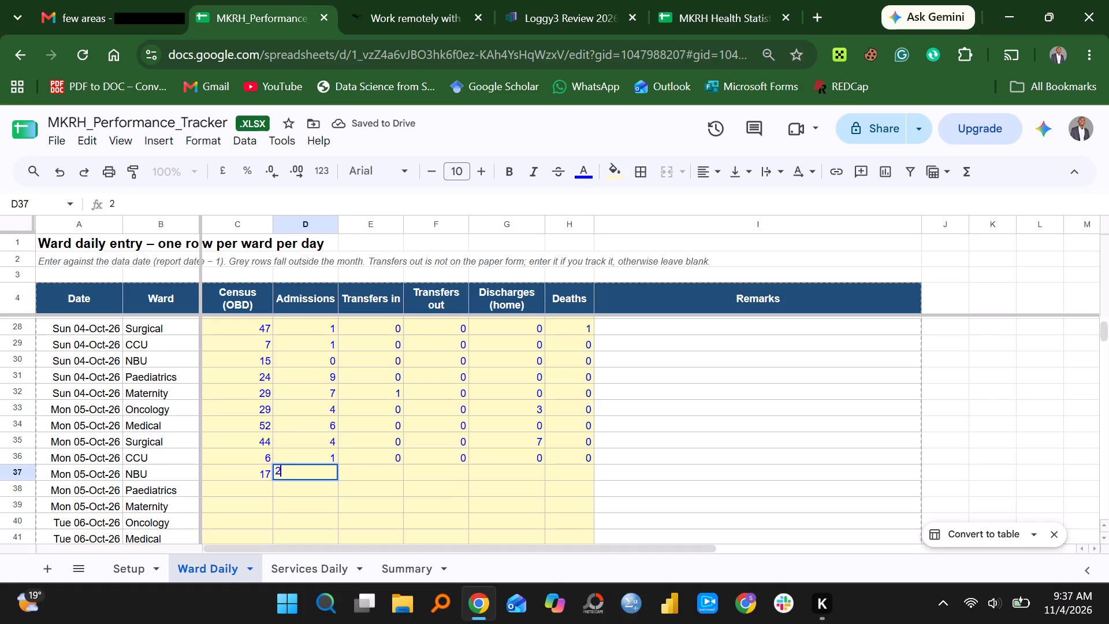
key("Right")
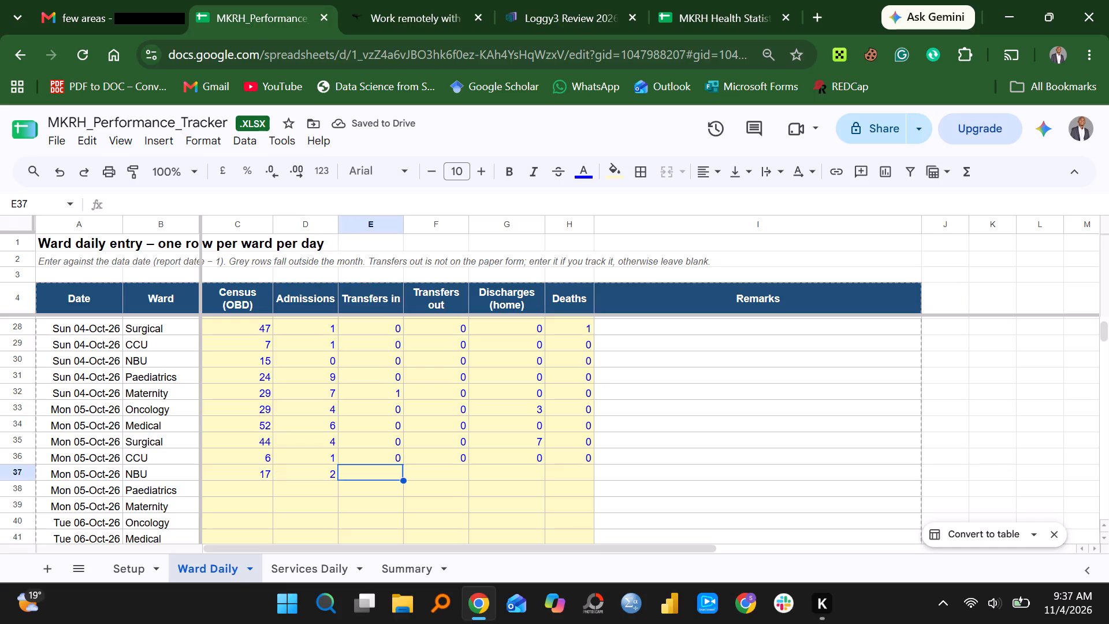
key("0")
key("Right")
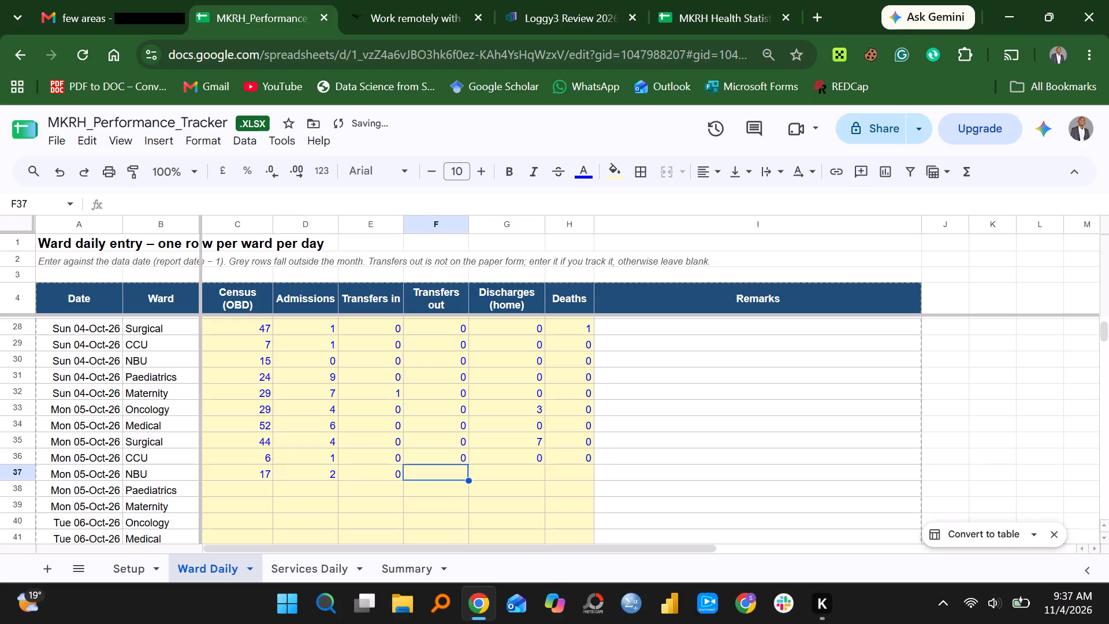
key("0")
key("Right")
key("0")
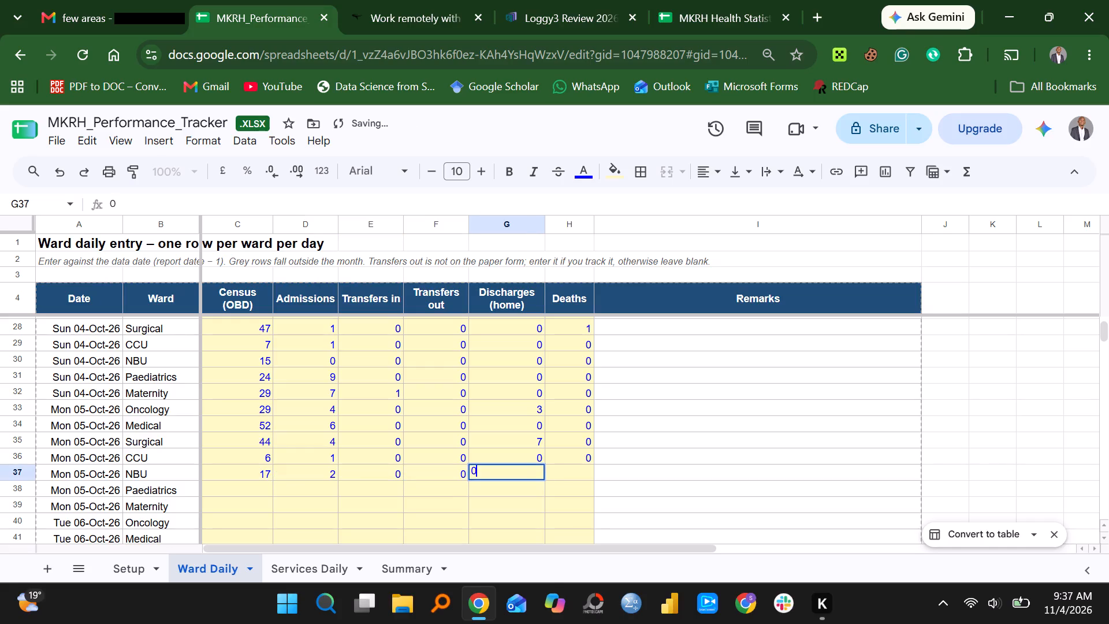
key("Right")
key("0")
key("Down")
Fill the 05-Oct-26 Paediatrics row: census 23, admissions 3, transfers in 0, transfers out 0, discharges 3, deaths 0.
key("Left")
key("Left")
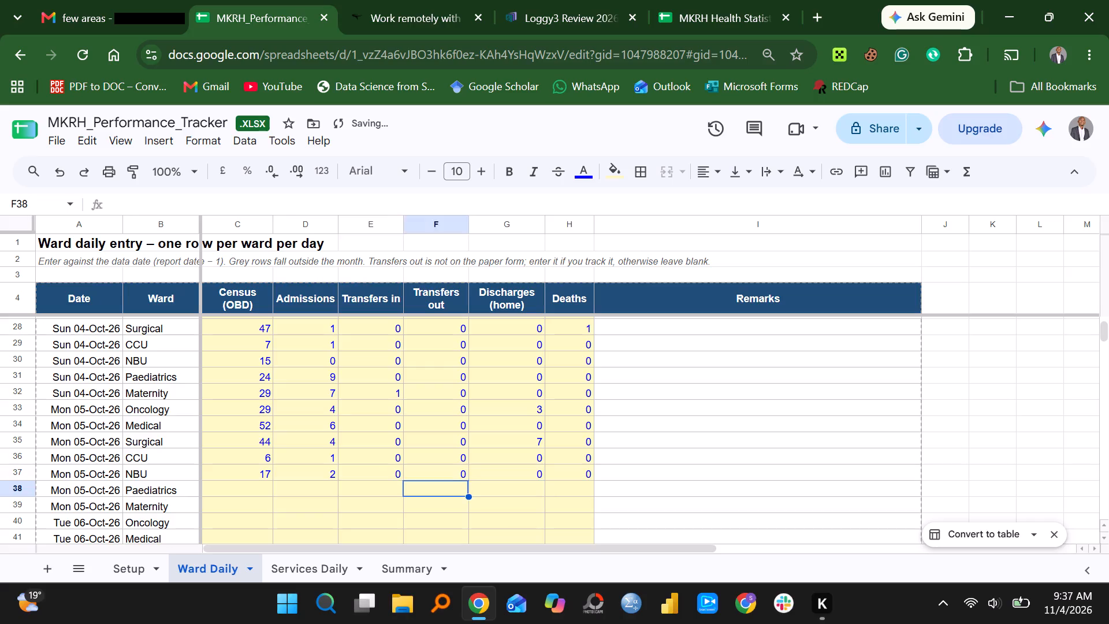
key("Left")
key("Left")
key("Left")
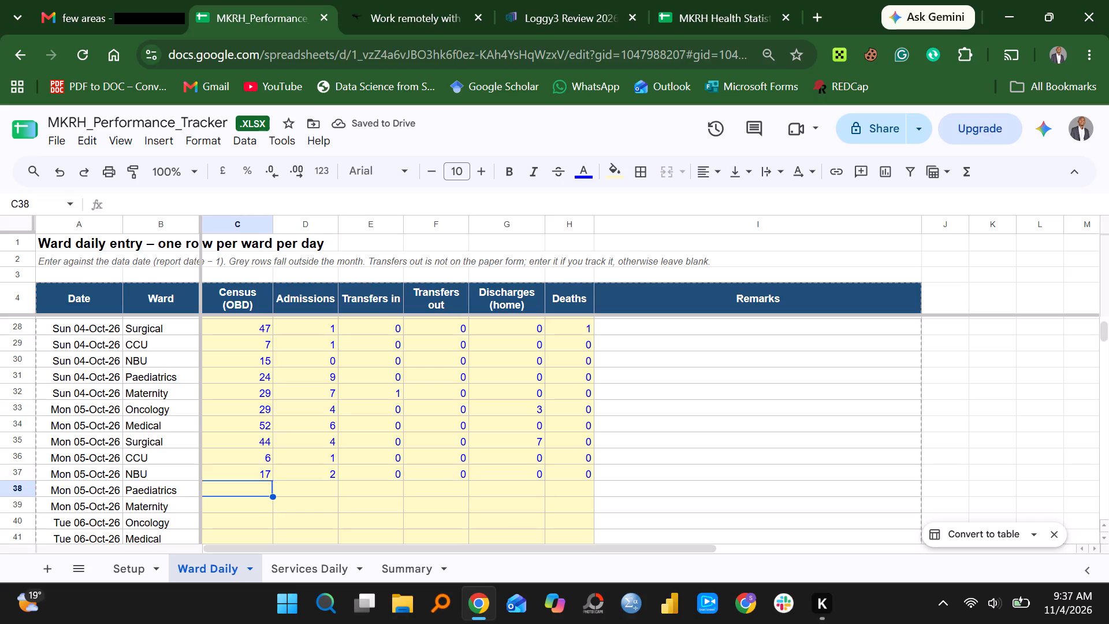
type("23")
key("Right")
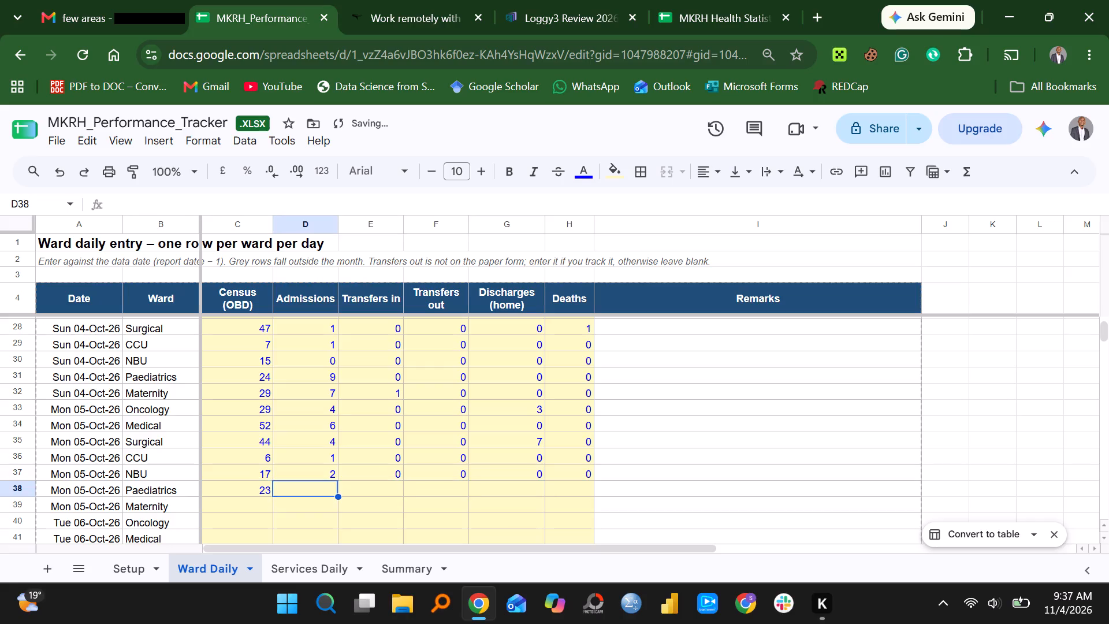
key("3")
key("Right")
key("0")
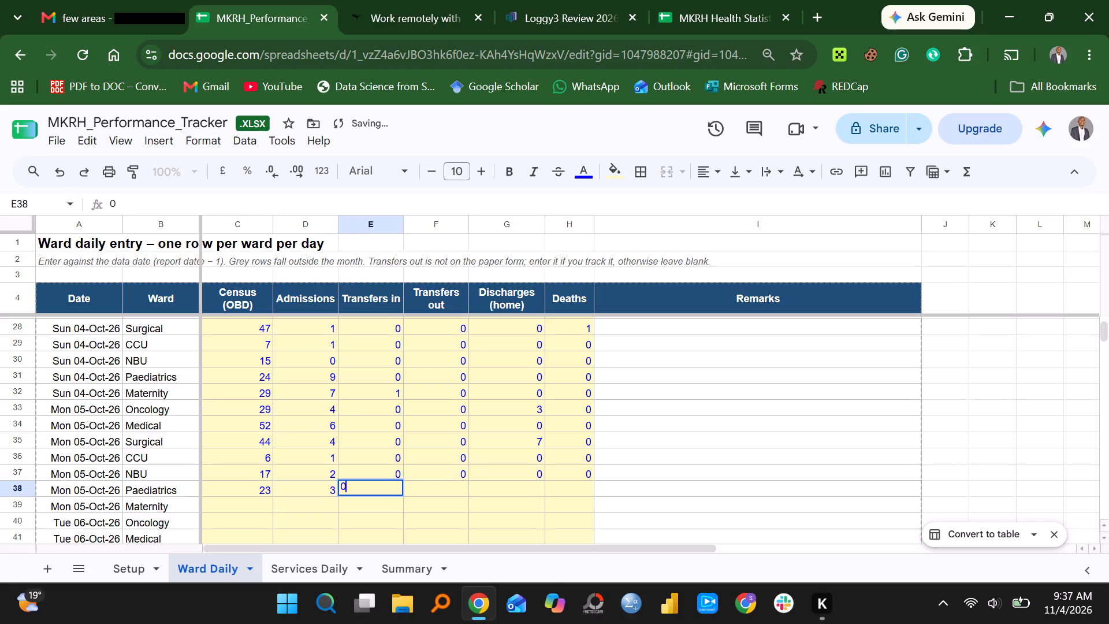
key("Right")
key("0")
key("Right")
key("3")
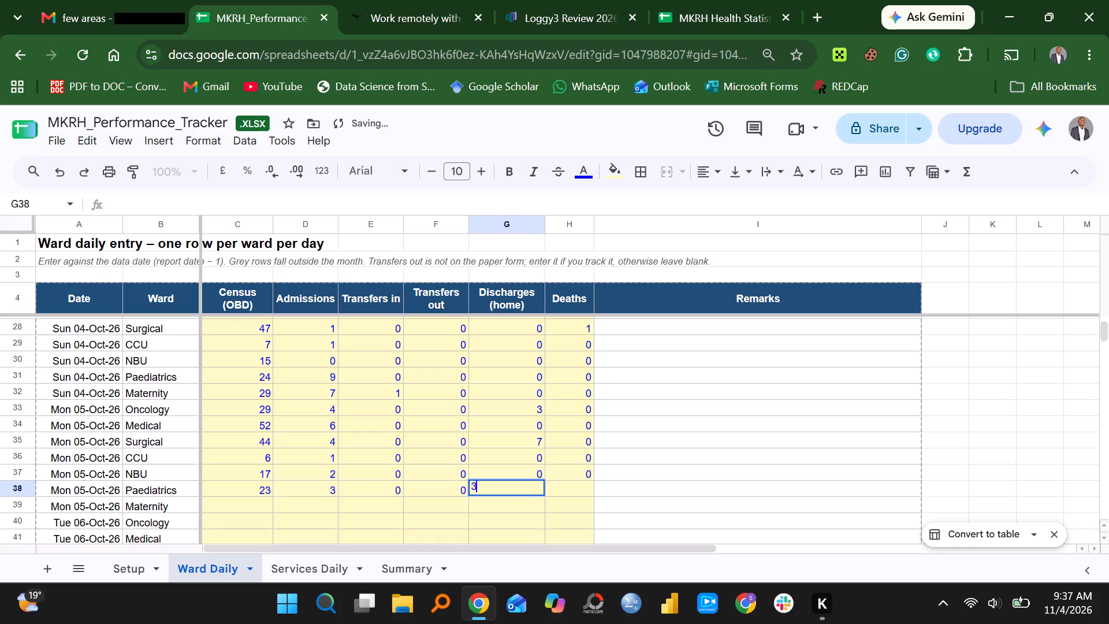
key("Right")
key("0")
key("Down")
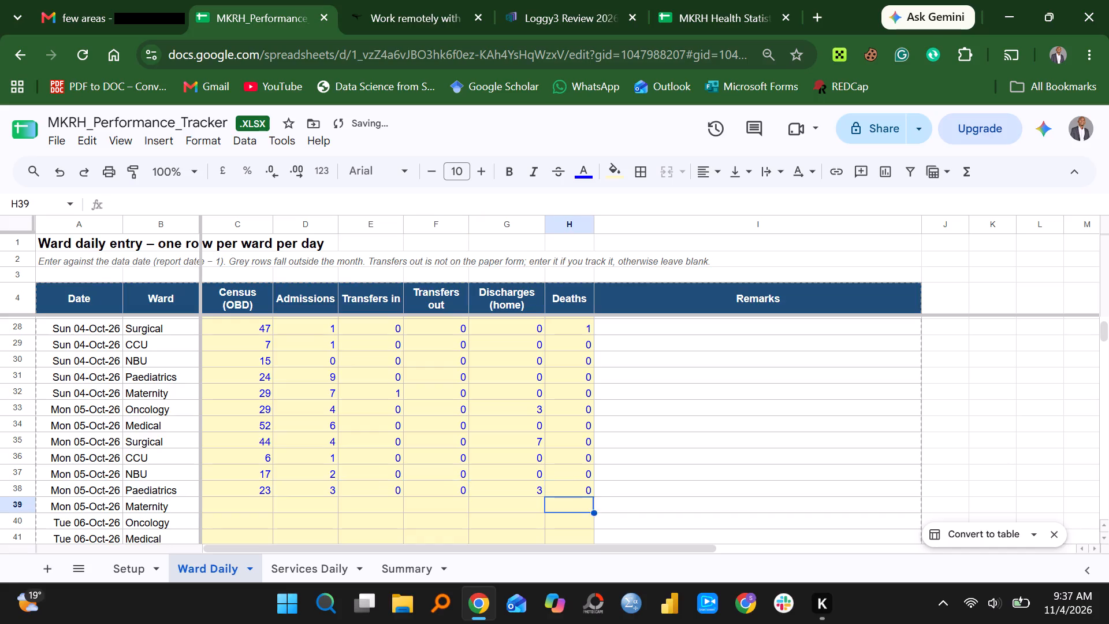
Fill the 05-Oct-26 Maternity row: census 32, admissions 7, transfers in 1, transfers out 0, discharges 5, deaths 0.
key("Left")
key("Left")
key("Left")
key("Left")
key("Left")
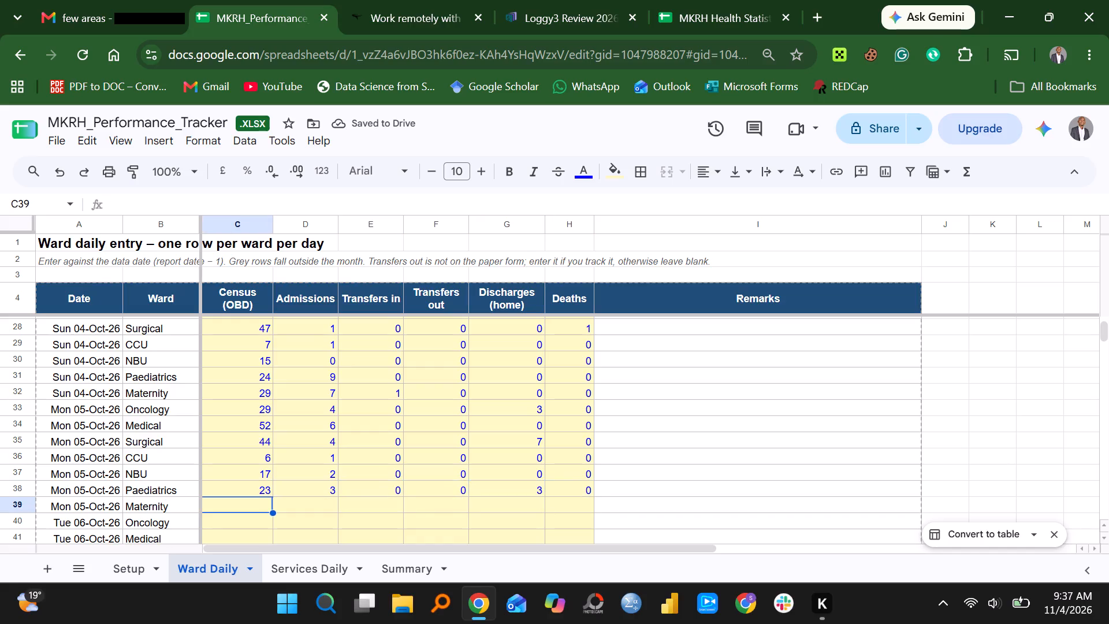
type("32")
key("Right")
key("7")
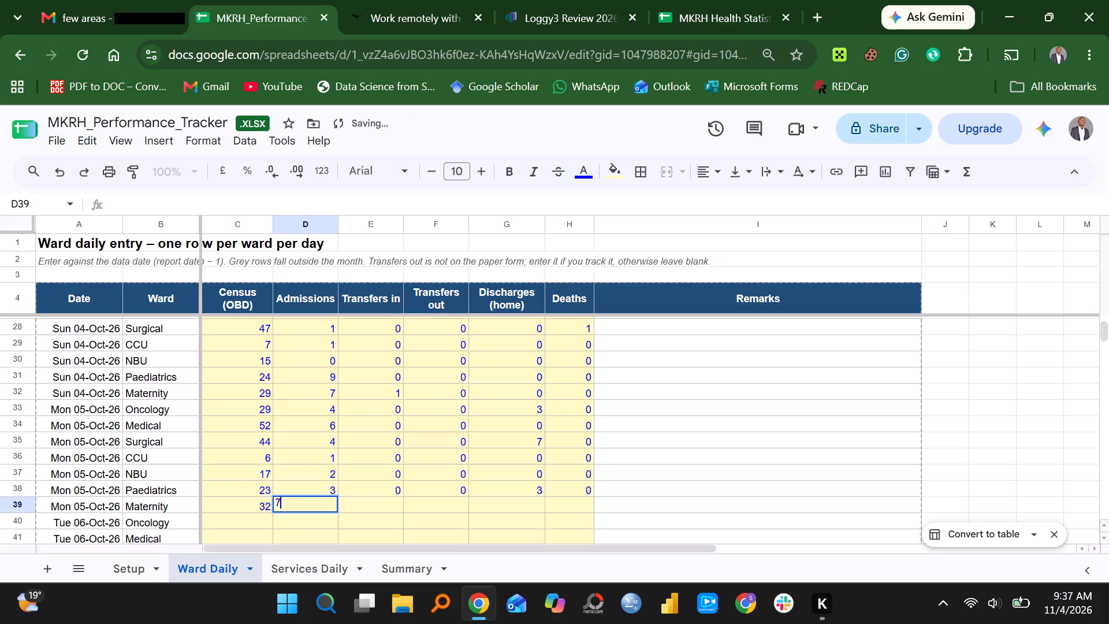
key("Right")
key("1")
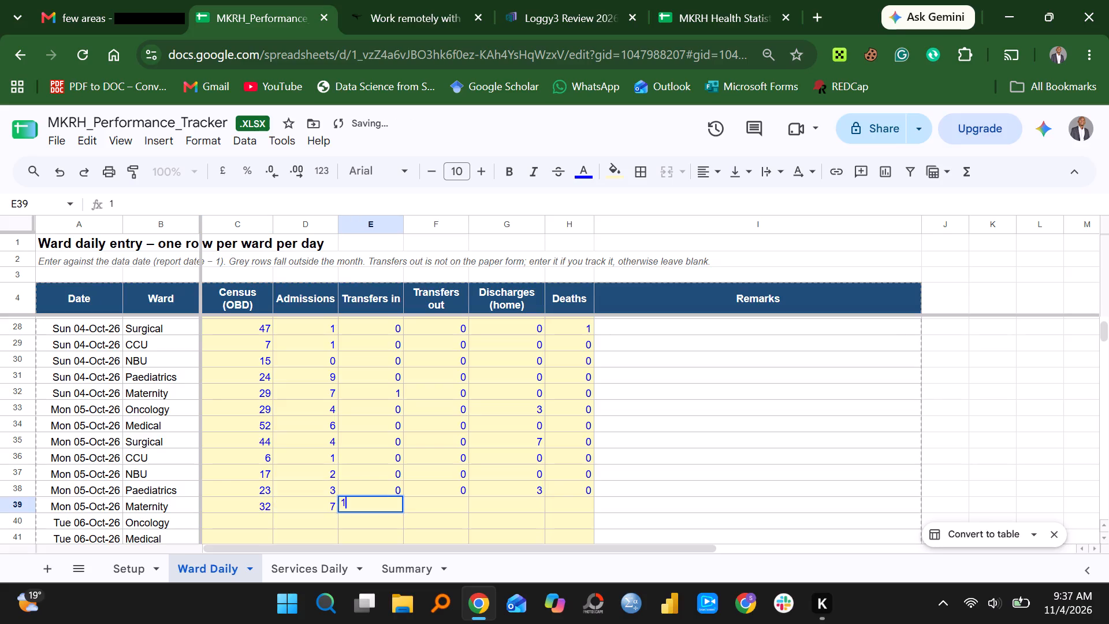
key("Right")
key("0")
key("Right")
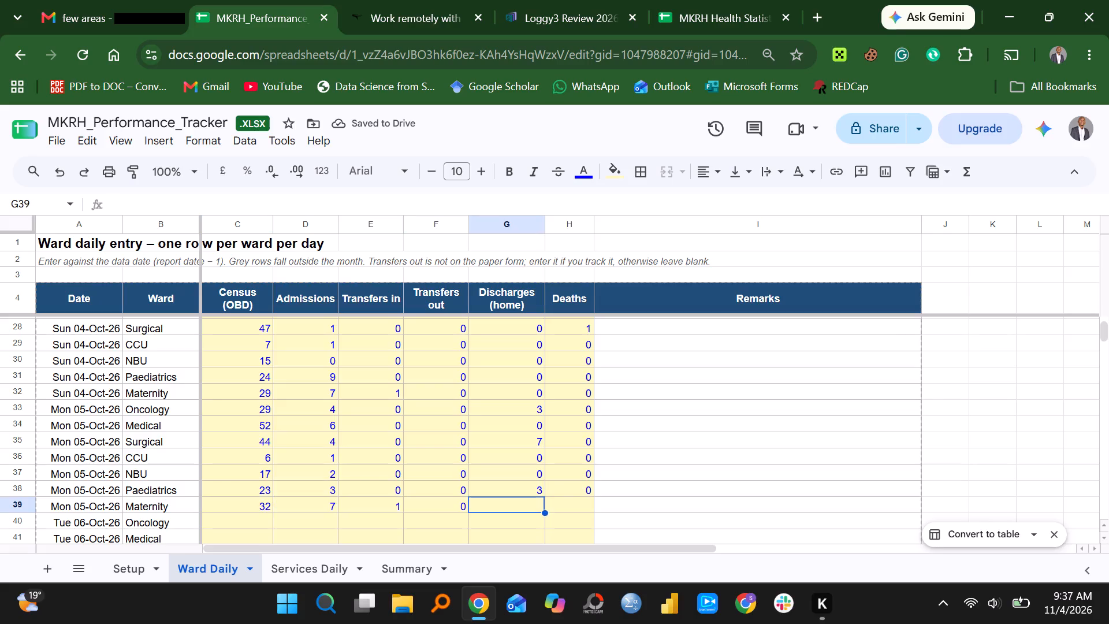
key("5")
key("Right")
key("0")
key("Return")
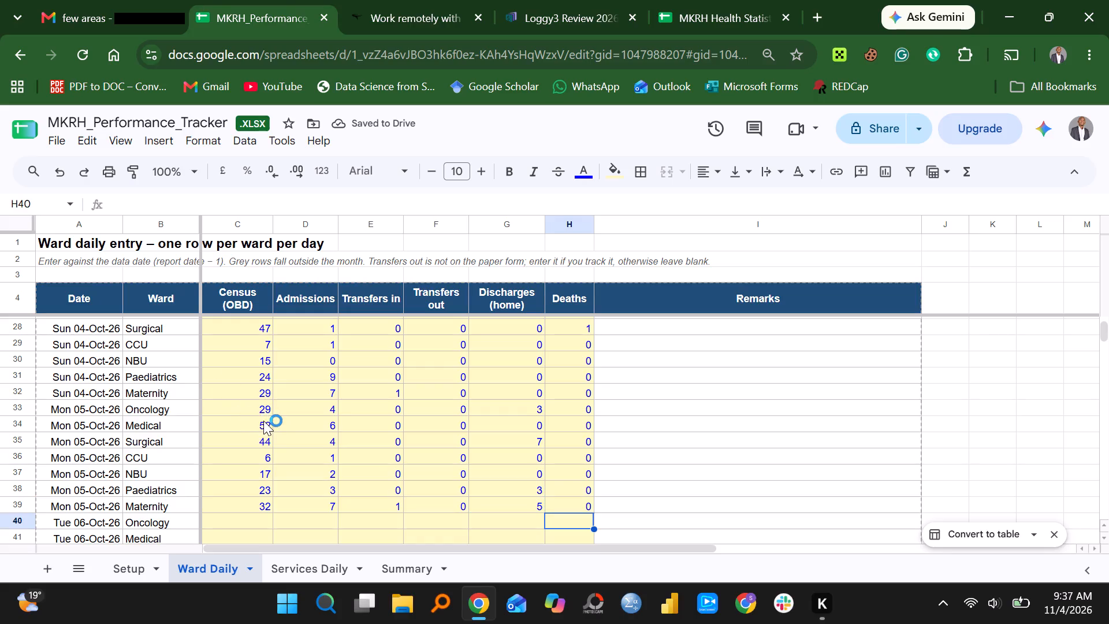
Check the sum of the 05-Oct-26 census values across all seven wards.
left_click_drag(263, 414, 267, 504)
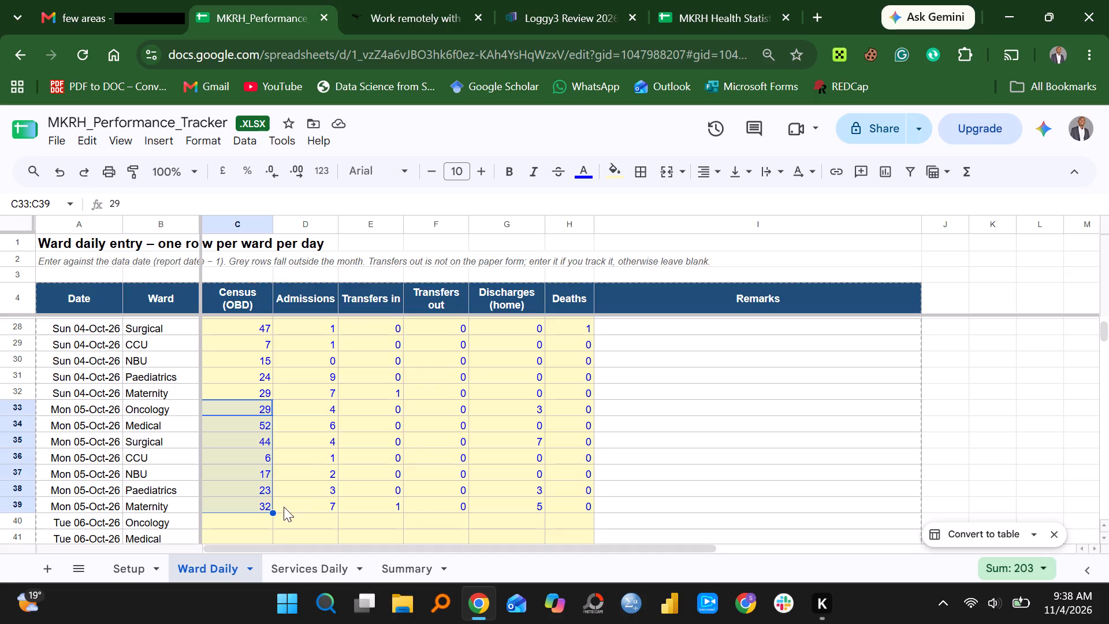
left_click(255, 518)
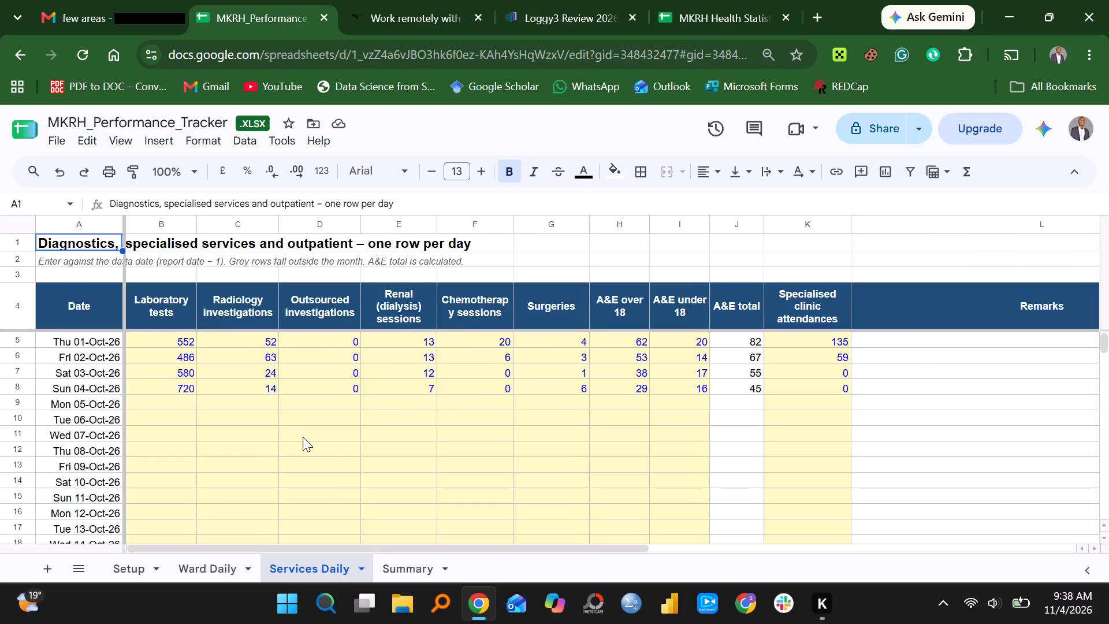
On the Services Daily sheet, enter 4 surgeries for 05-Oct-26.
left_click(184, 404)
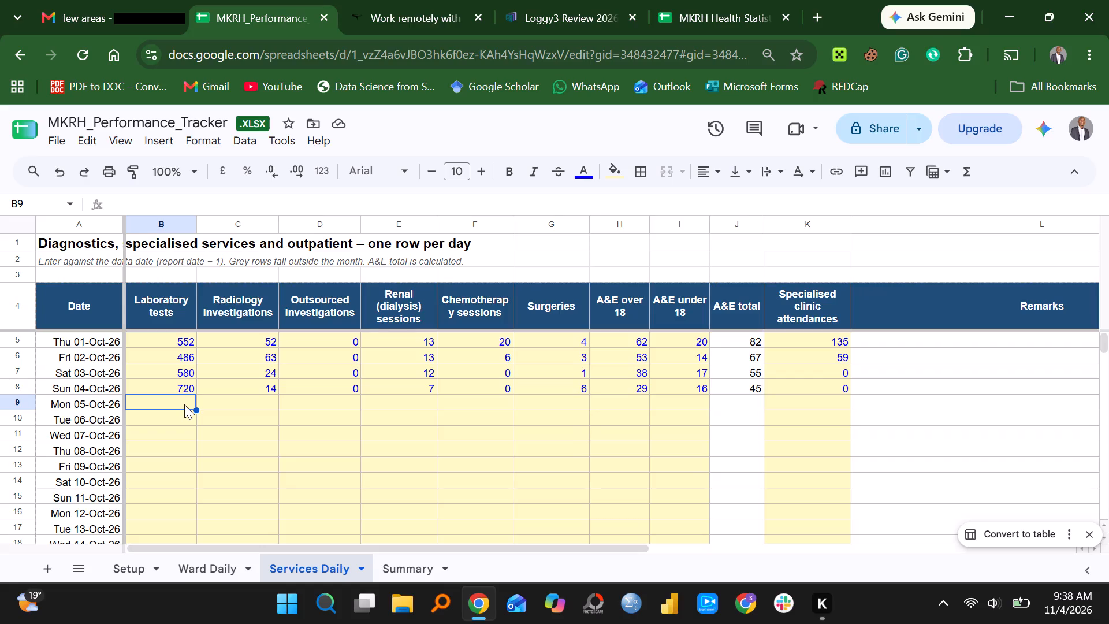
key("Right")
key("Right")
key("Right")
key("Right")
key("Right")
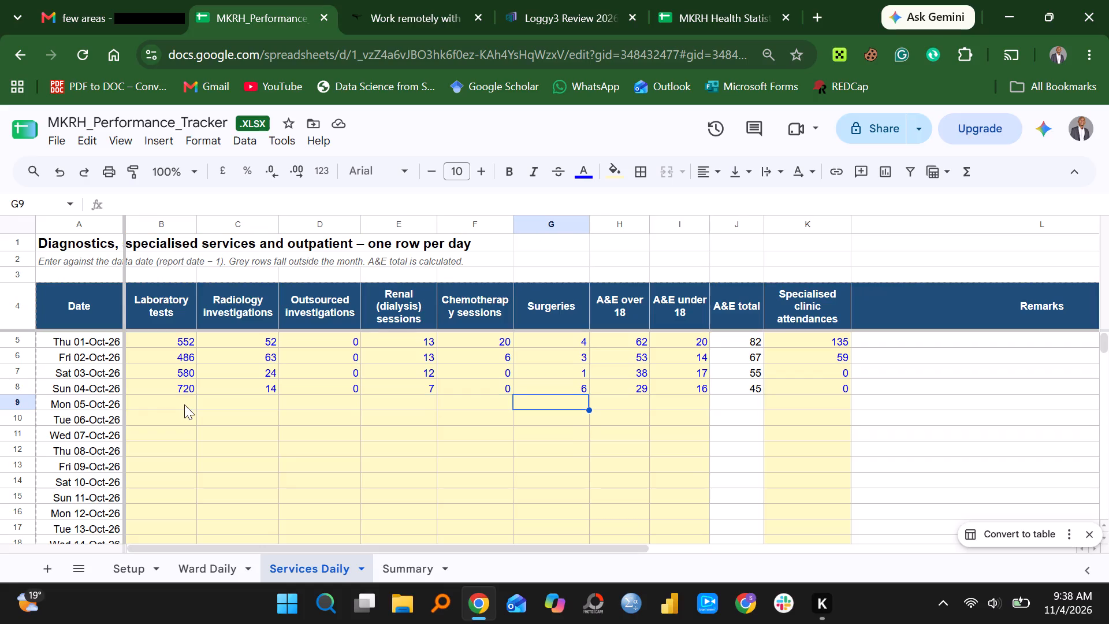
key("4")
key("Left")
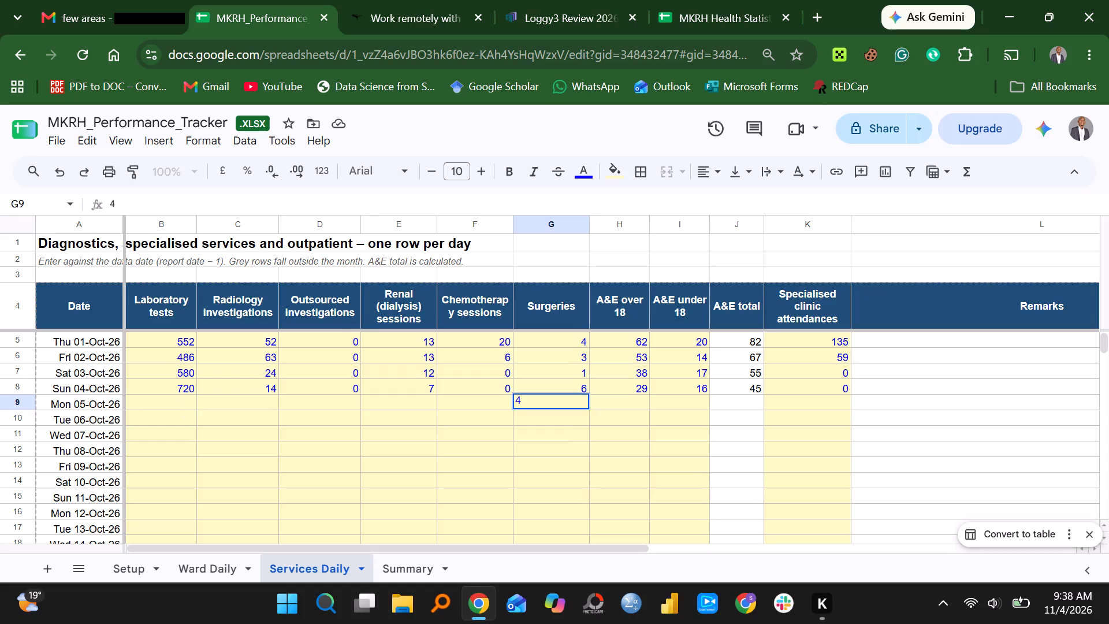
Enter the 05-Oct-26 diagnostics: 980 laboratory tests, 46 radiology investigations and 0 outsourced investigations.
key("Left")
key("Left")
key("Left")
key("Left")
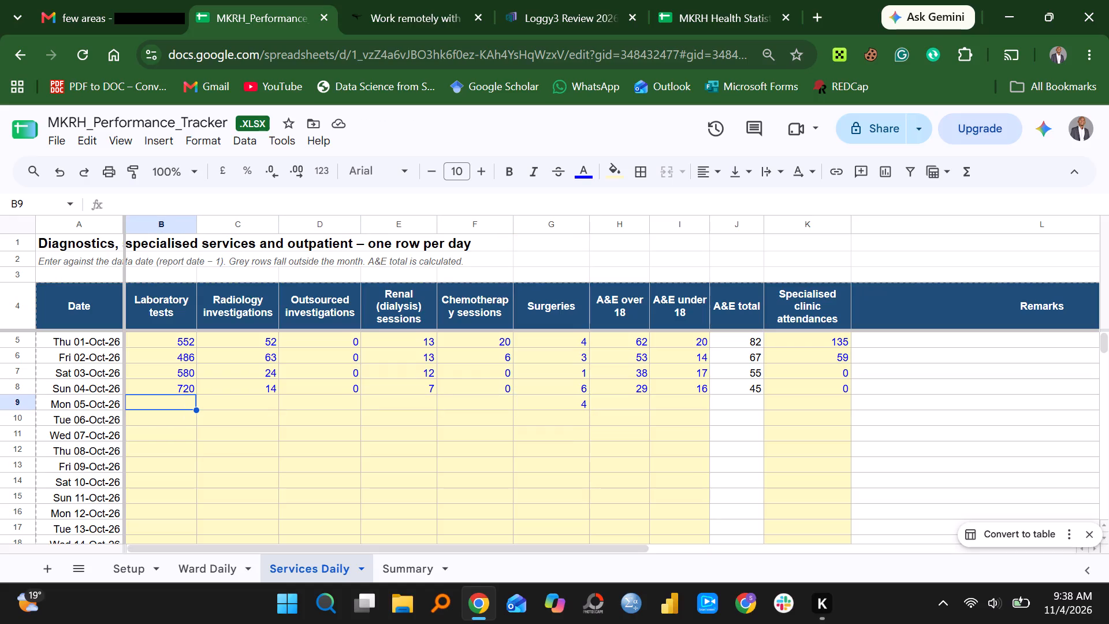
type("980")
key("Right")
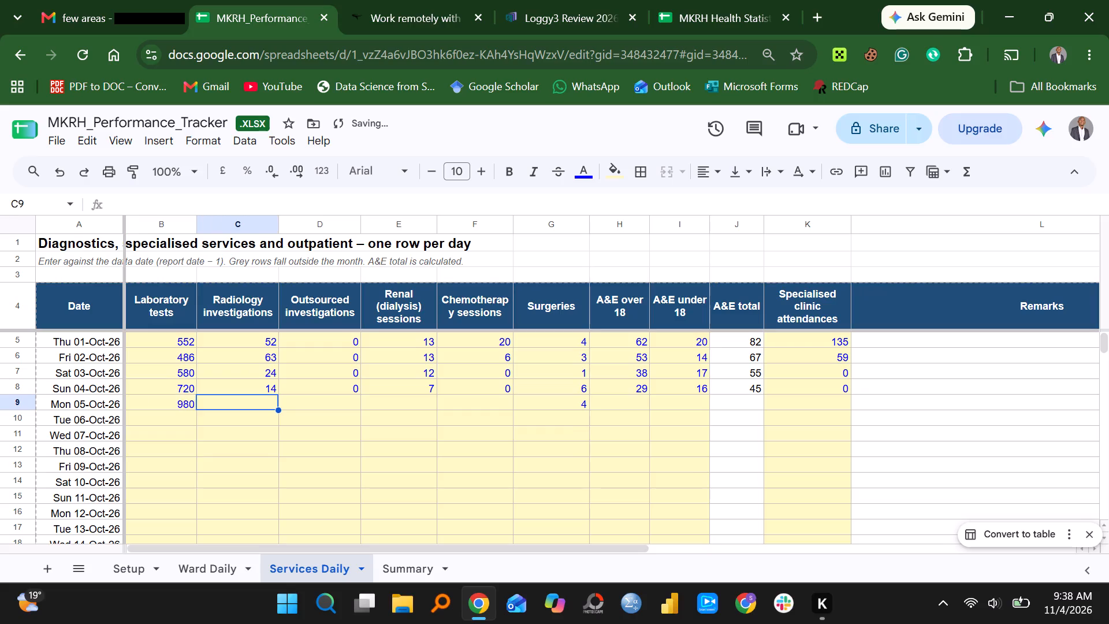
type("46")
key("Right")
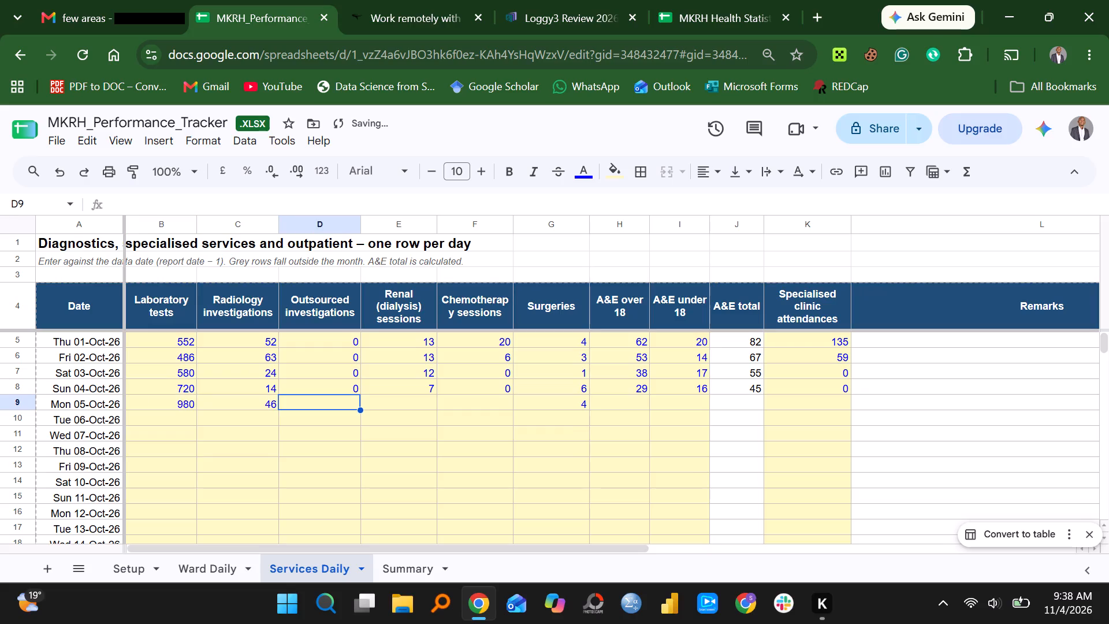
key("0")
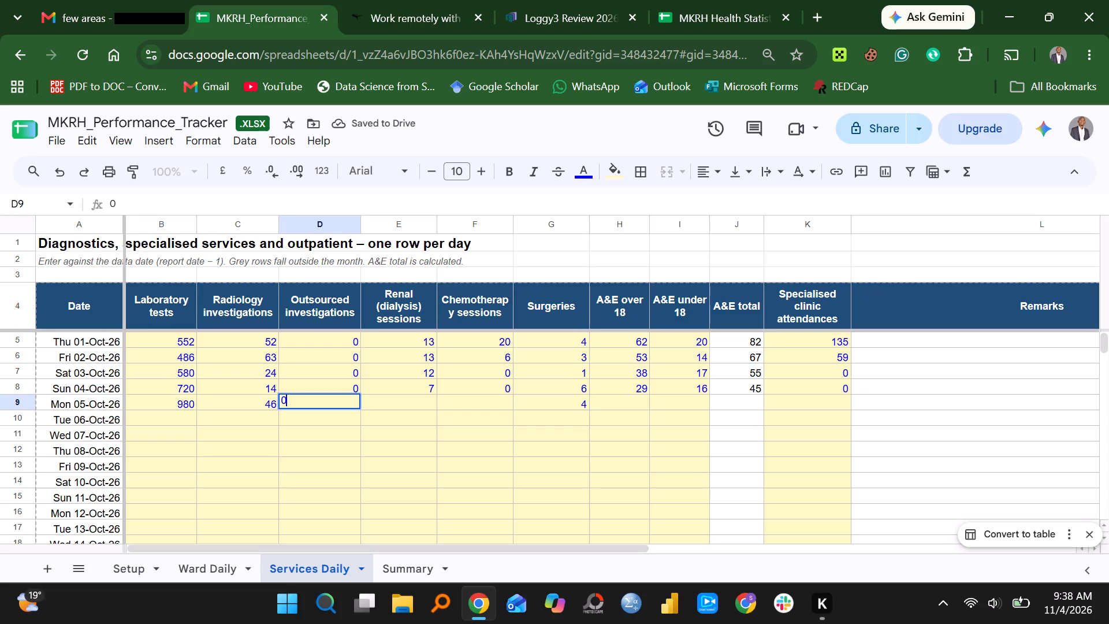
key("Right")
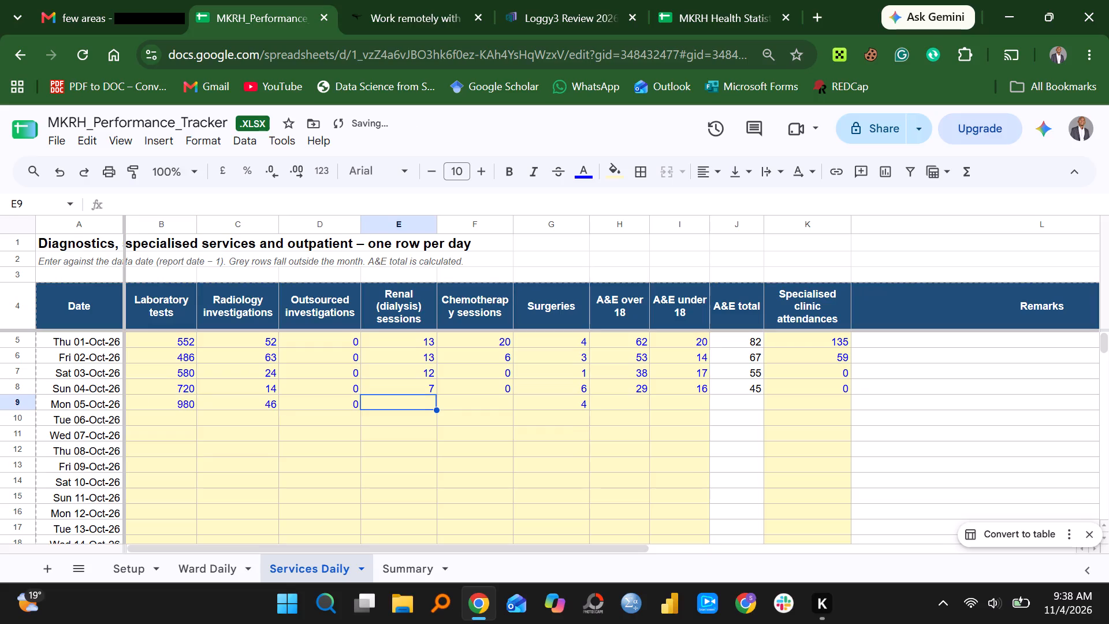
Enter 10 renal dialysis sessions and 10 chemotherapy sessions for 05-Oct-26.
type("10")
key("Right")
type("1-")
key("BackSpace")
key("0")
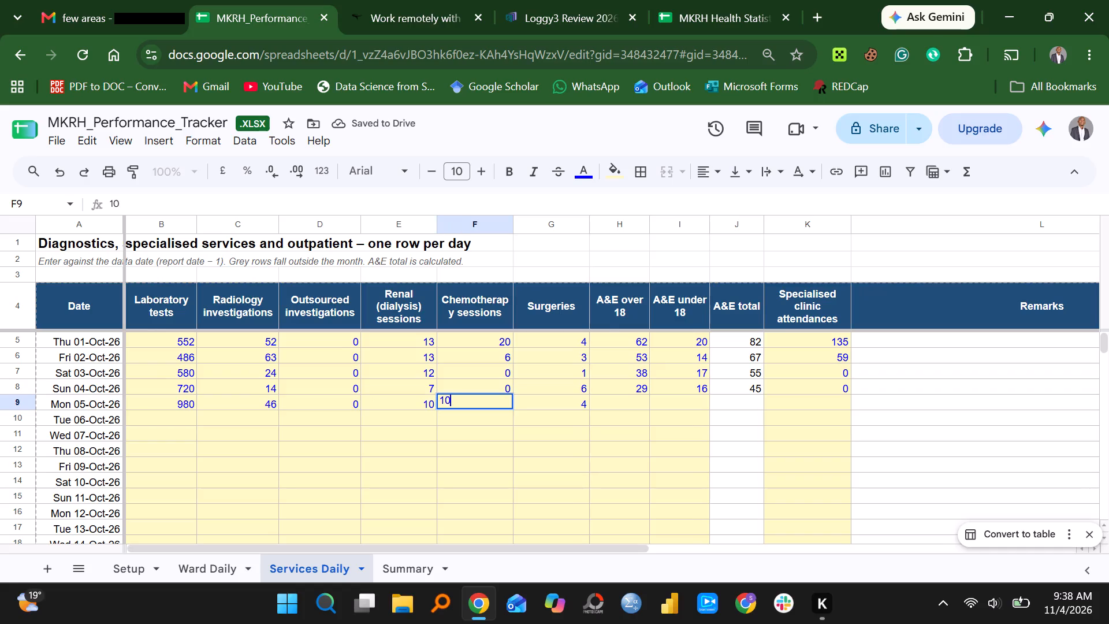
key("Right")
key("Right")
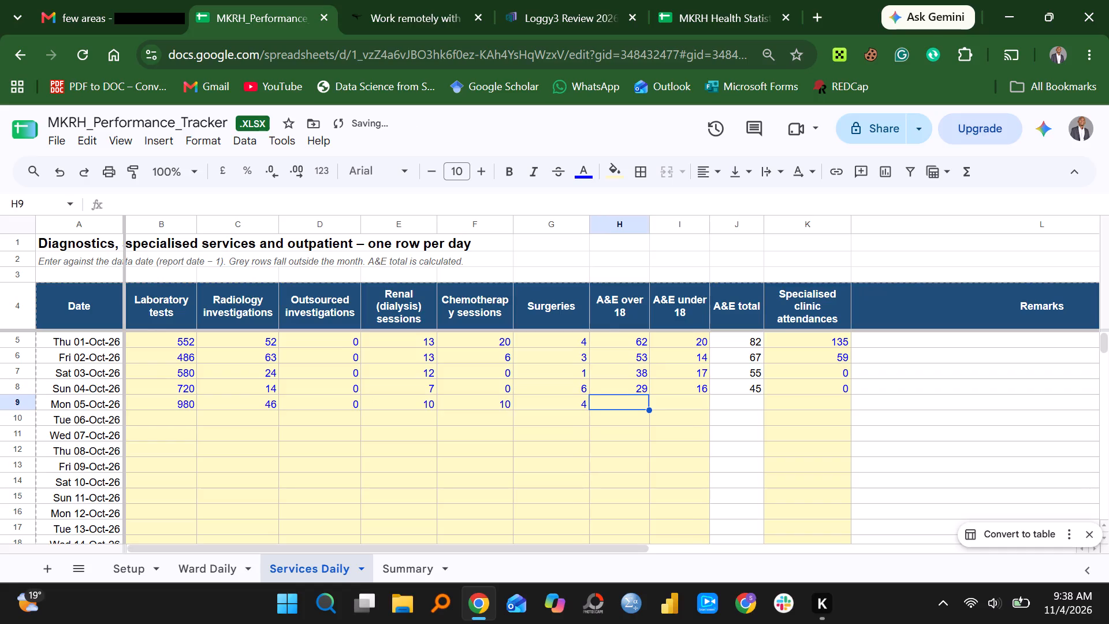
Complete the 05-Oct-26 services row with A&E over 18 at 61, A&E under 18 at 18, and specialised clinic attendances at 101.
type("61")
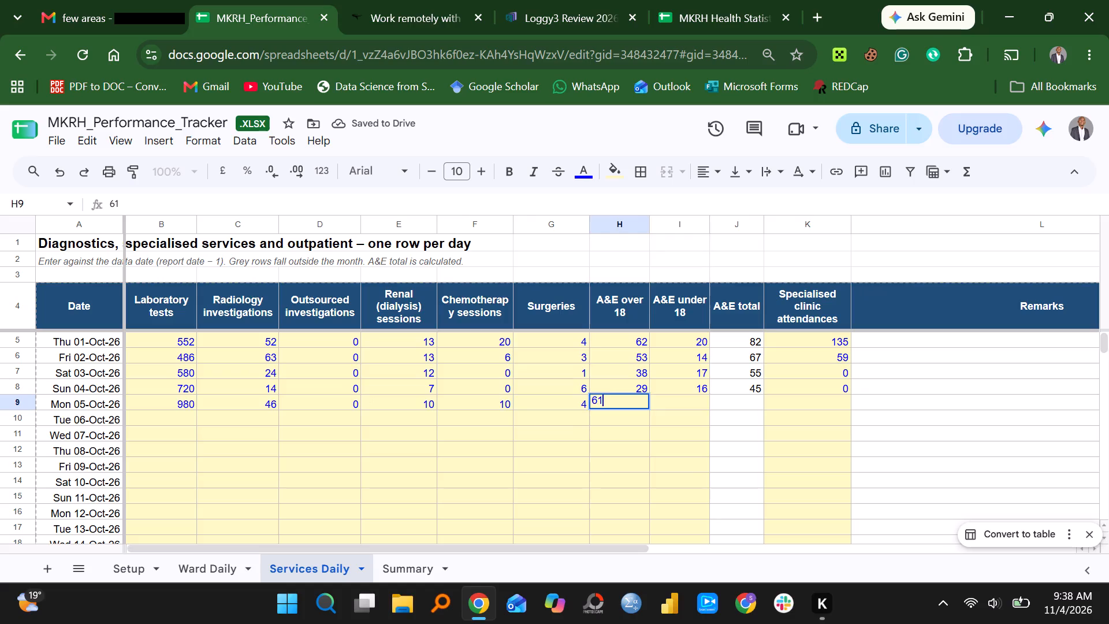
key("Right")
key("1")
key("8")
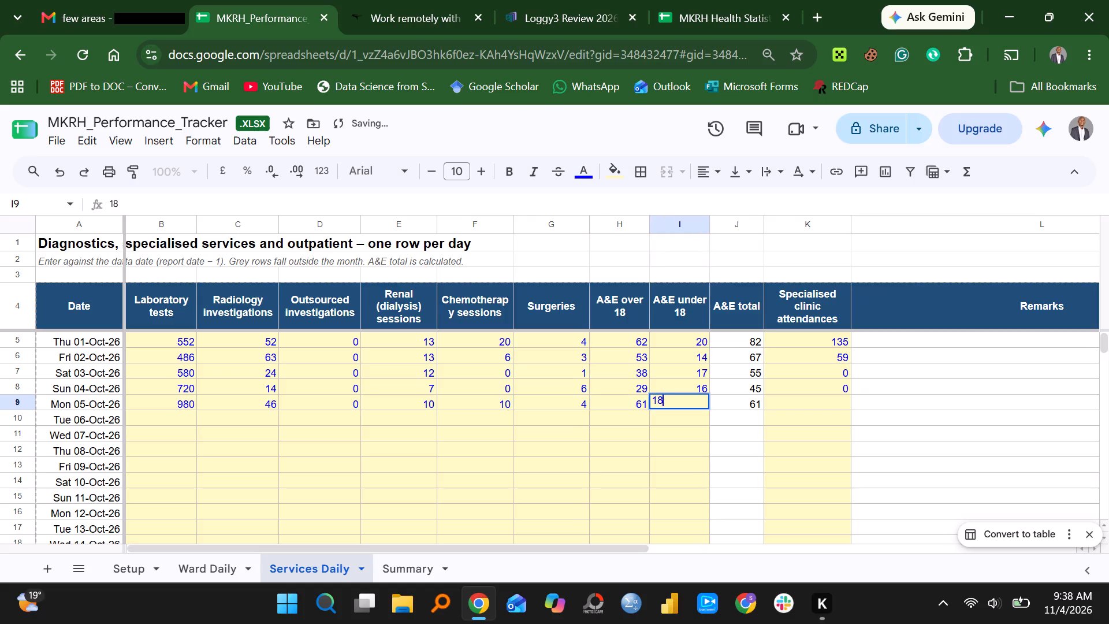
key("Right")
key("Right")
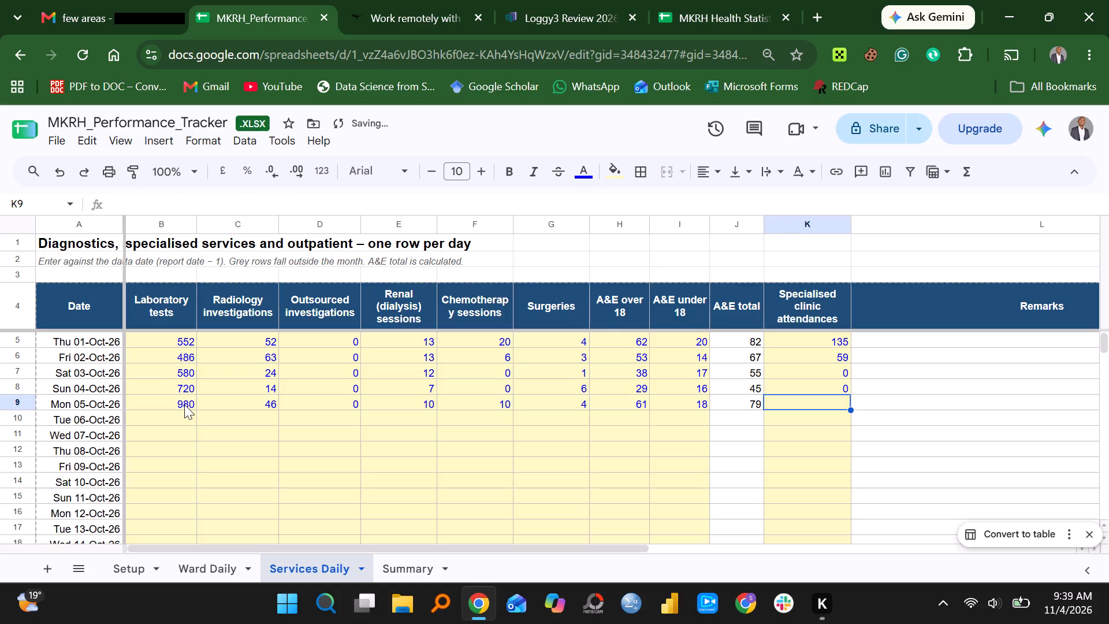
type("101")
key("Down")
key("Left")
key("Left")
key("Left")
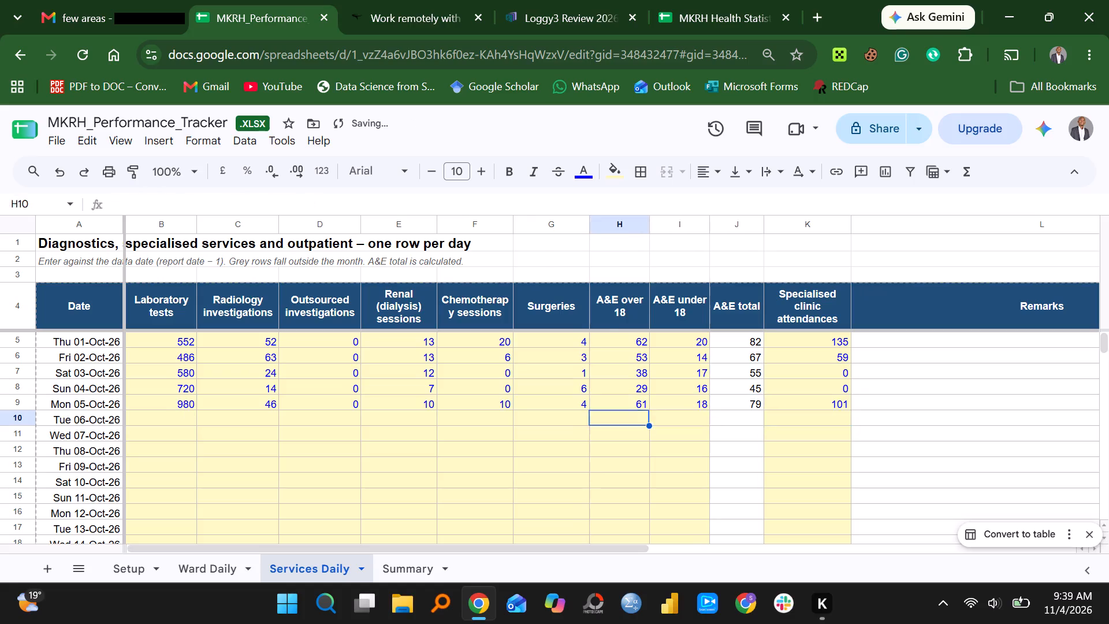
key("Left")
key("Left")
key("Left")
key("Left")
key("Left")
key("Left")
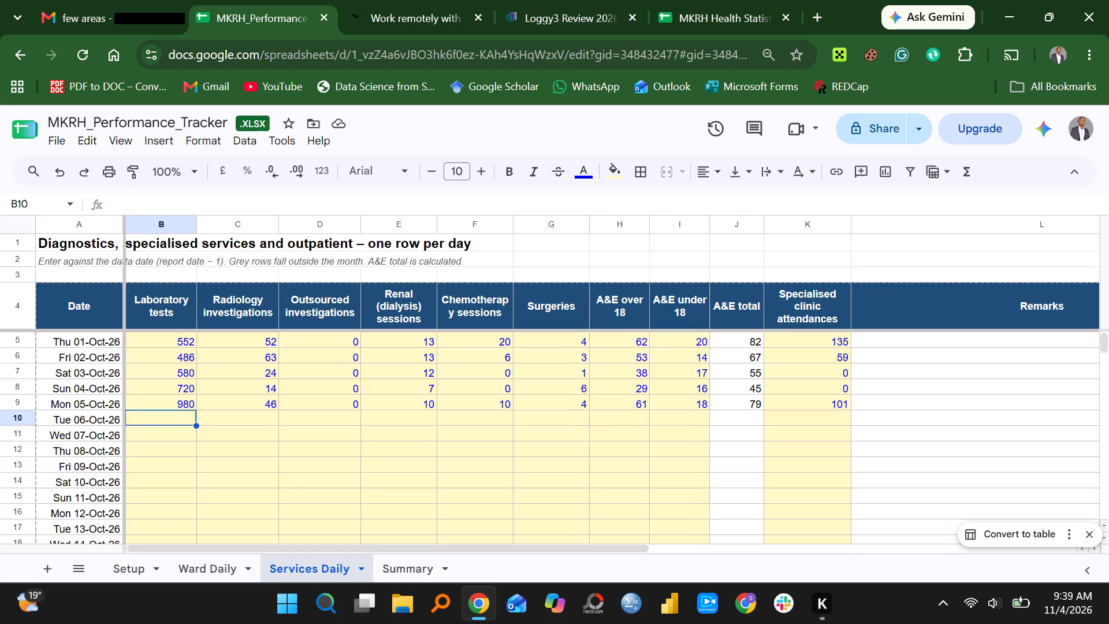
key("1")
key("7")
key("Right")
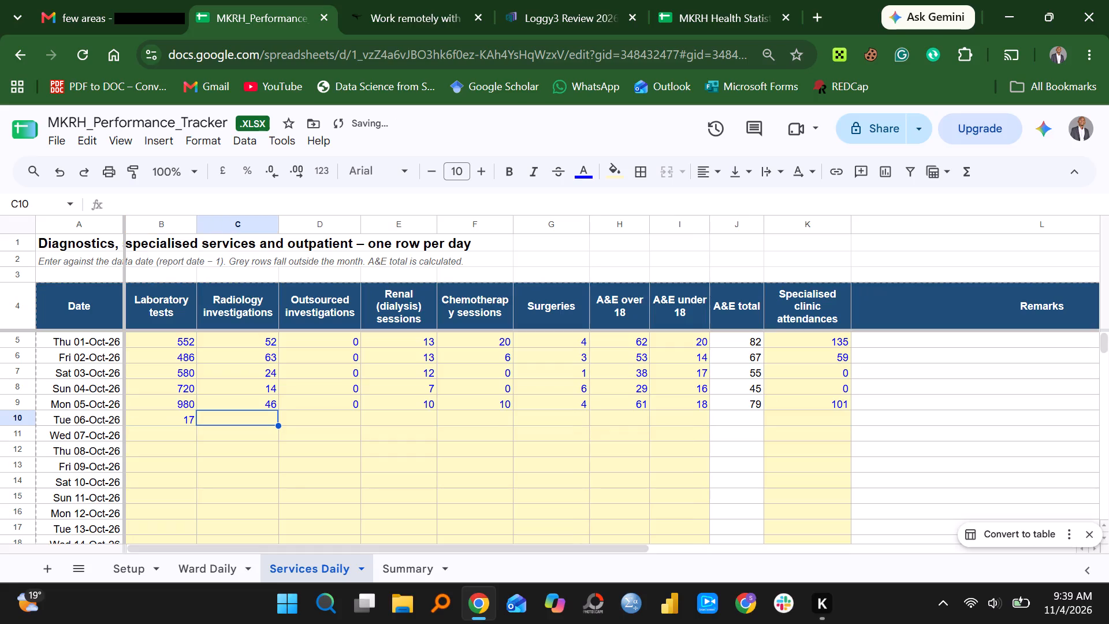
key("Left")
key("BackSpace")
Enter the 06-Oct-26 services figures: 11 surgeries, A&E over 18 at 77, A&E under 18 at 17, specialised clinic attendances 115.
key("Right")
key("Right")
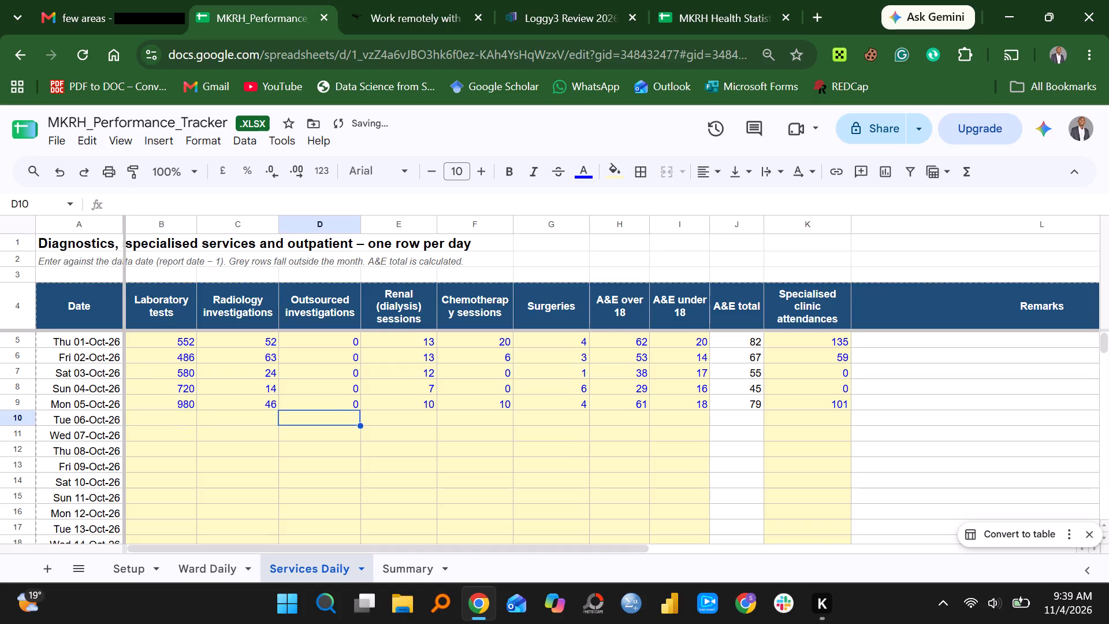
key("Right")
key("Right")
key("Right")
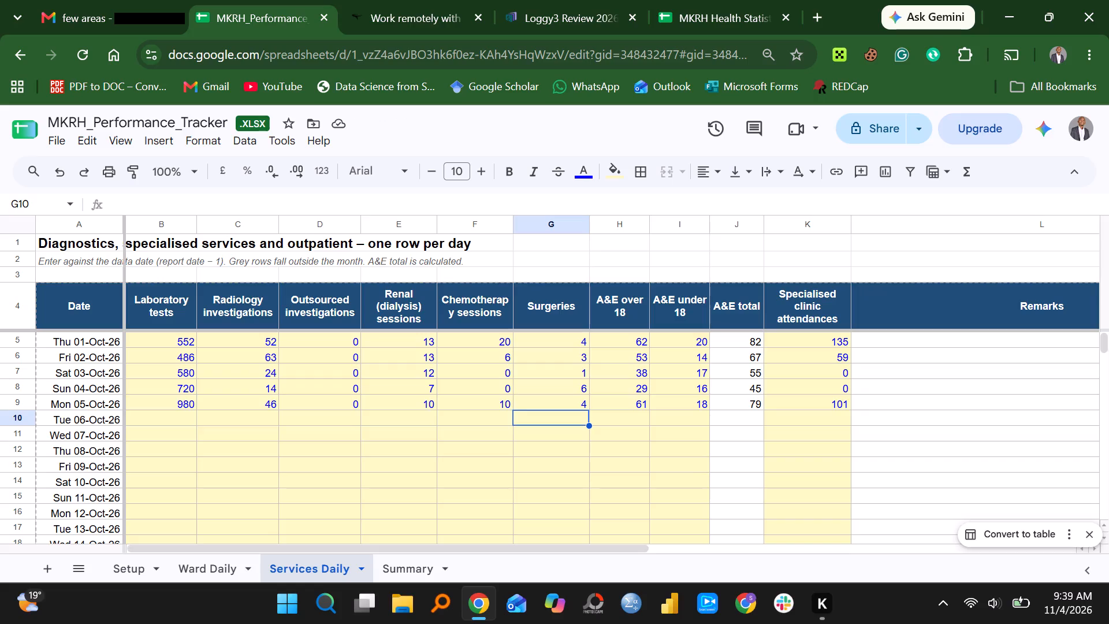
type("11")
key("Right")
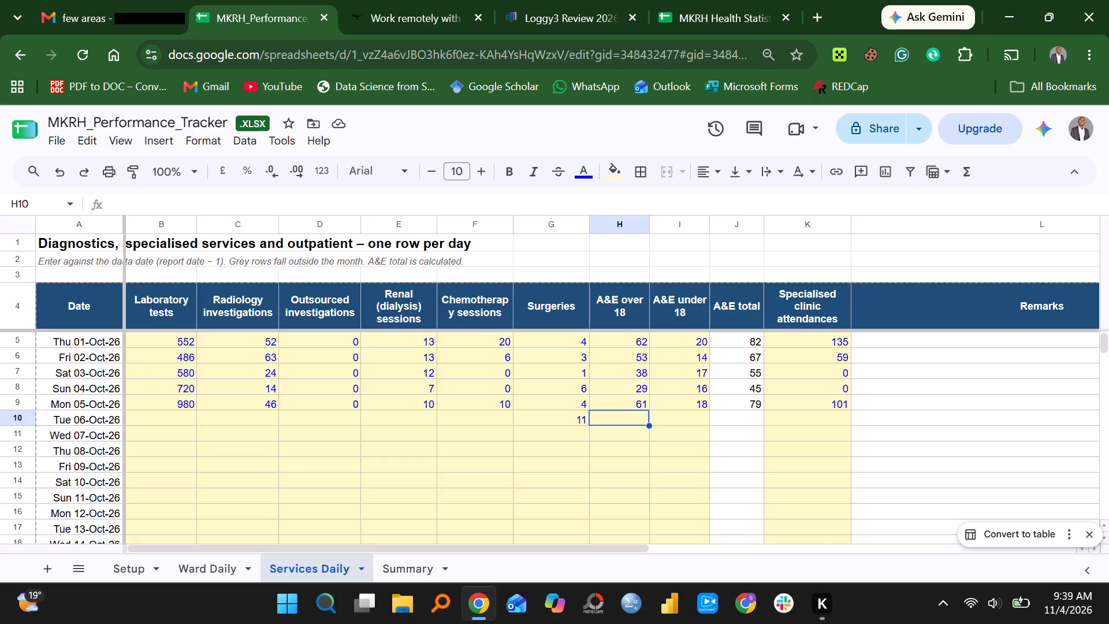
type("77")
key("Right")
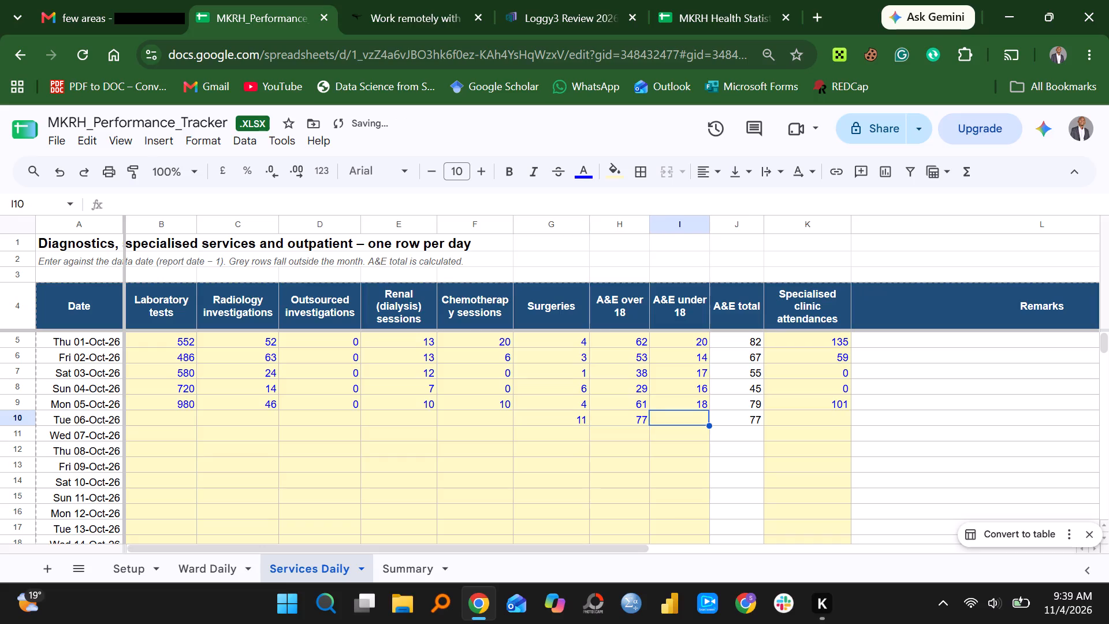
type("17")
key("Right")
key("Right")
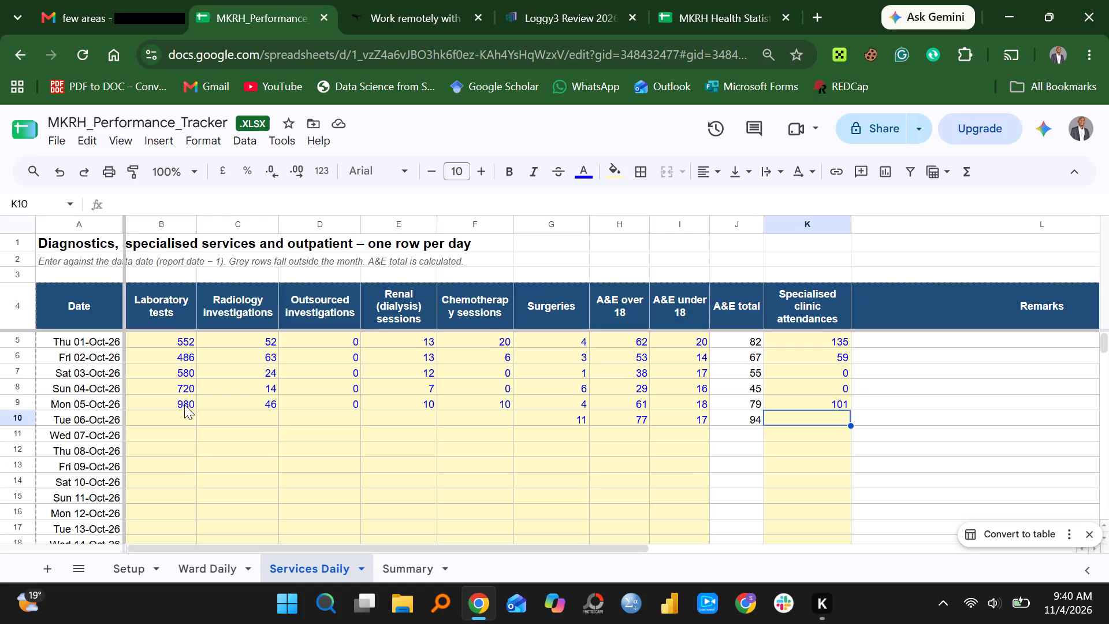
type("115")
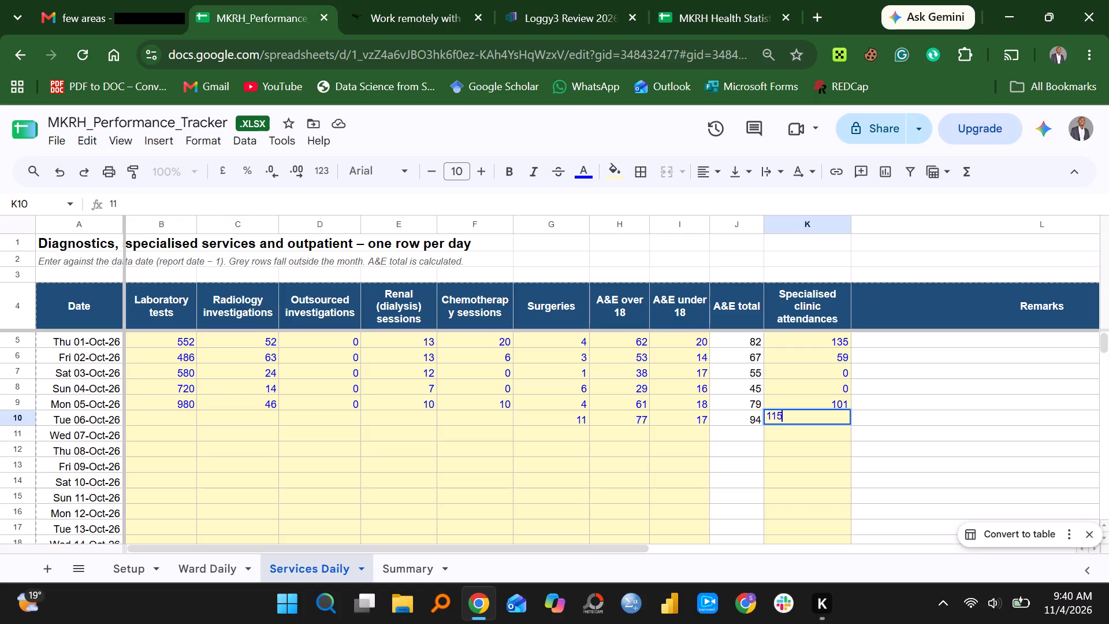
key("Left")
Enter 13 renal dialysis sessions, 8 chemotherapy sessions and 1 outsourced investigation for 06-Oct-26.
key("Left")
key("Left")
key("Left")
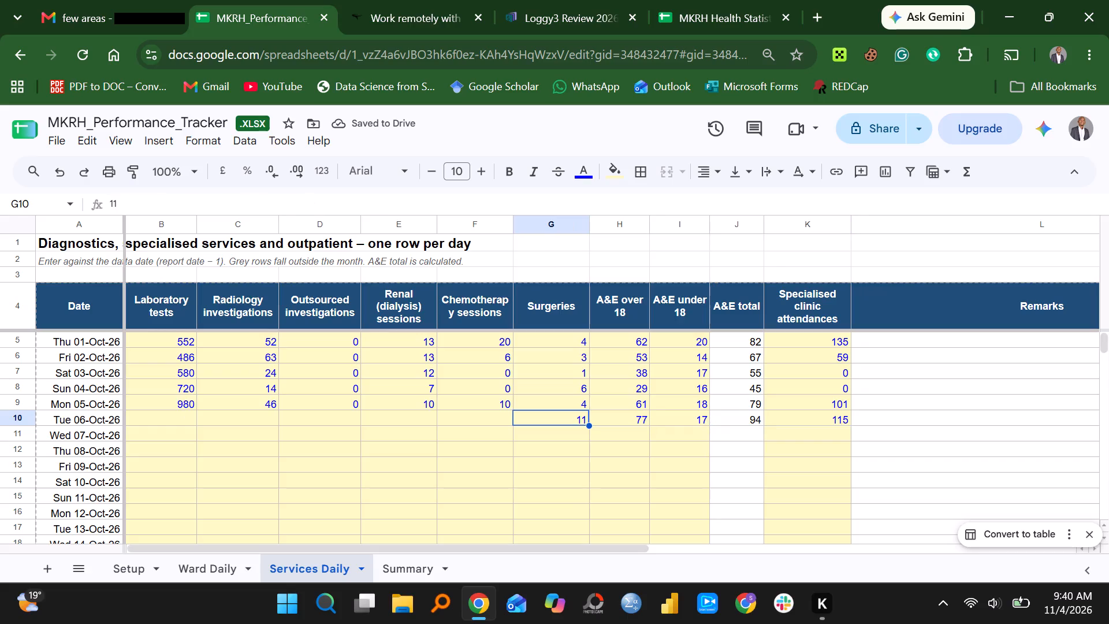
key("Left")
key("Left")
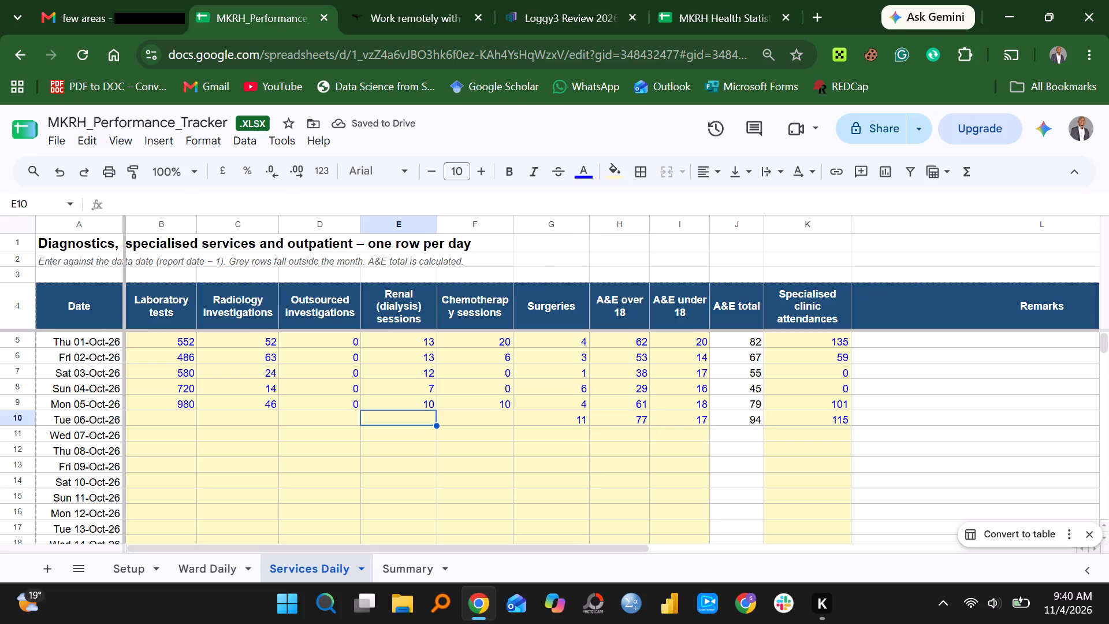
type("13")
key("Right")
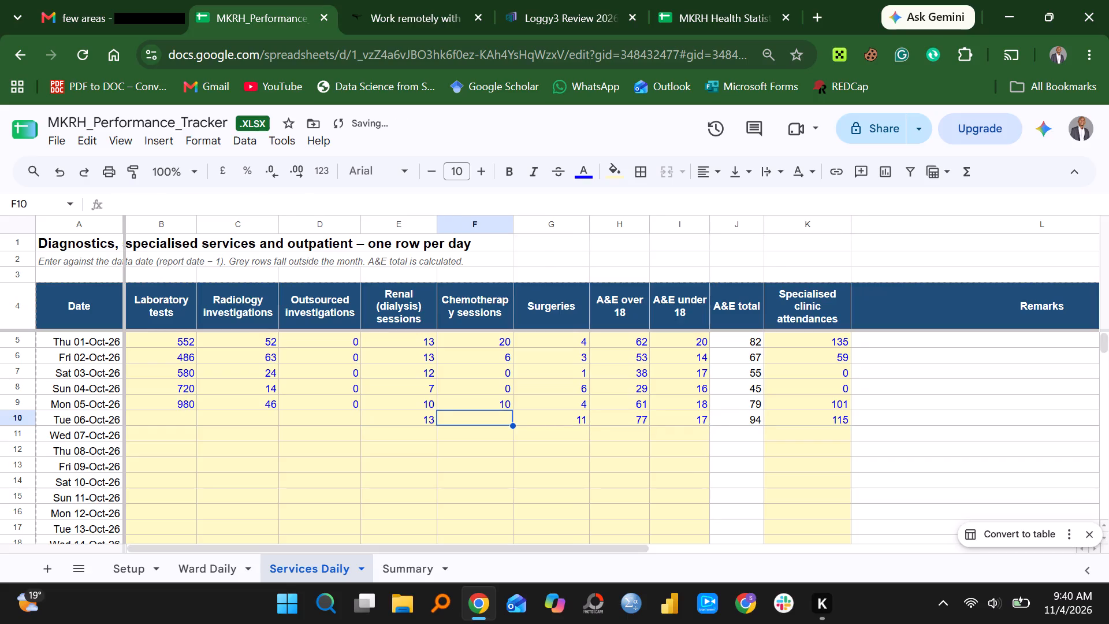
key("8")
key("Left")
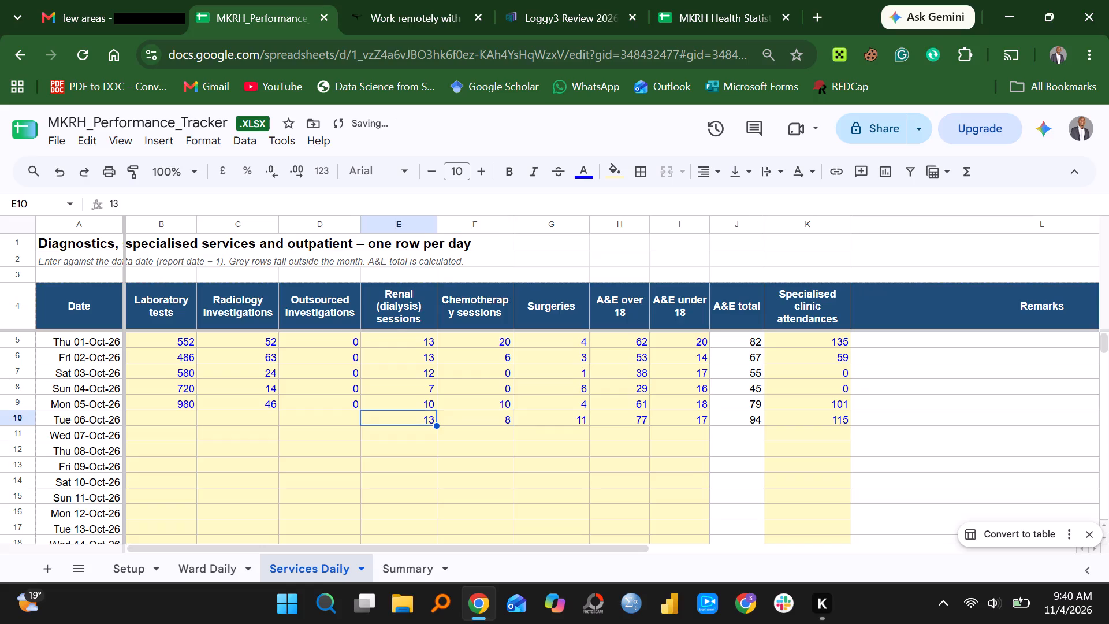
key("Left")
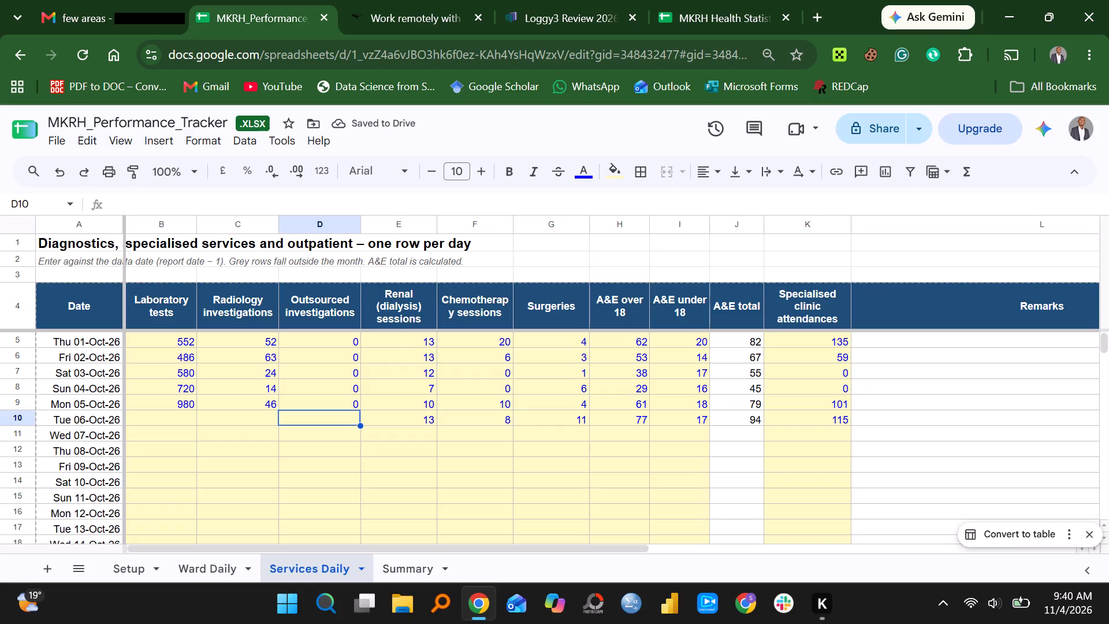
key("1")
key("Left")
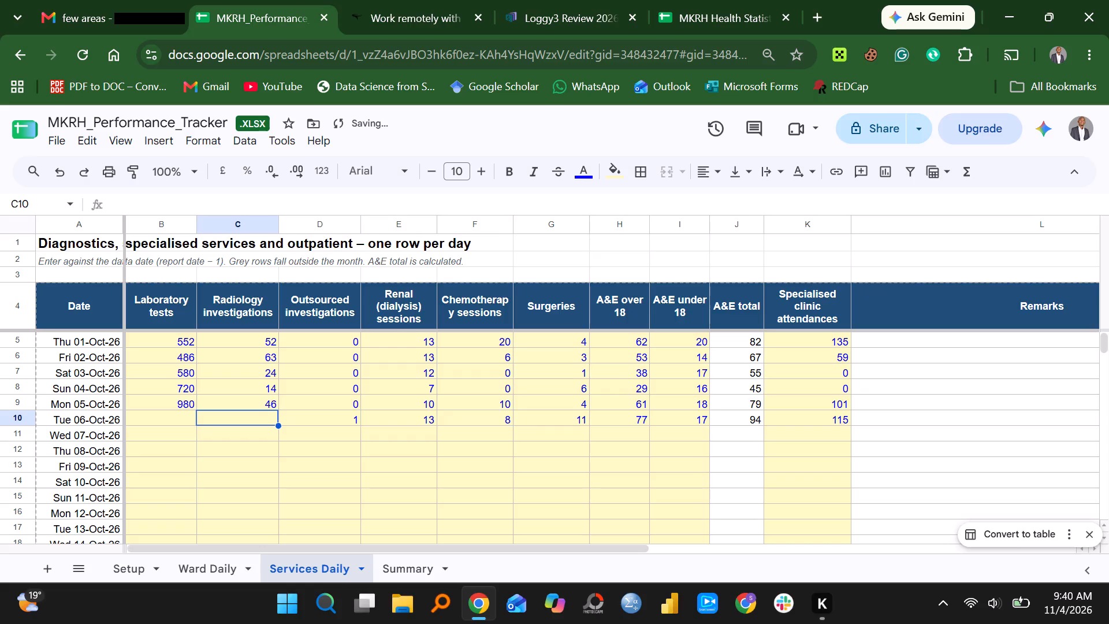
Enter 65 radiology investigations and 937 laboratory tests for 06-Oct-26.
type("65")
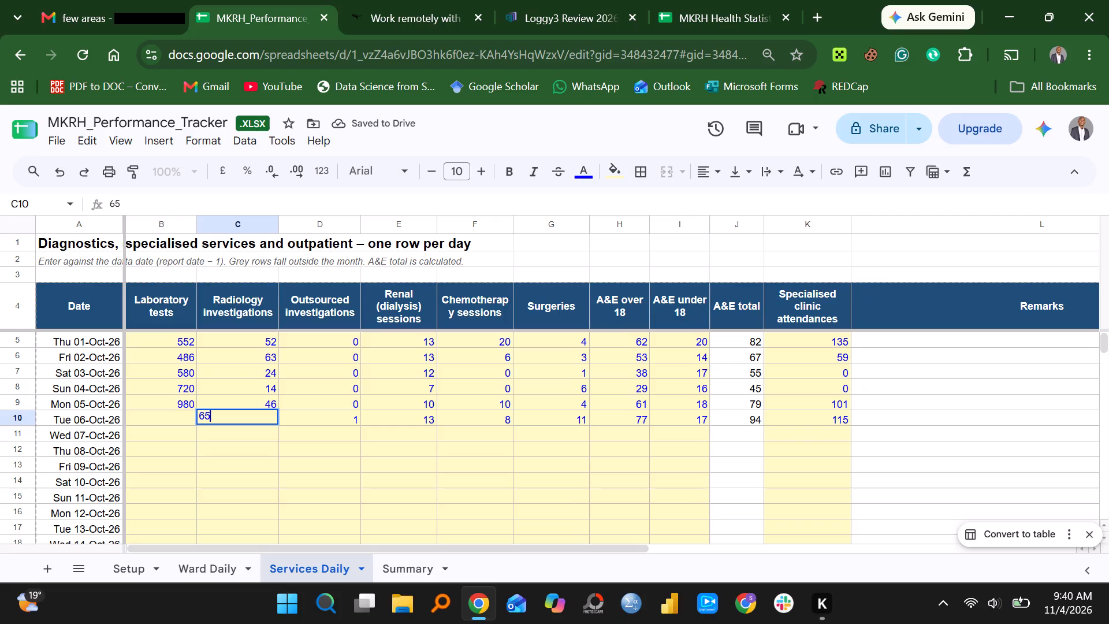
key("Left")
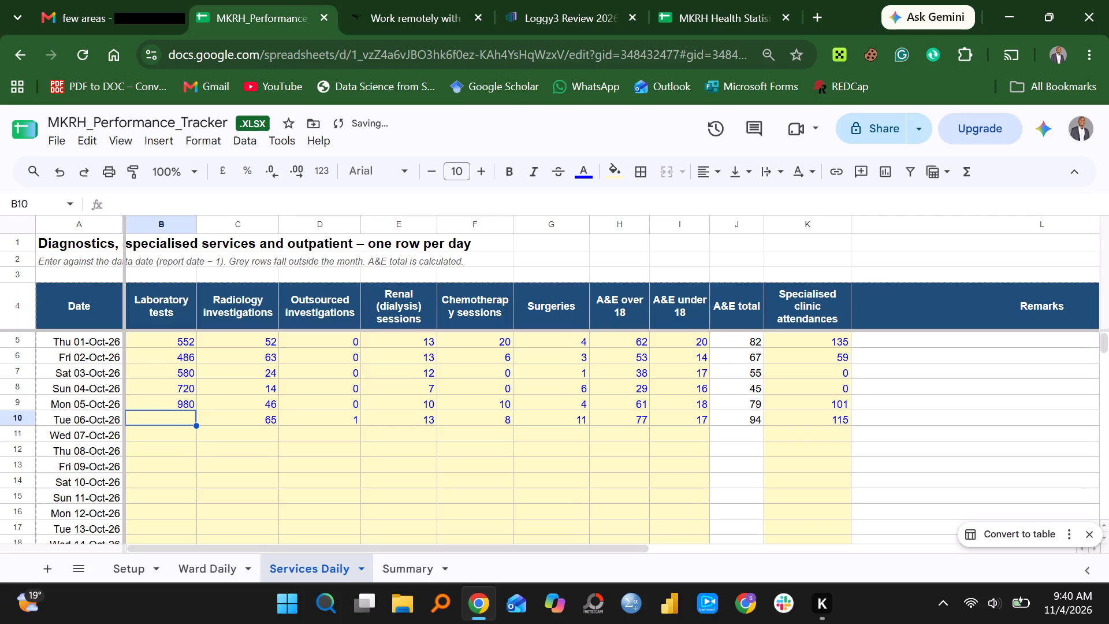
type("937")
key("Down")
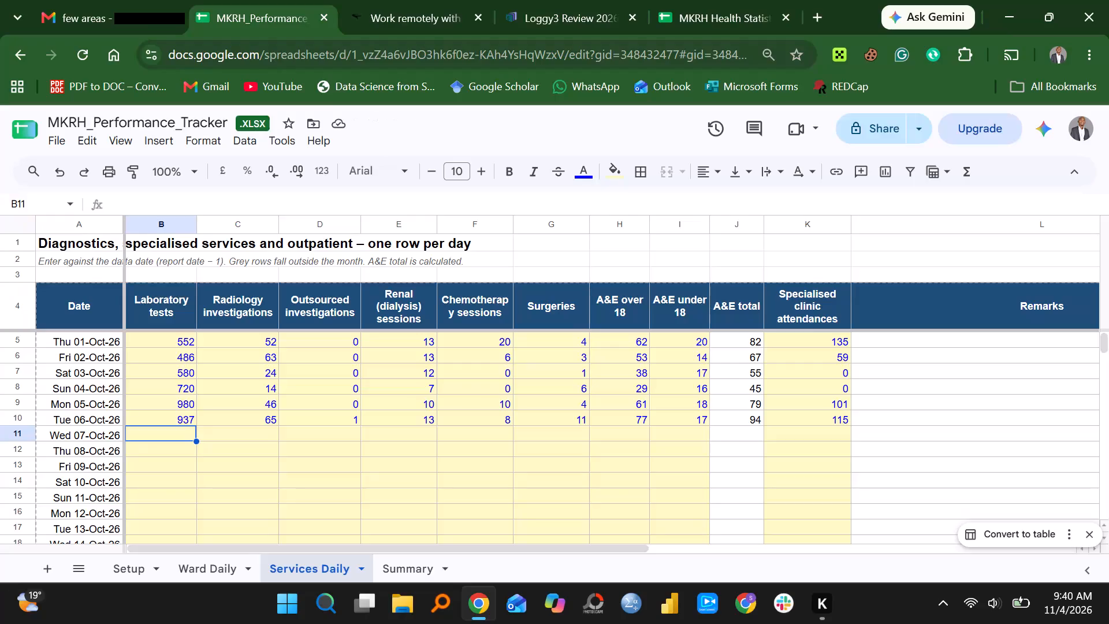
In the Ward Daily sheet, fill the 06-Oct-26 Oncology row: census 31, admissions 3, transfers in and out 0, discharges 2, deaths 0.
left_click(205, 569)
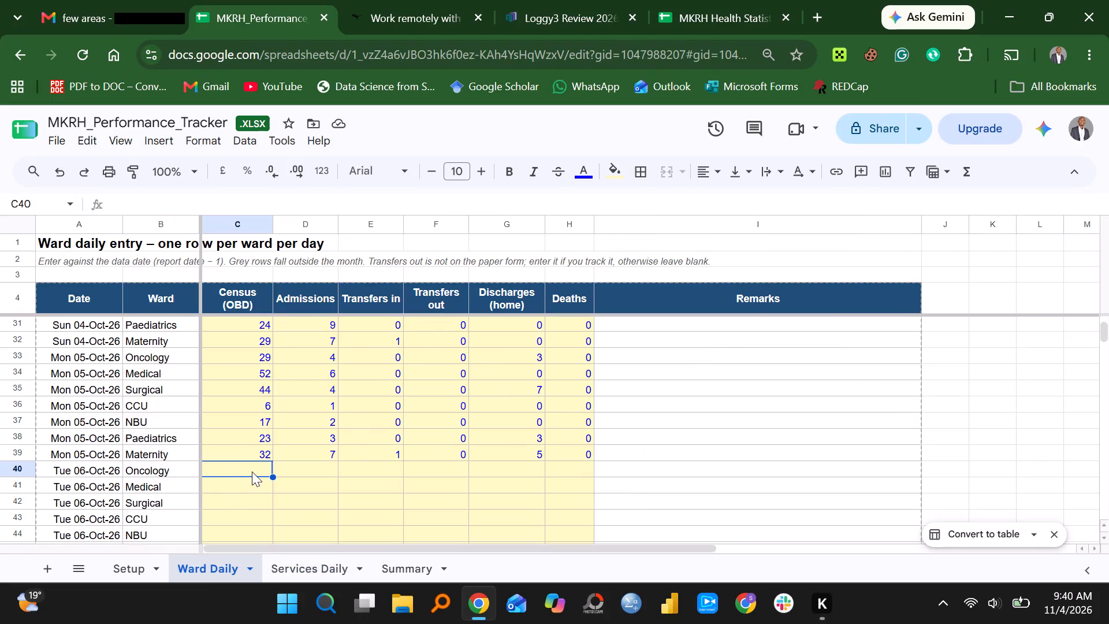
type("31")
key("Right")
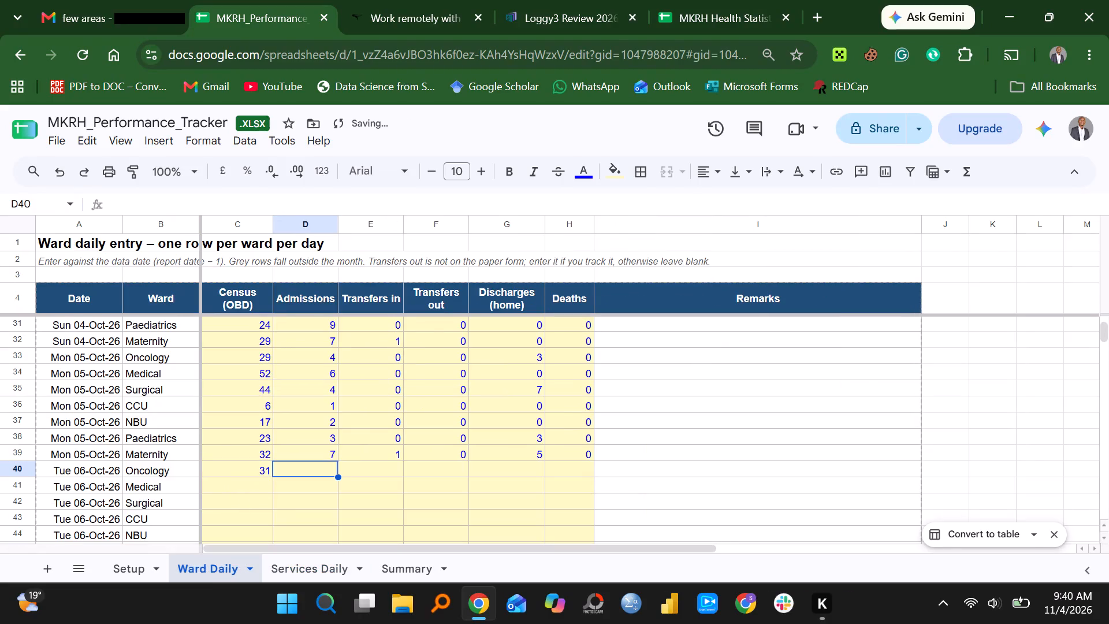
key("3")
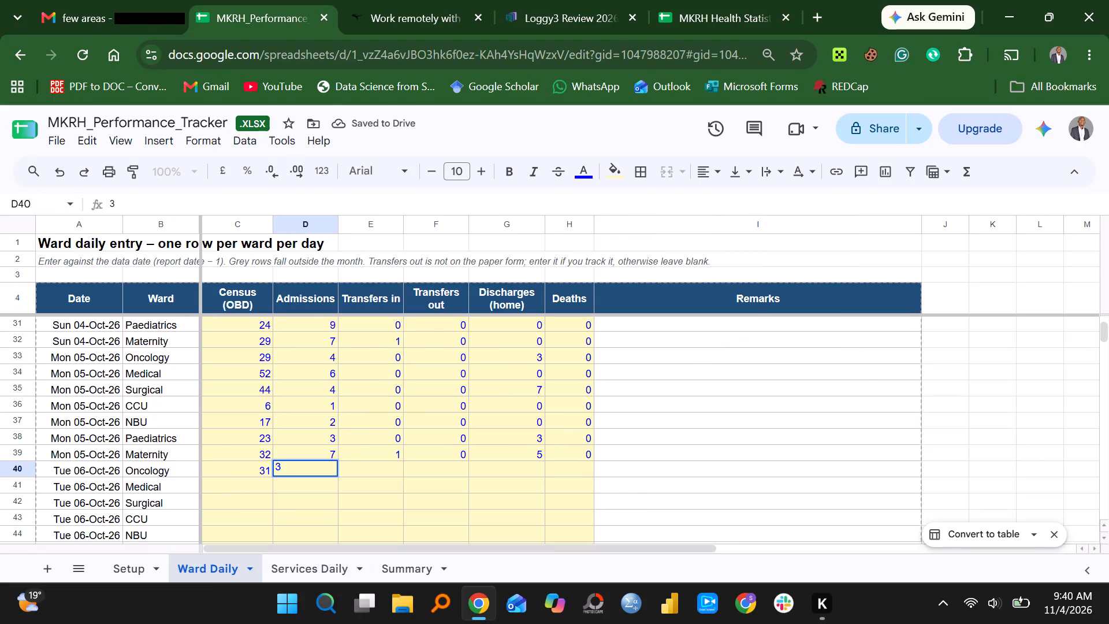
key("Right")
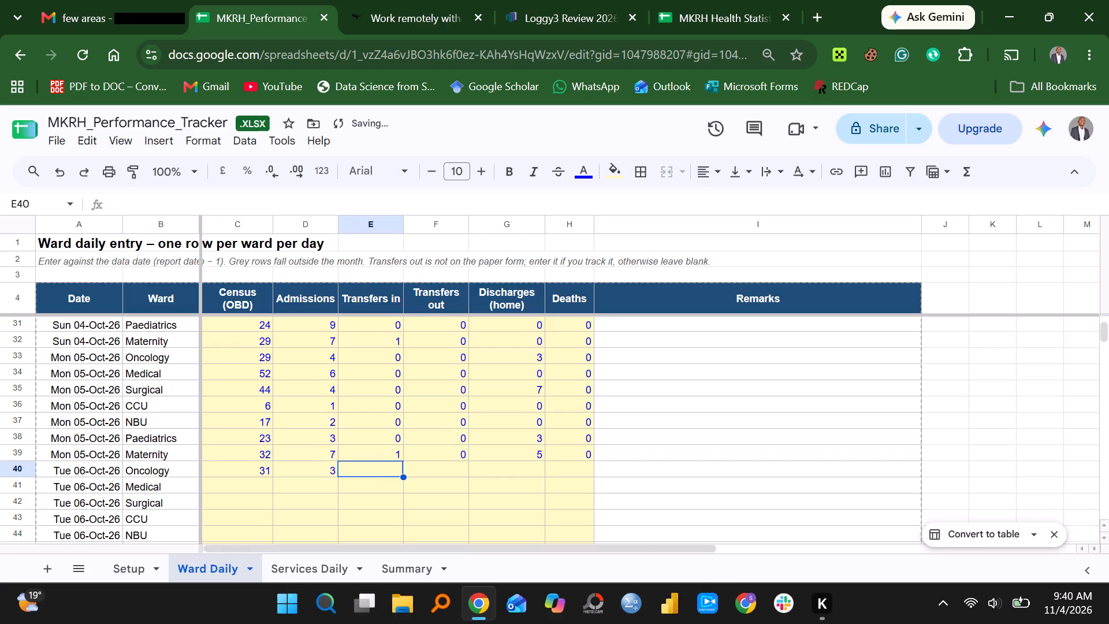
key("0")
key("Right")
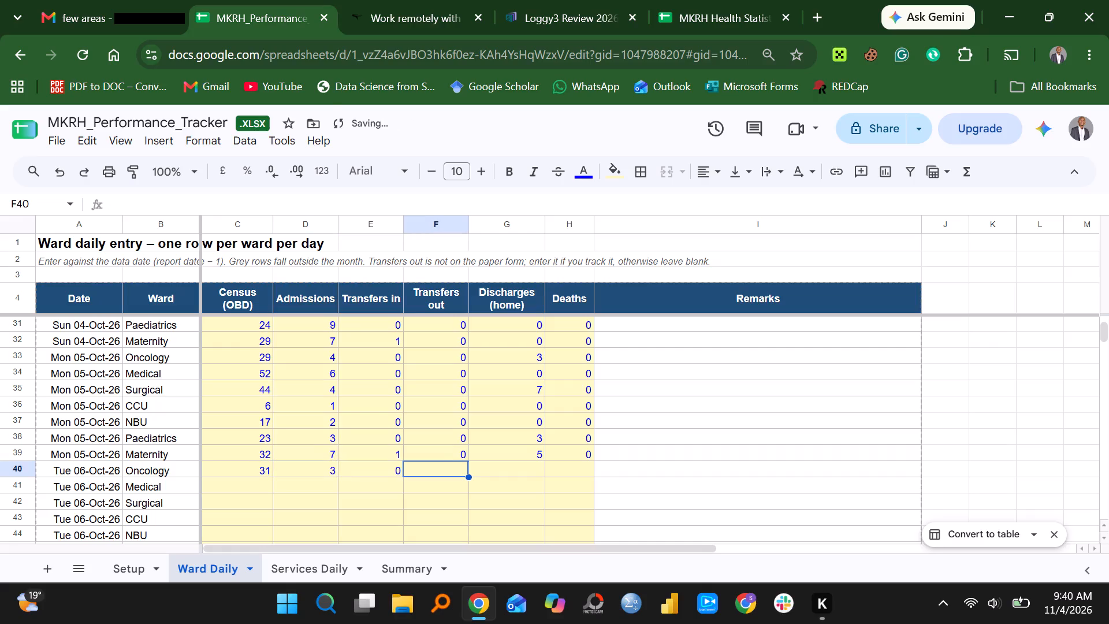
key("0")
key("Right")
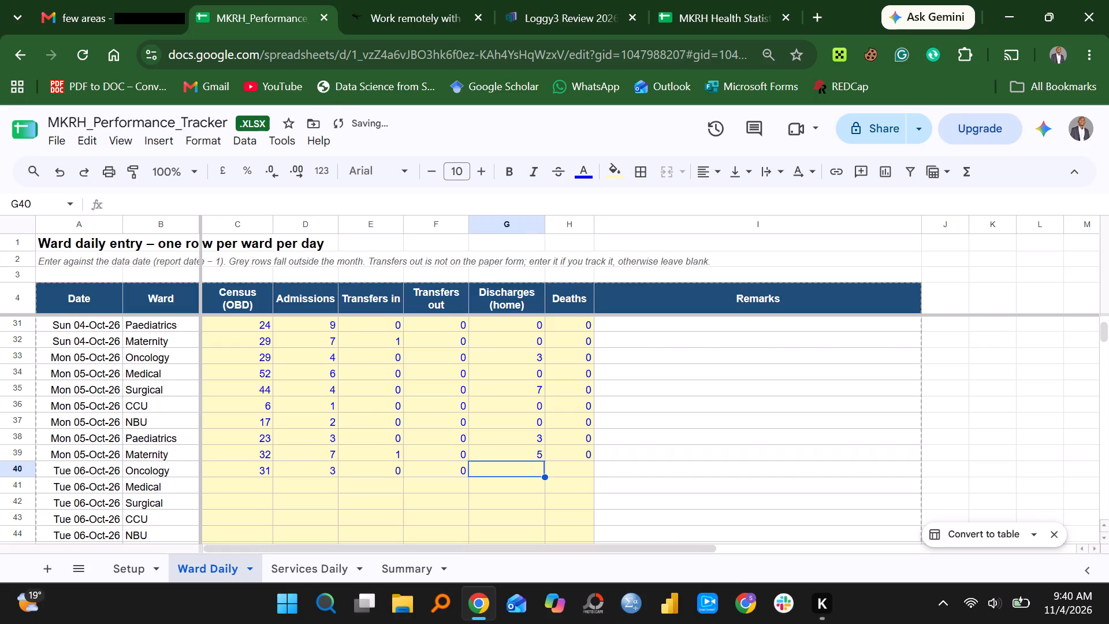
key("2")
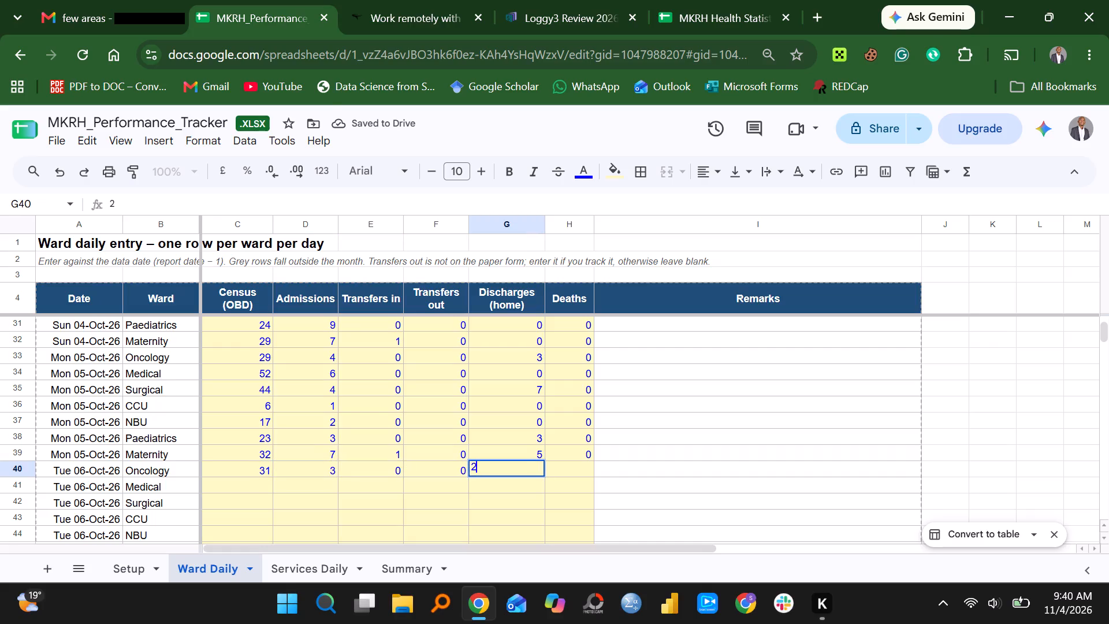
key("Right")
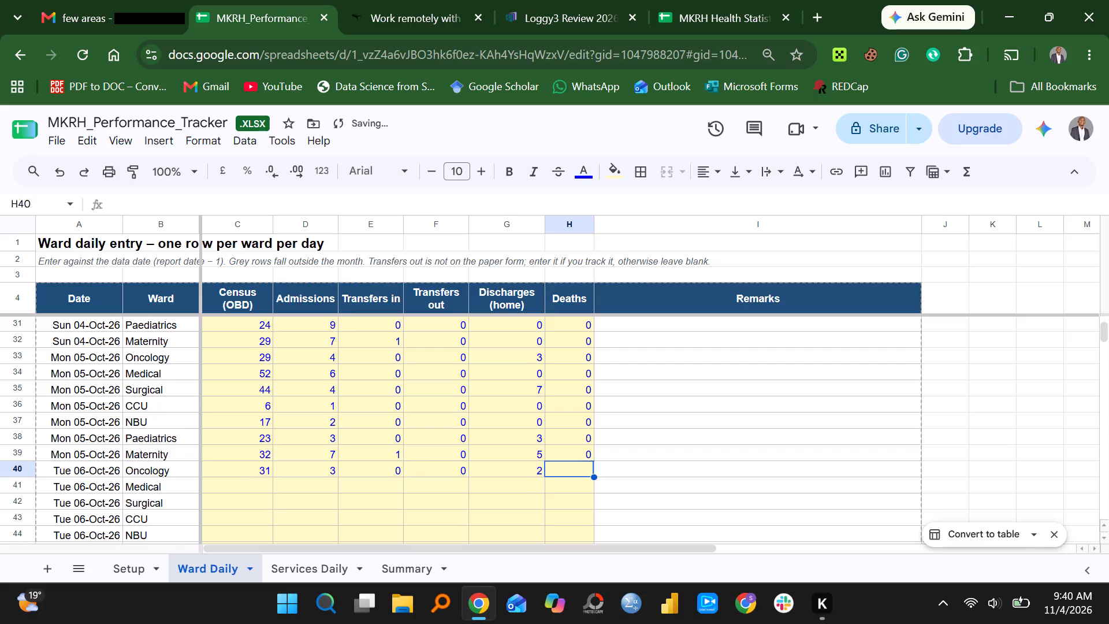
key("0")
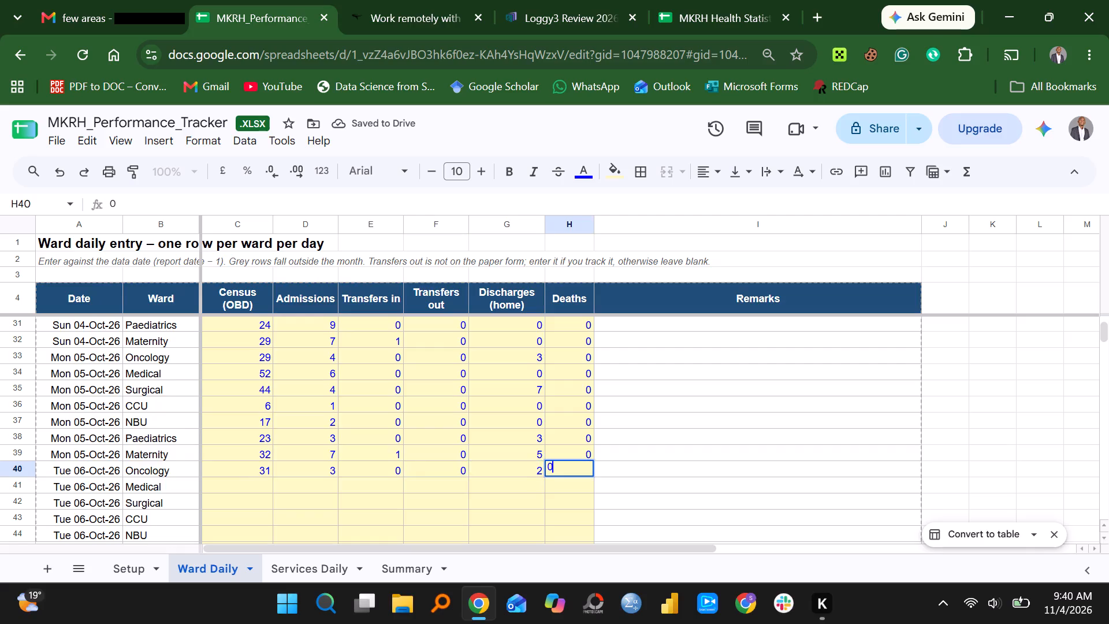
key("Down")
Fill the 06-Oct-26 Medical ward row: census 52, admissions 5, transfers in and out 0, discharges 5, deaths 0.
key("Left")
key("Left")
key("Left")
key("Left")
key("Left")
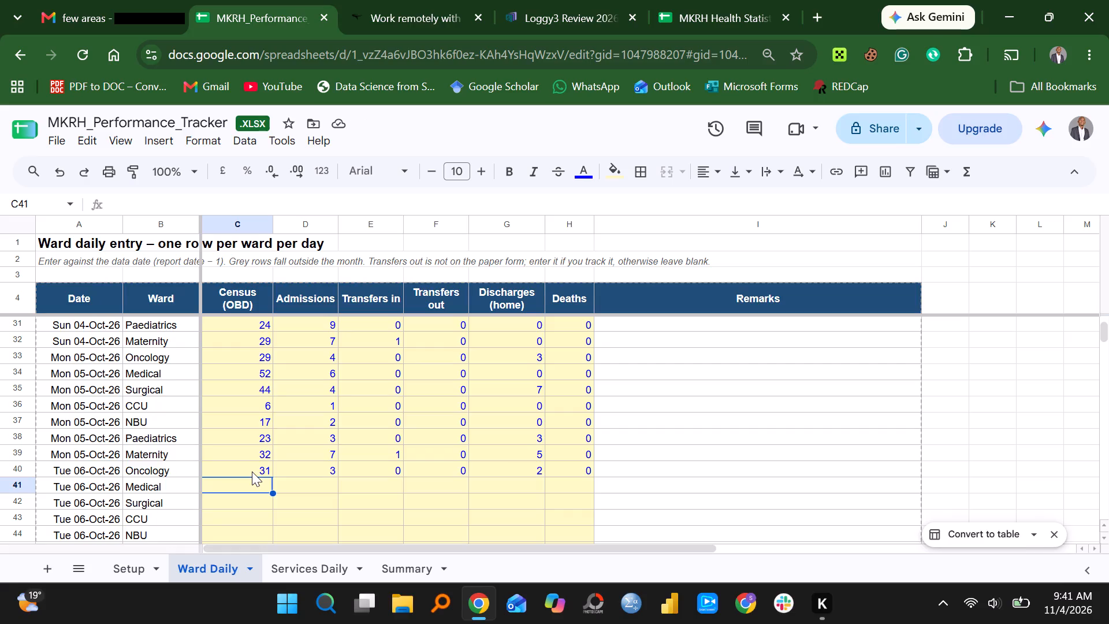
type("52")
key("Right")
key("5")
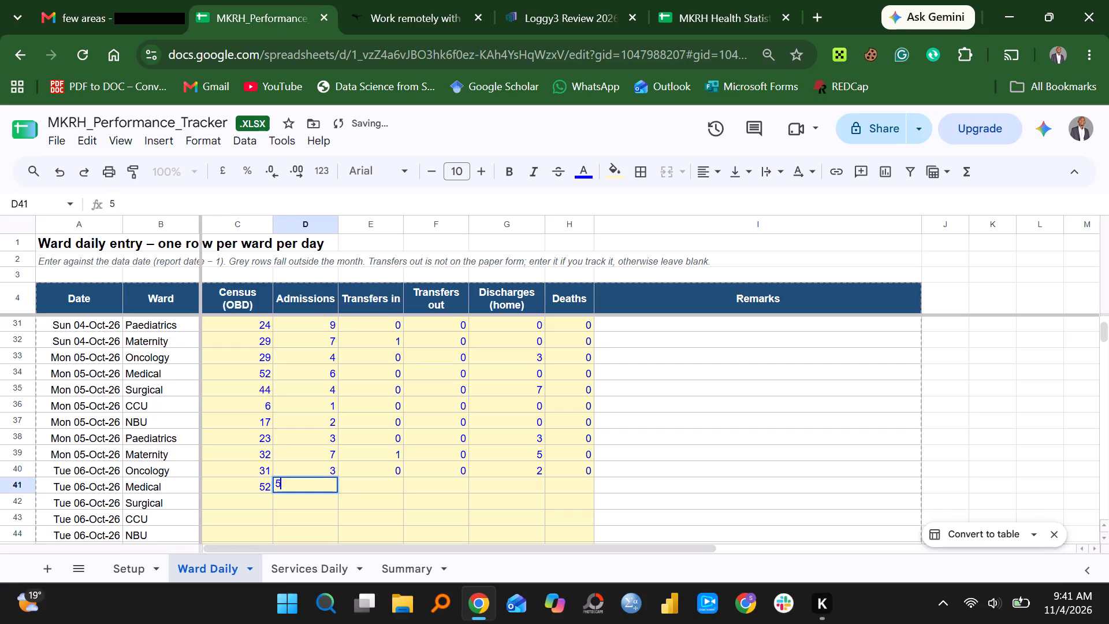
key("Right")
key("0")
key("Right")
key("minus")
key("Right")
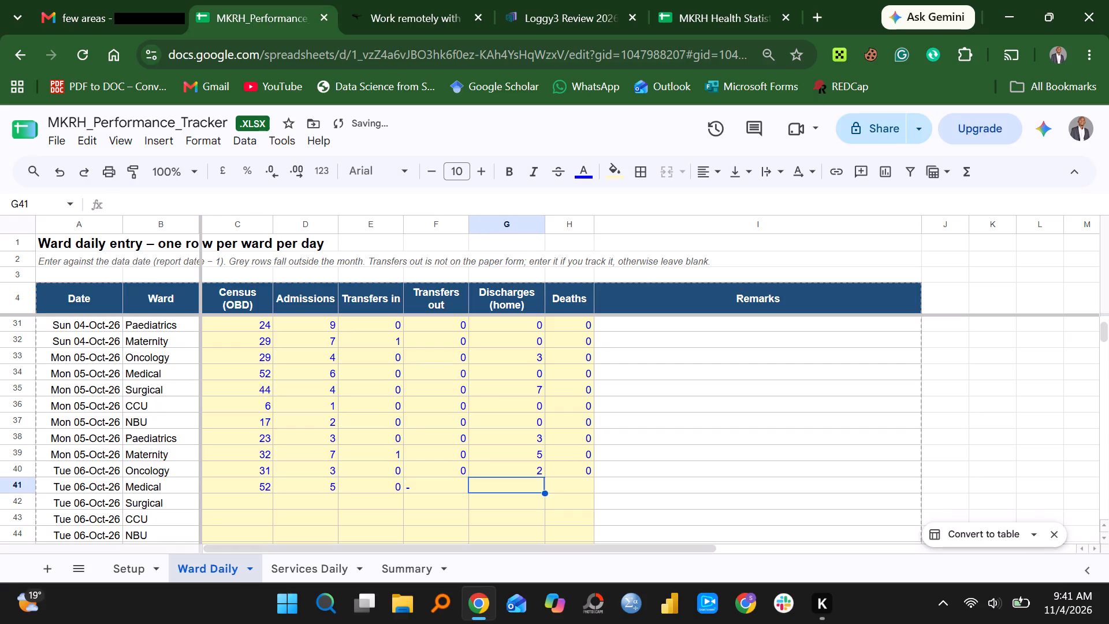
key("Left")
key("0")
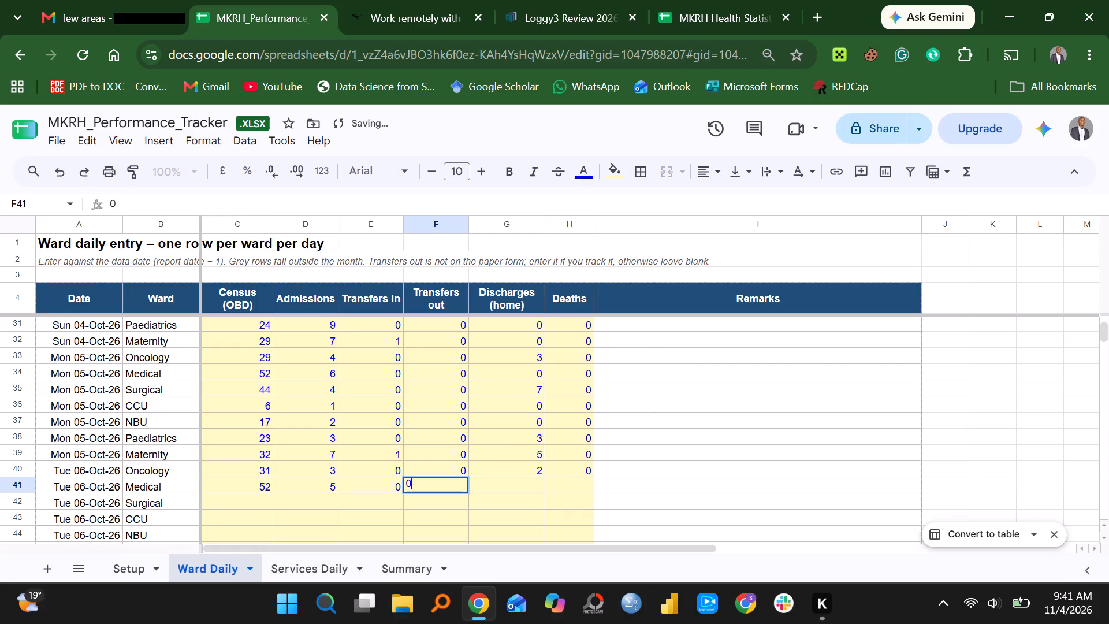
key("Right")
key("5")
key("Right")
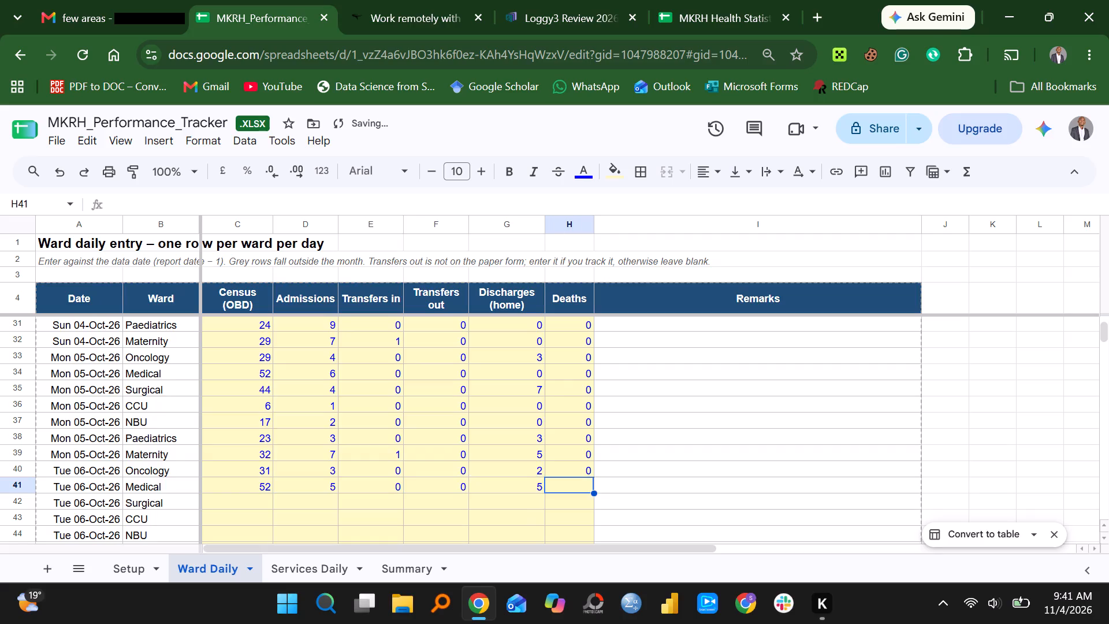
key("0")
key("Down")
Fill the 06-Oct-26 Surgical ward row: census 47, admissions 6, transfers in and out 0, discharges 4, deaths 0.
key("Left")
key("Left")
key("Left")
key("Left")
key("Left")
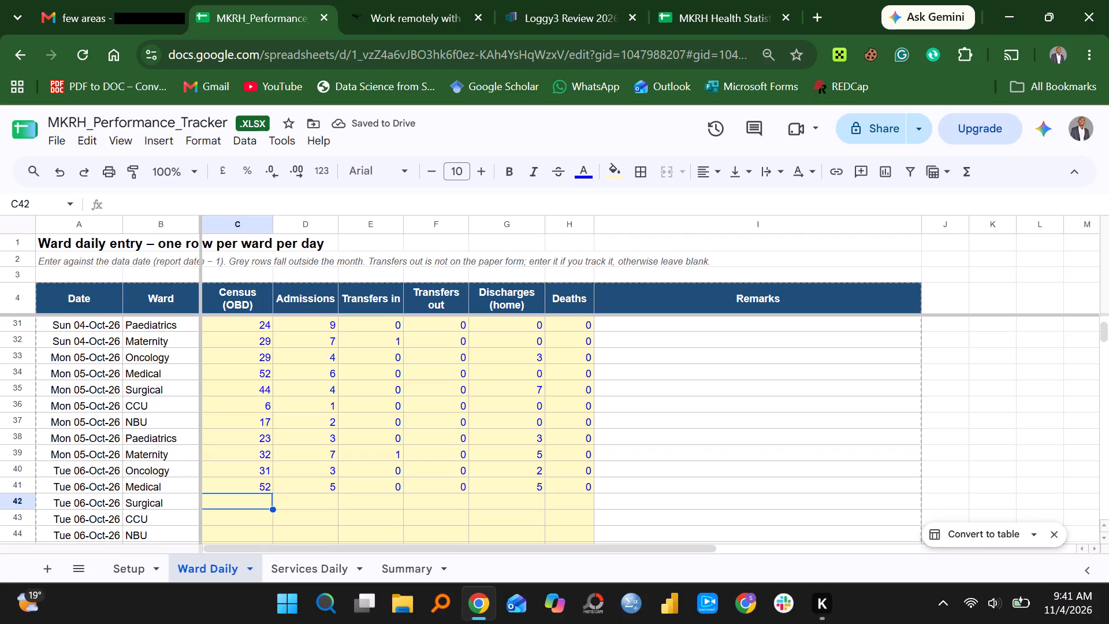
type("47")
key("Right")
key("6")
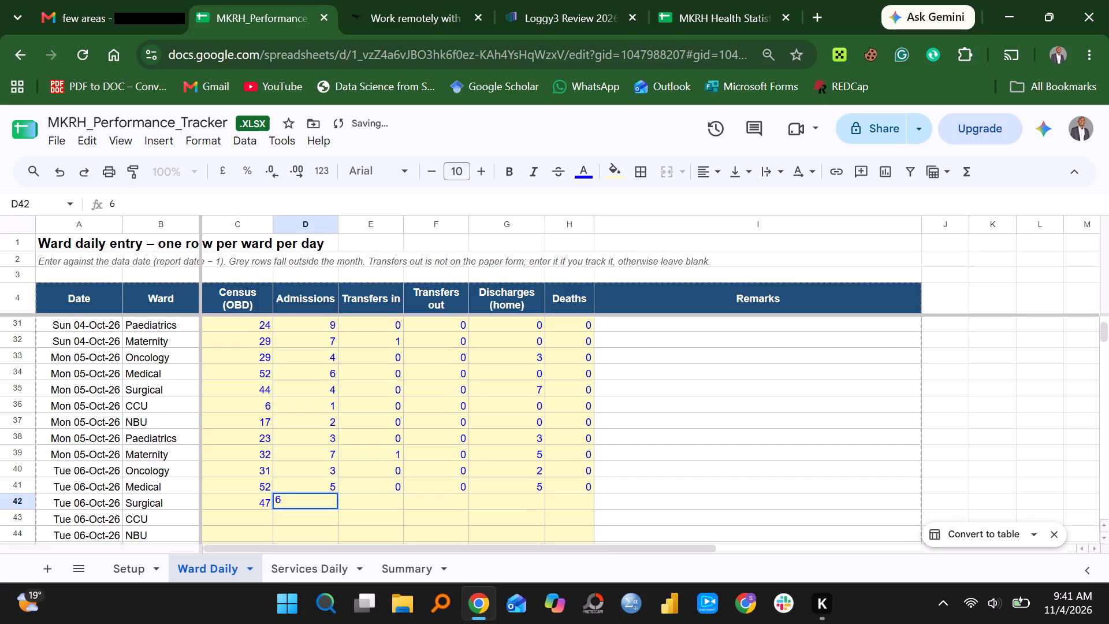
key("Right")
key("0")
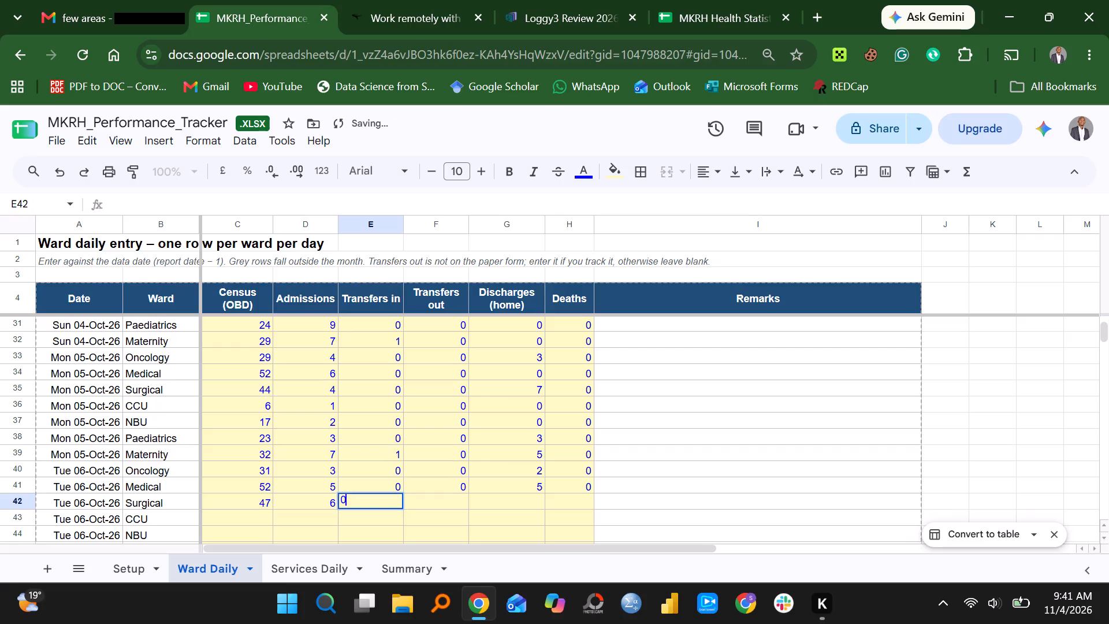
key("Right")
key("0")
key("Right")
key("4")
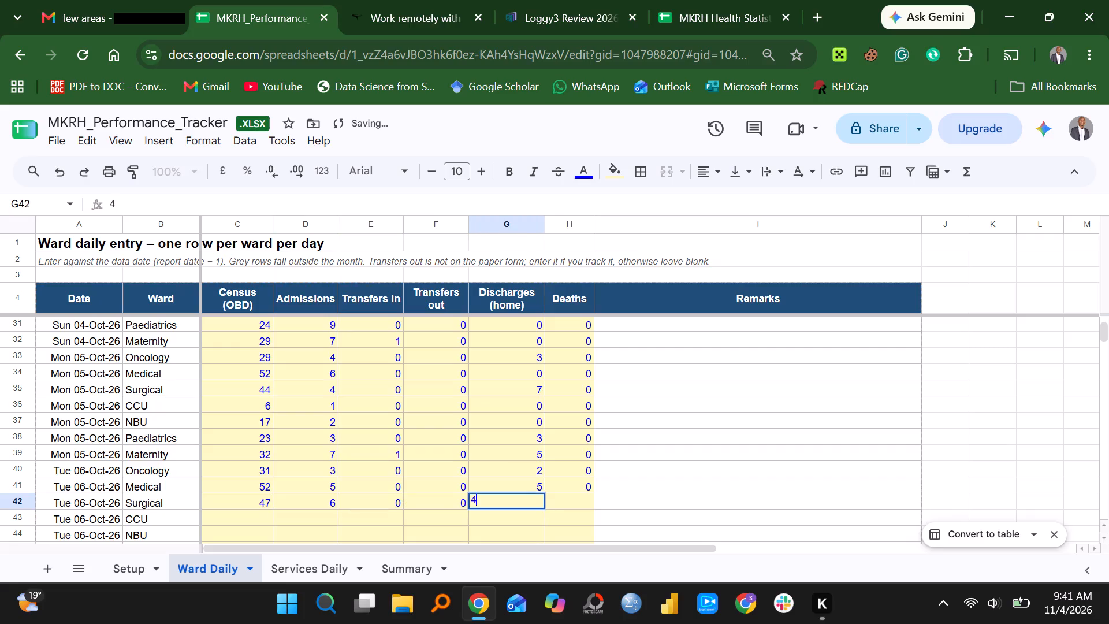
key("Right")
key("0")
key("Down")
Fill the 06-Oct-26 CCU row: census 7, admissions 1, and 0 for transfers in, transfers out, discharges and deaths.
key("Left")
key("Left")
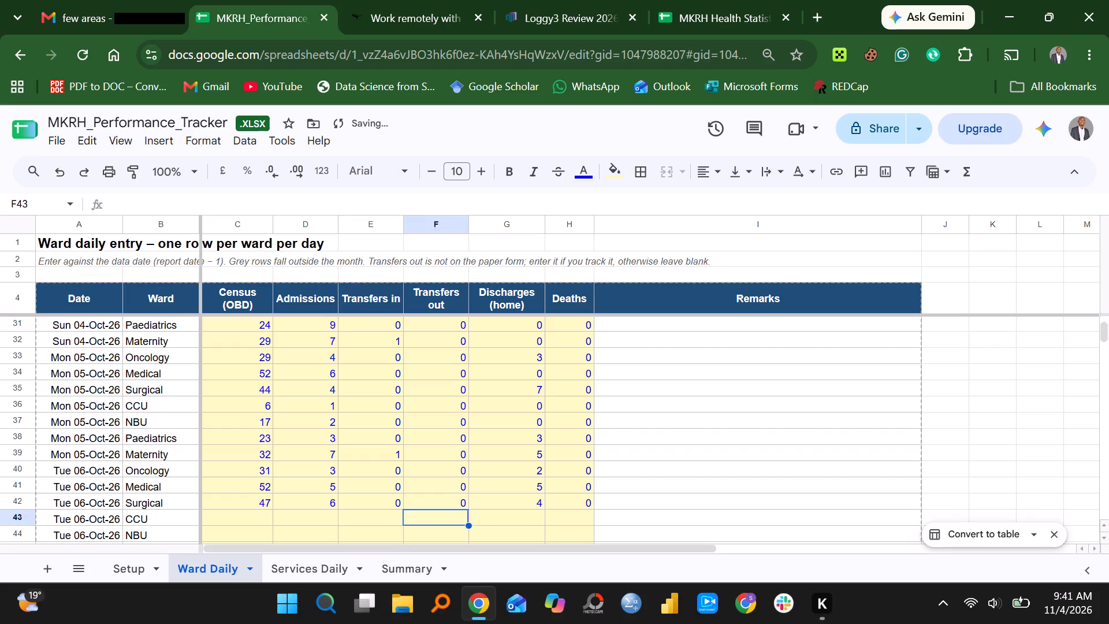
key("Left")
key("Left")
key("Left")
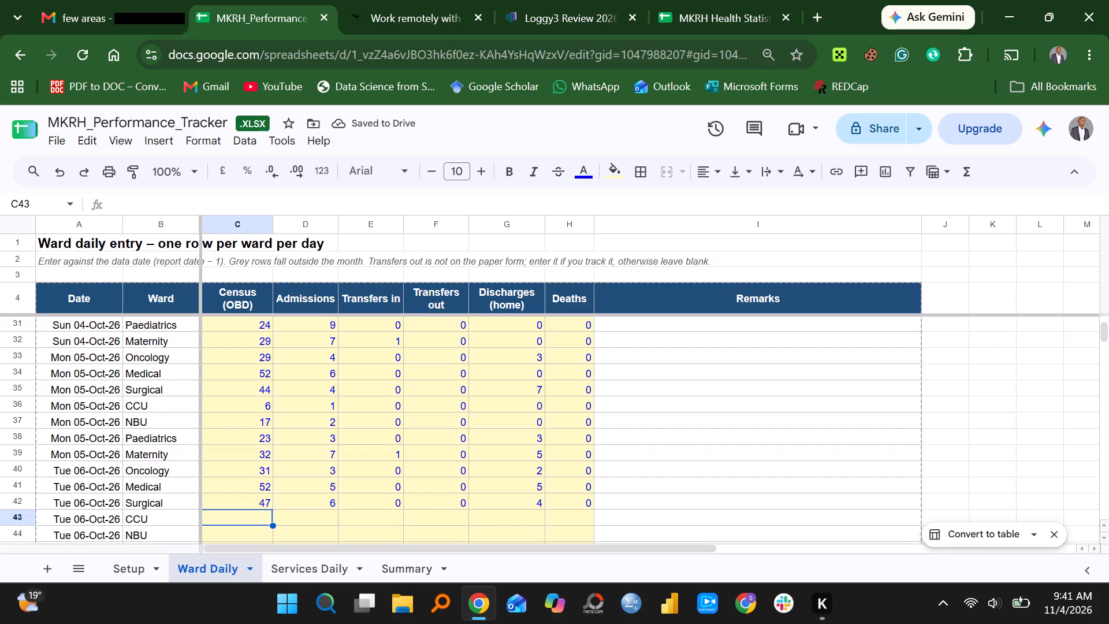
key("7")
key("Right")
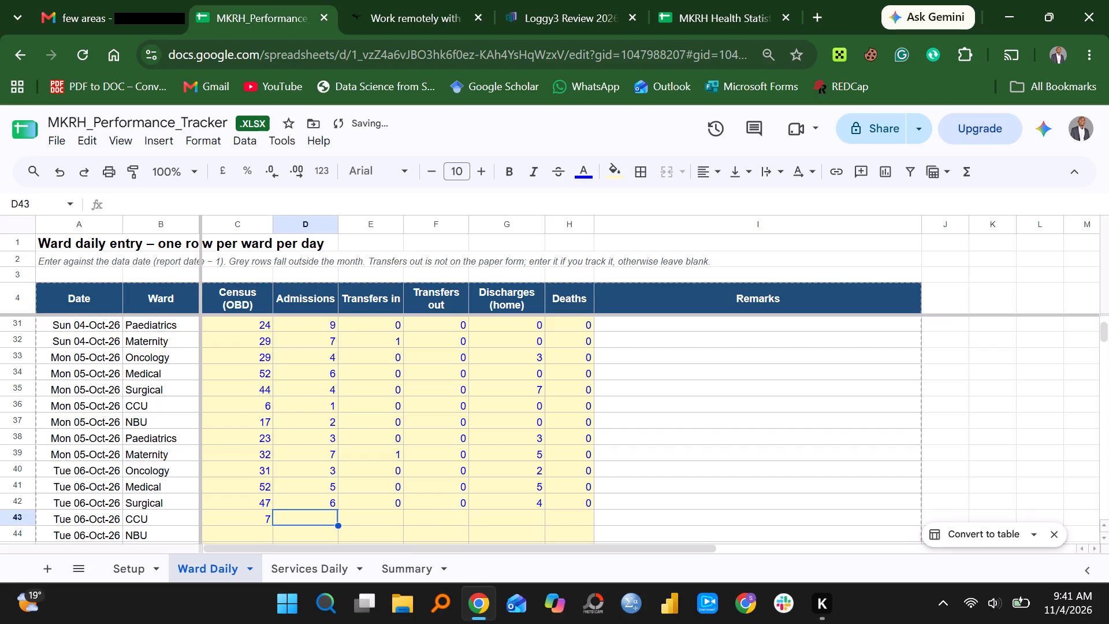
key("1")
key("Right")
key("0")
key("Right")
key("minus")
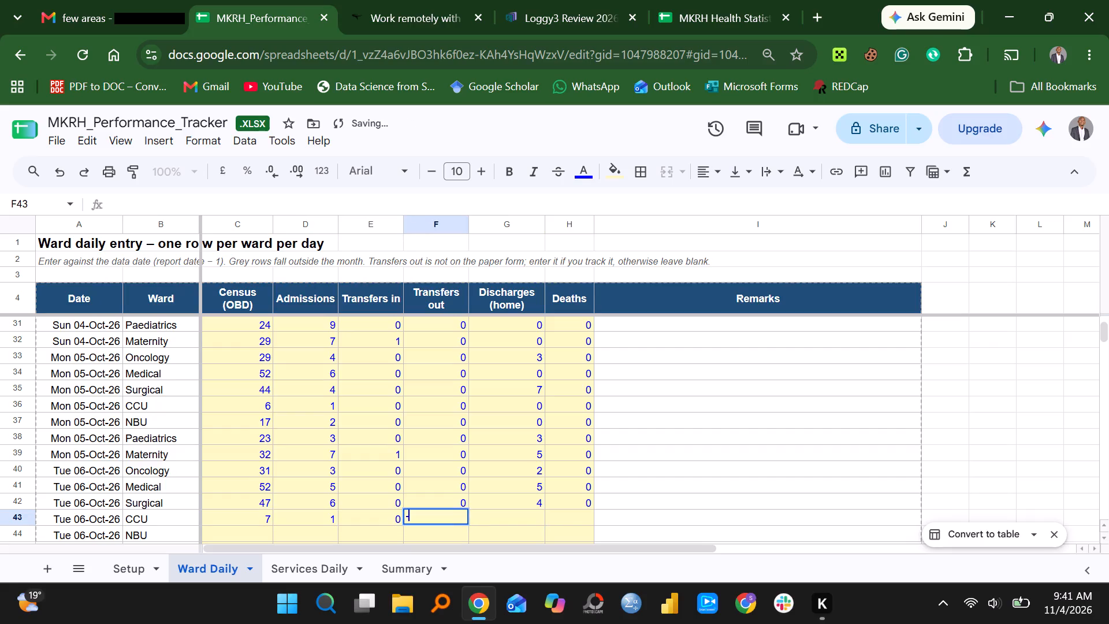
key("Right")
key("Left")
key("0")
key("Right")
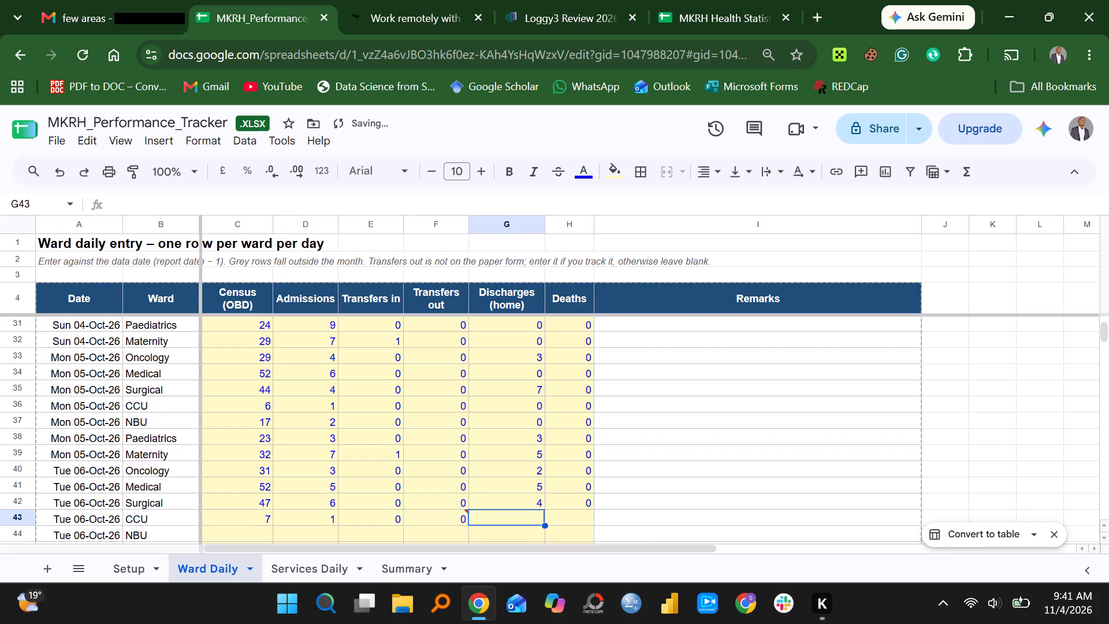
key("0")
key("Right")
key("0")
key("Down")
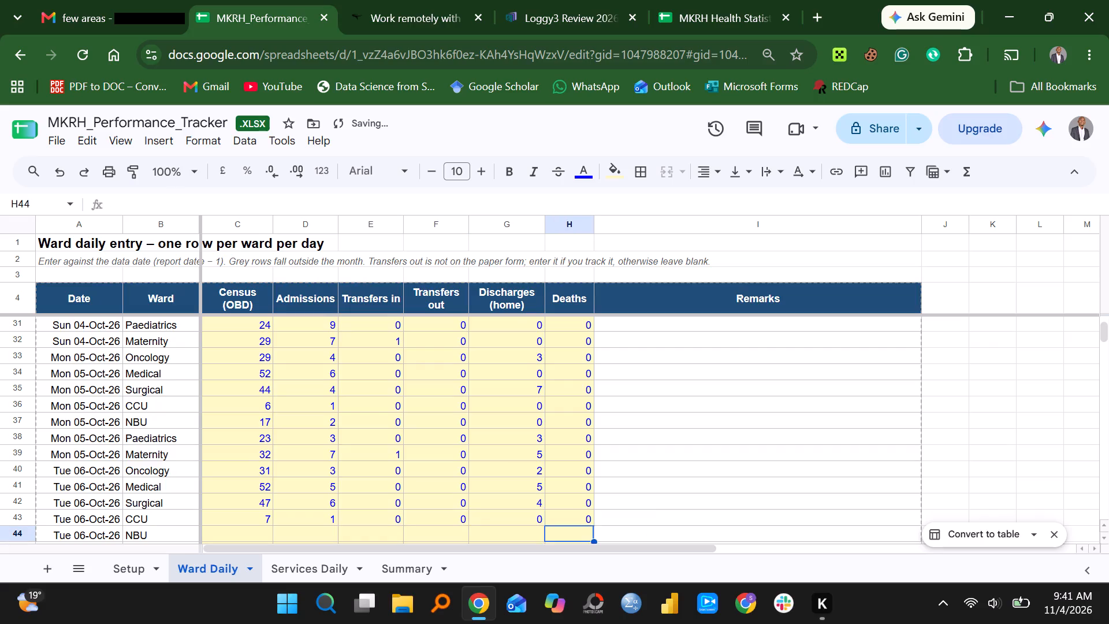
Fill the 06-Oct-26 NBU row: census 19, admissions 2, transfers in and out 0, discharges 1, deaths 0.
key("Left")
key("Left")
key("Left")
key("Left")
key("Left")
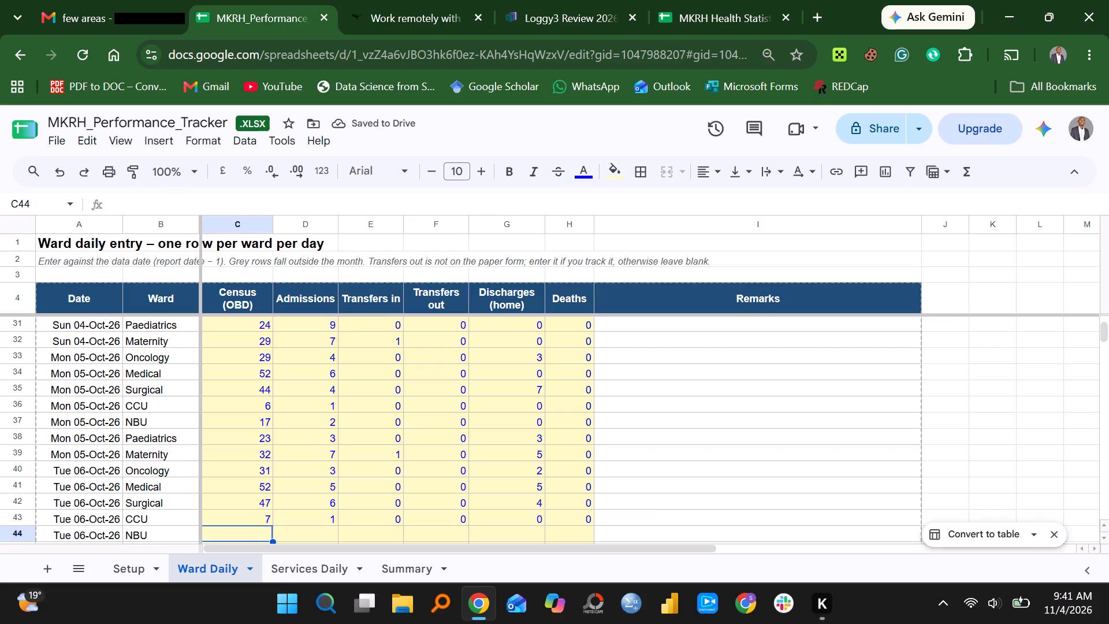
type("19")
key("Right")
key("2")
key("Right")
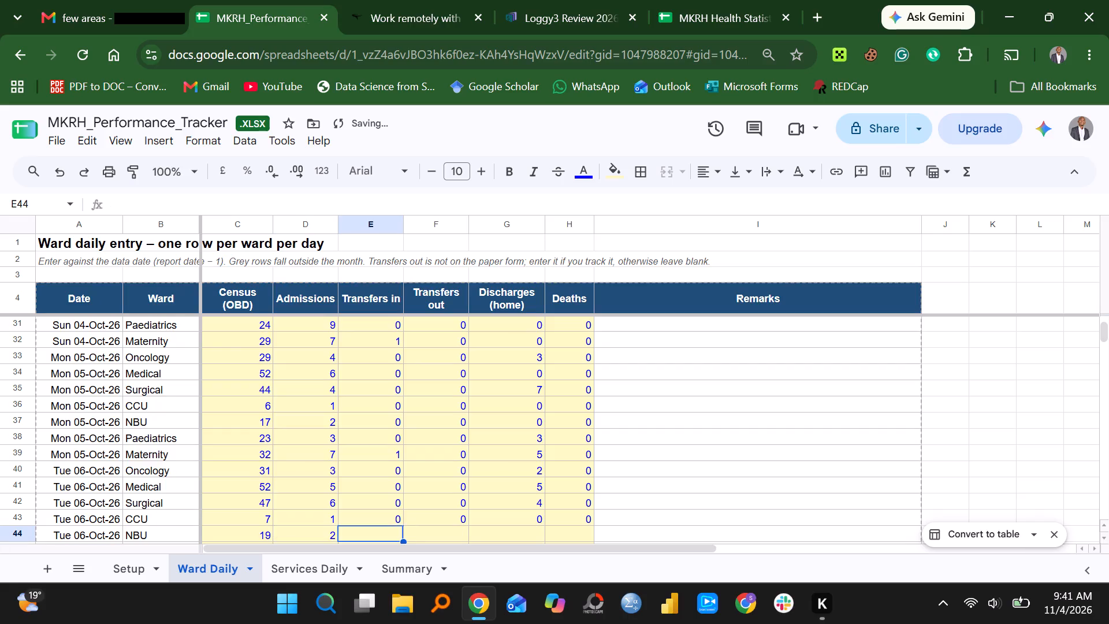
key("0")
key("Right")
key("0")
key("Right")
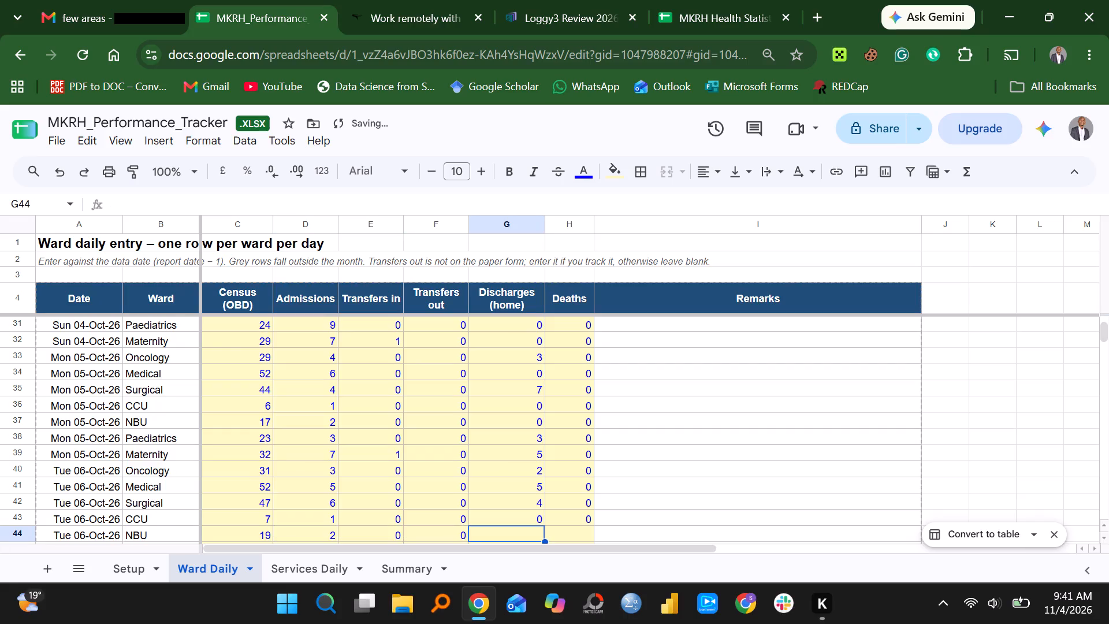
key("1")
key("Right")
key("0")
key("Down")
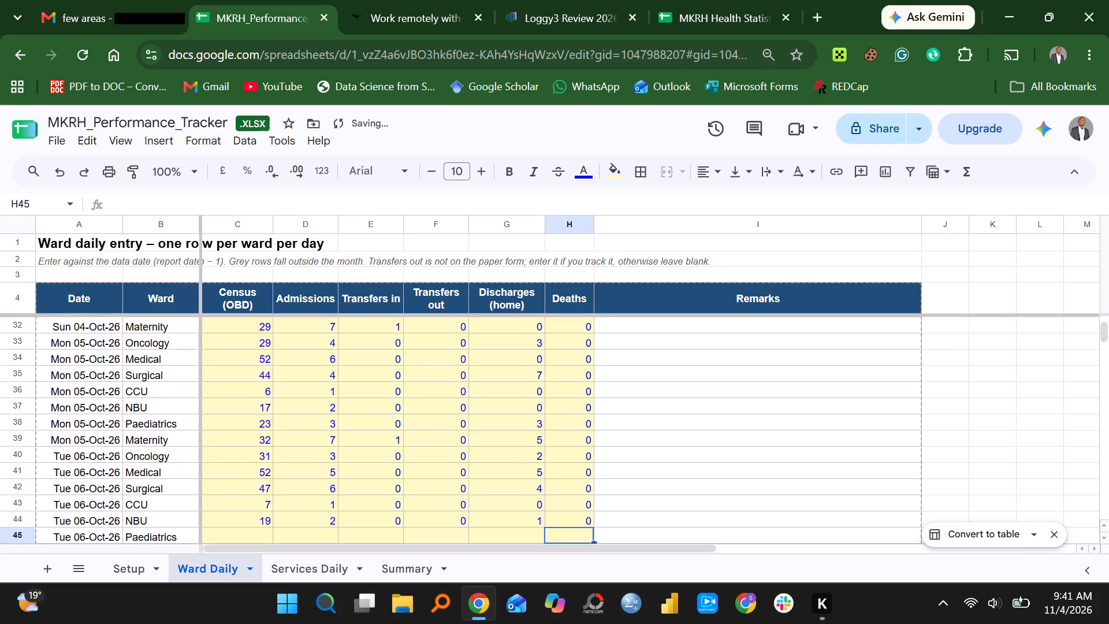
Enter census 21, admissions 6, and transfers in and out 0 in the 06-Oct-26 Paediatrics row.
key("Left")
key("Left")
key("Left")
key("Left")
key("Left")
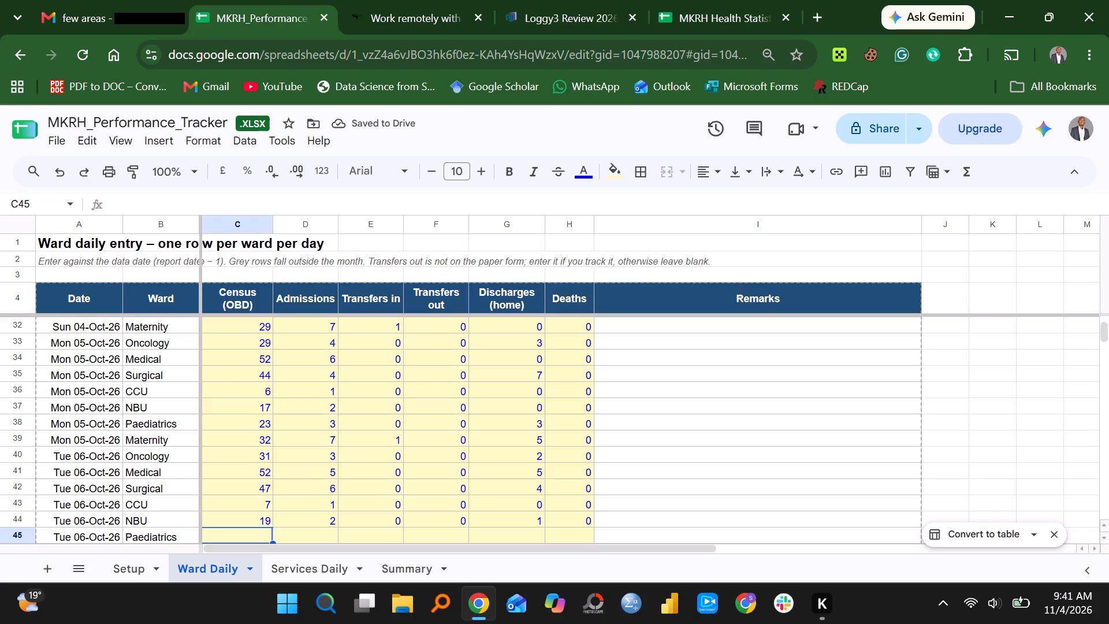
type("21")
key("Right")
key("6")
key("Right")
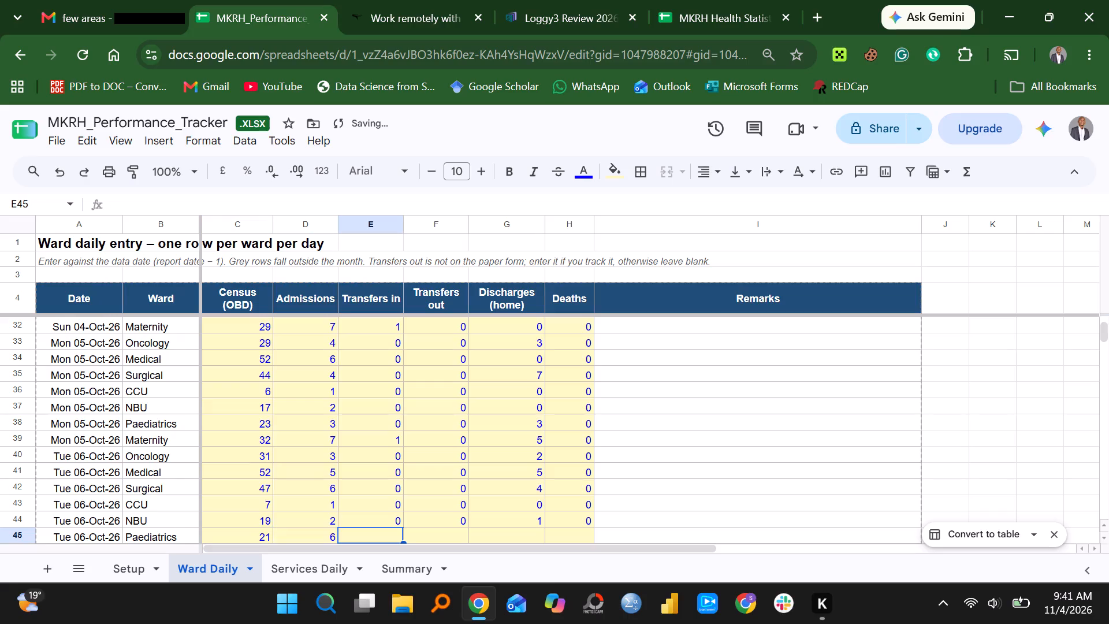
key("0")
key("Right")
key("0")
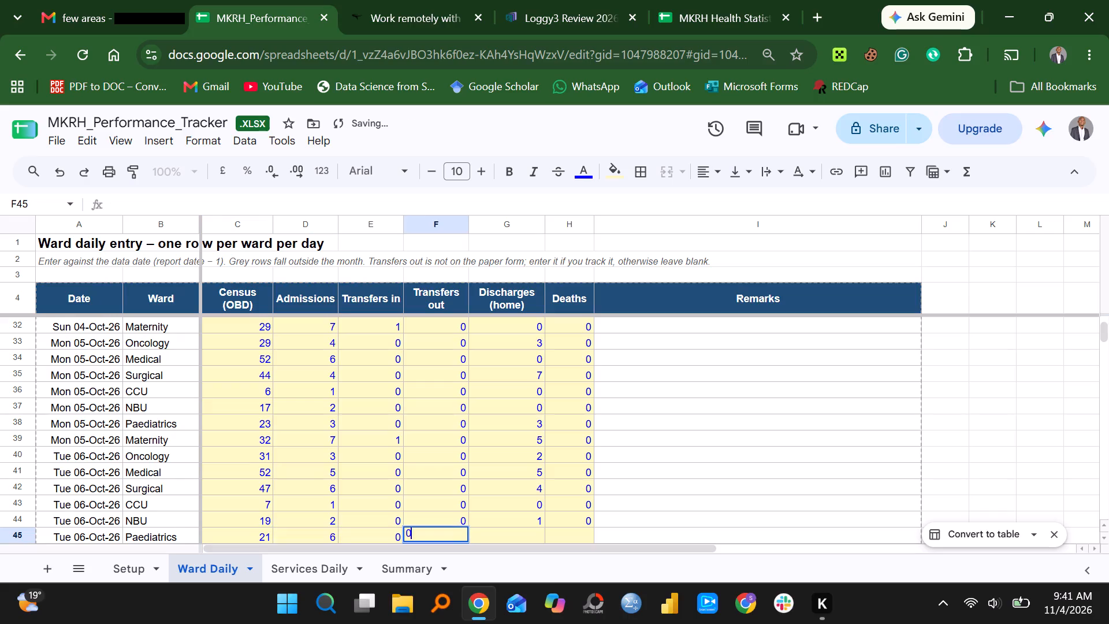
key("Right")
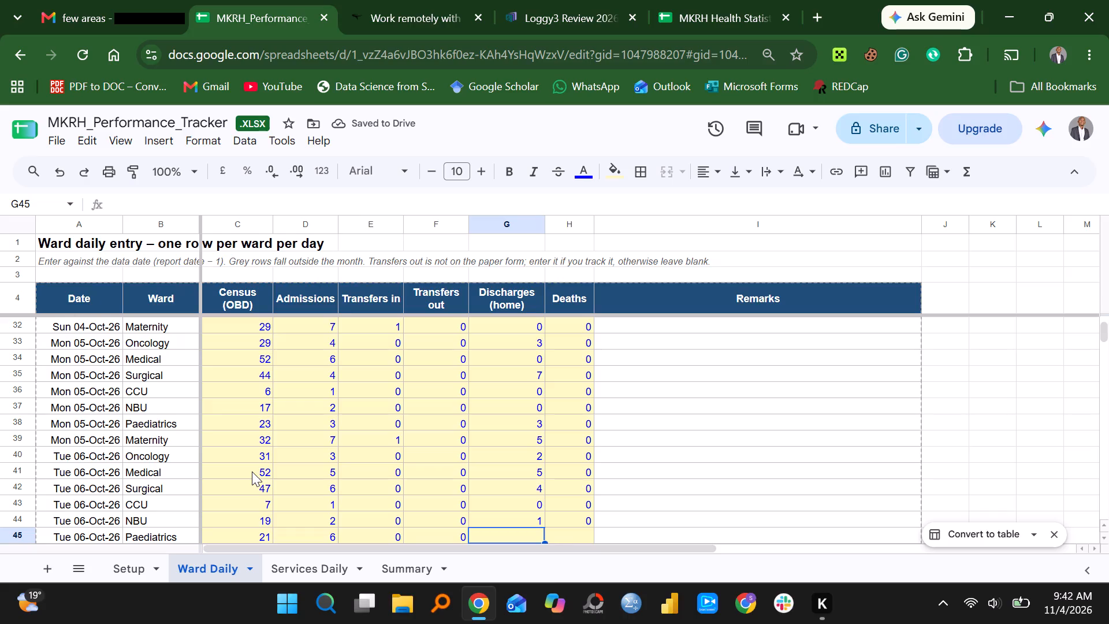
Correct the admissions for Paediatrics on 06-Oct-26 to 5.
key("Left")
key("Left")
key("Left")
key("5")
key("Right")
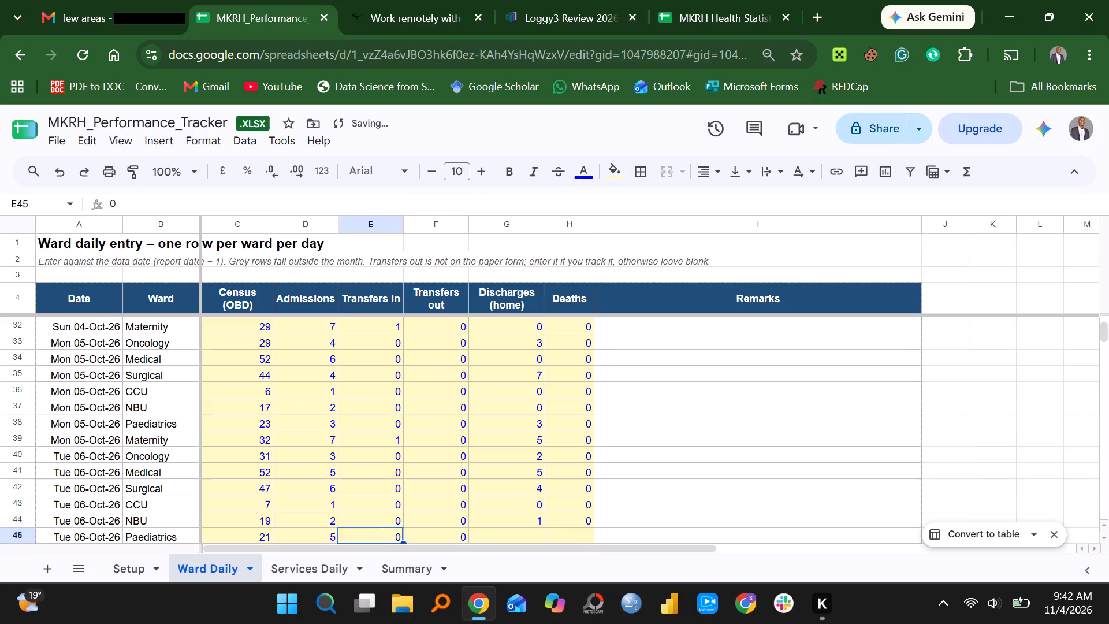
Complete the 06-Oct-26 Paediatrics row with discharges 6 and deaths 0.
key("Right")
key("Right")
key("6")
key("Right")
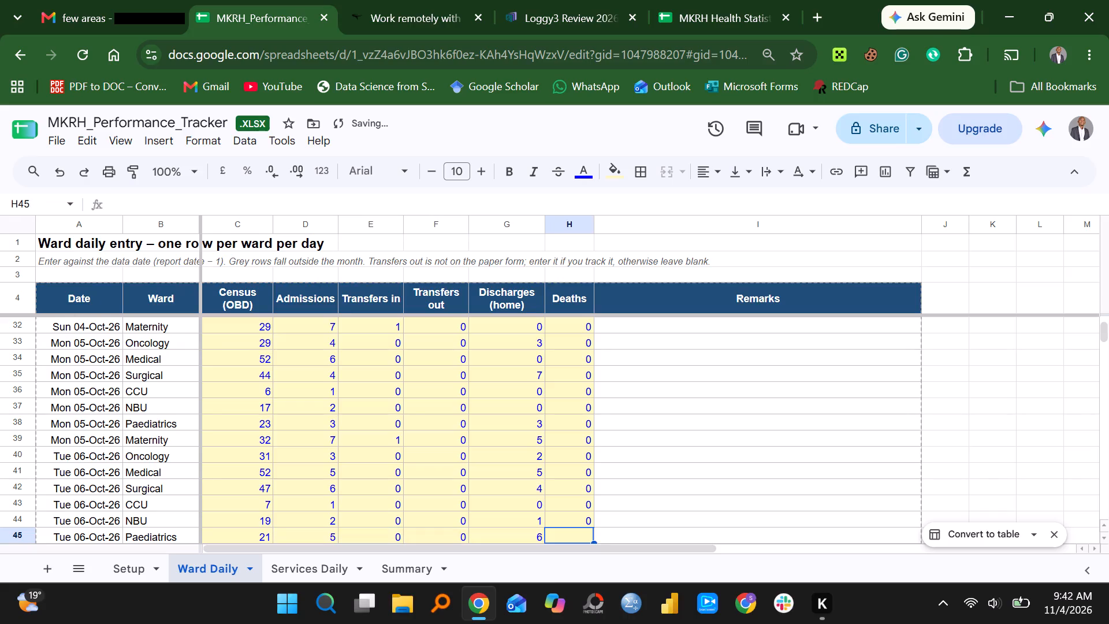
key("0")
key("Down")
Fill the 06-Oct-26 Maternity row: census 27, admissions 5, transfers in and out 0, discharges 2, deaths 0.
key("Left")
key("Left")
key("Left")
key("Left")
key("Left")
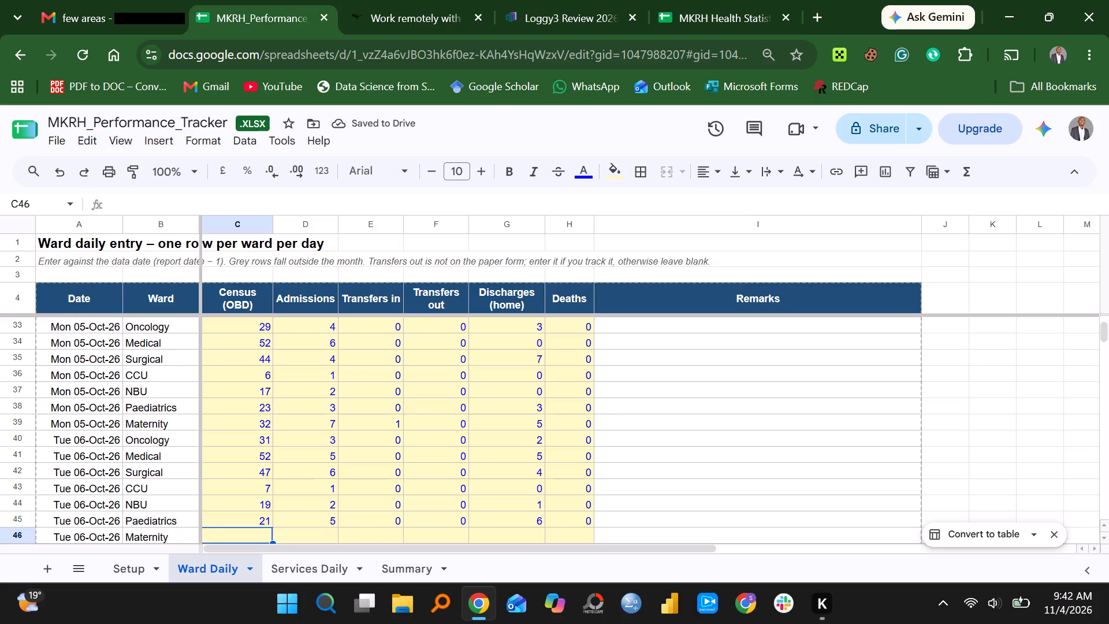
type("27")
key("Right")
key("5")
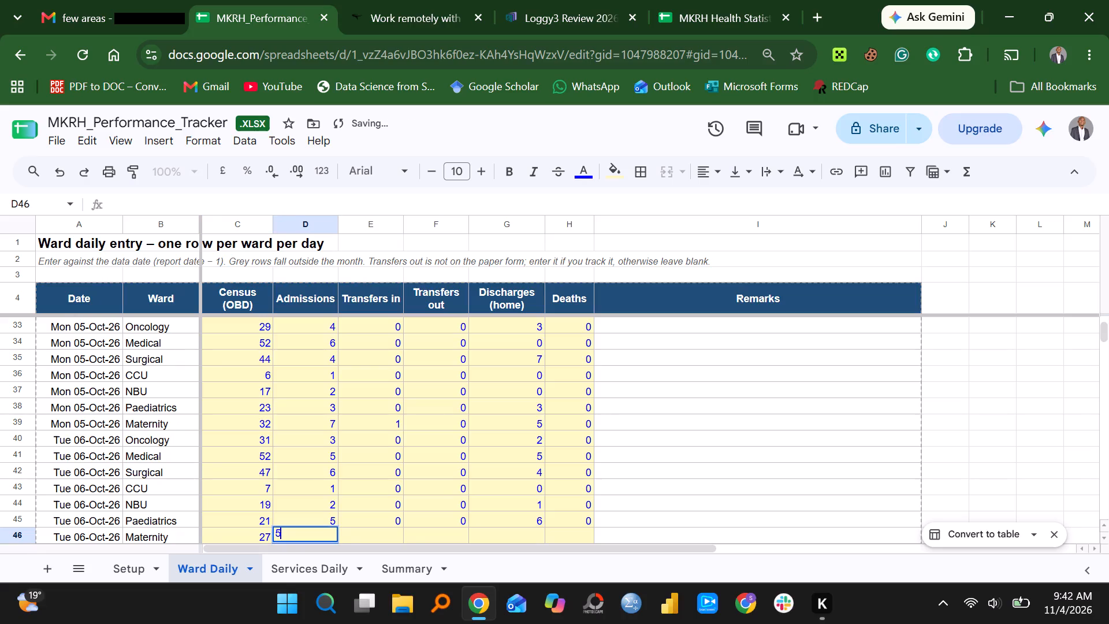
key("Right")
key("0")
key("Right")
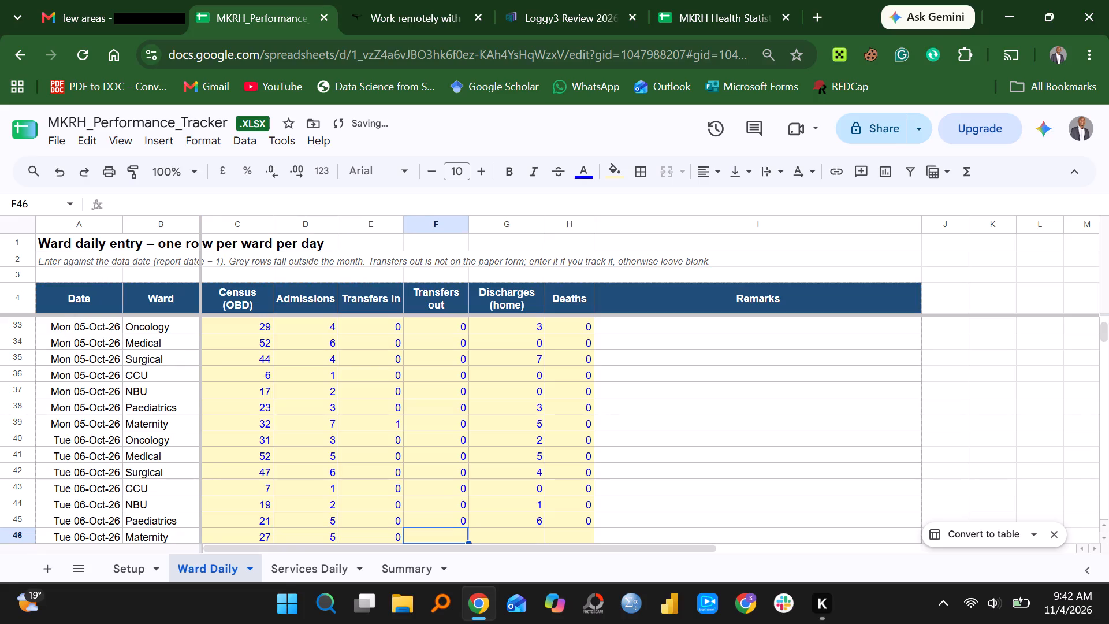
key("0")
key("Right")
key("2")
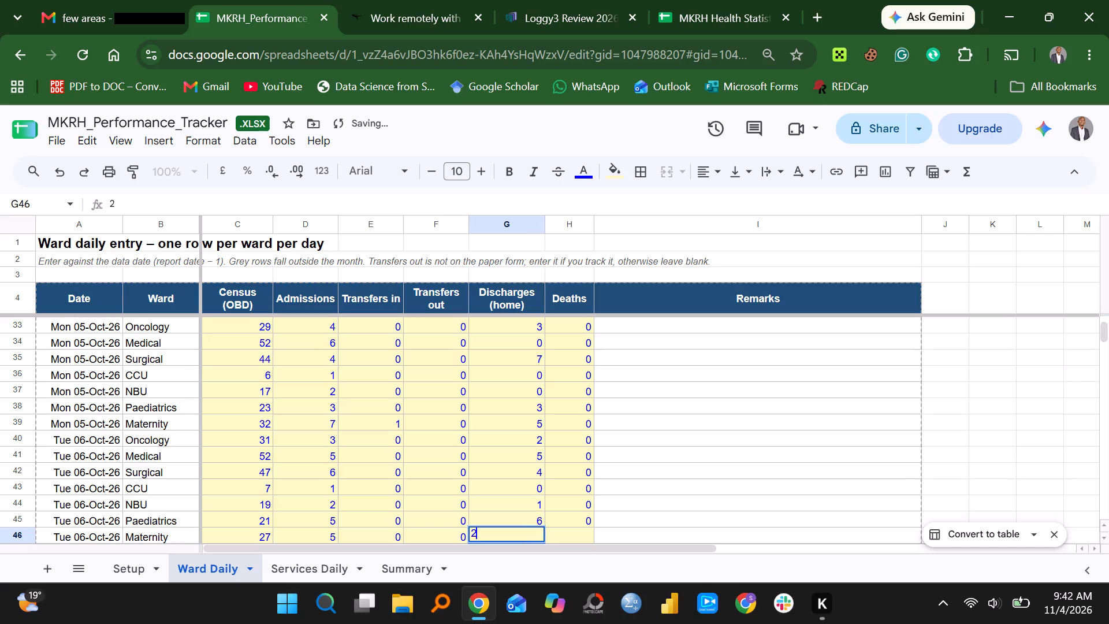
key("Right")
key("0")
key("Down")
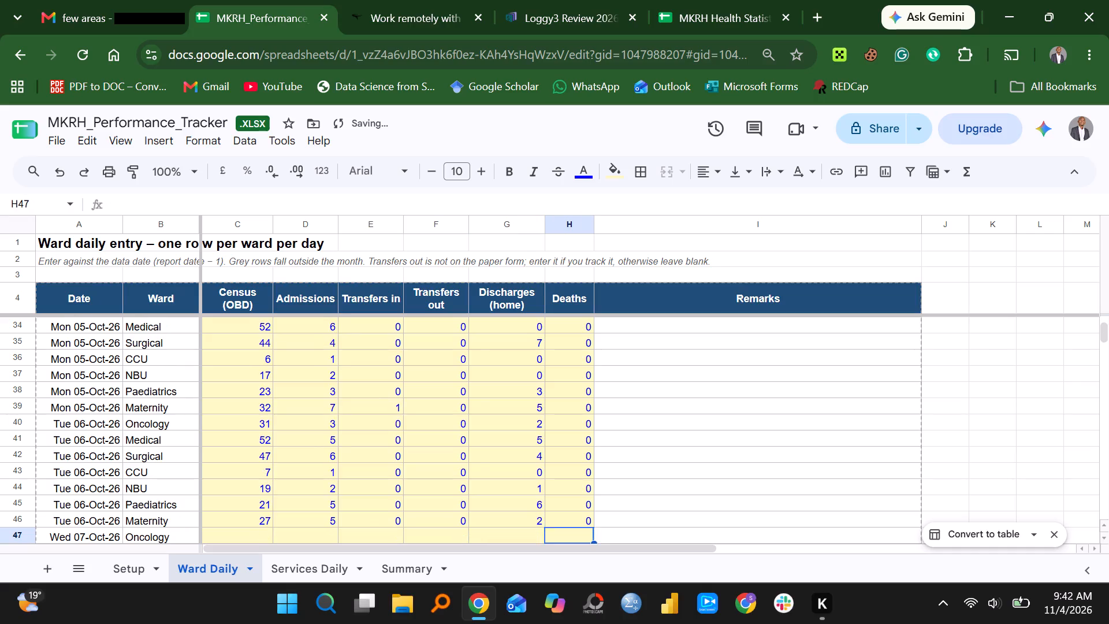
Go to the beginning of the 07-Oct-26 Oncology row to start that day's ward entries.
key("Left")
key("Left")
key("Left")
key("Left")
key("Left")
key("Left")
key("Left")
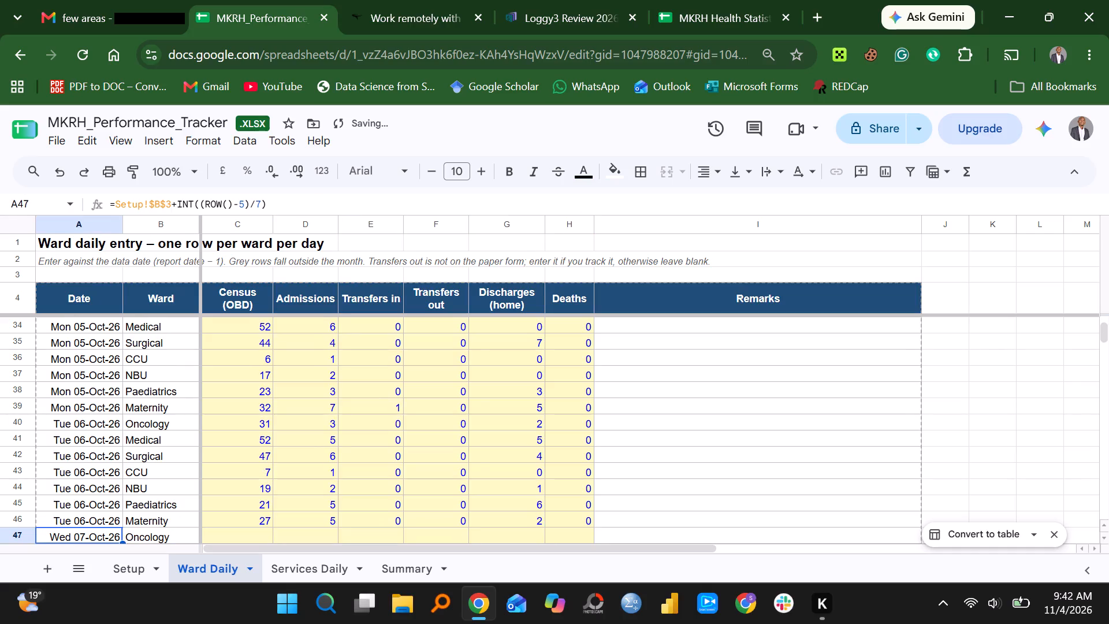
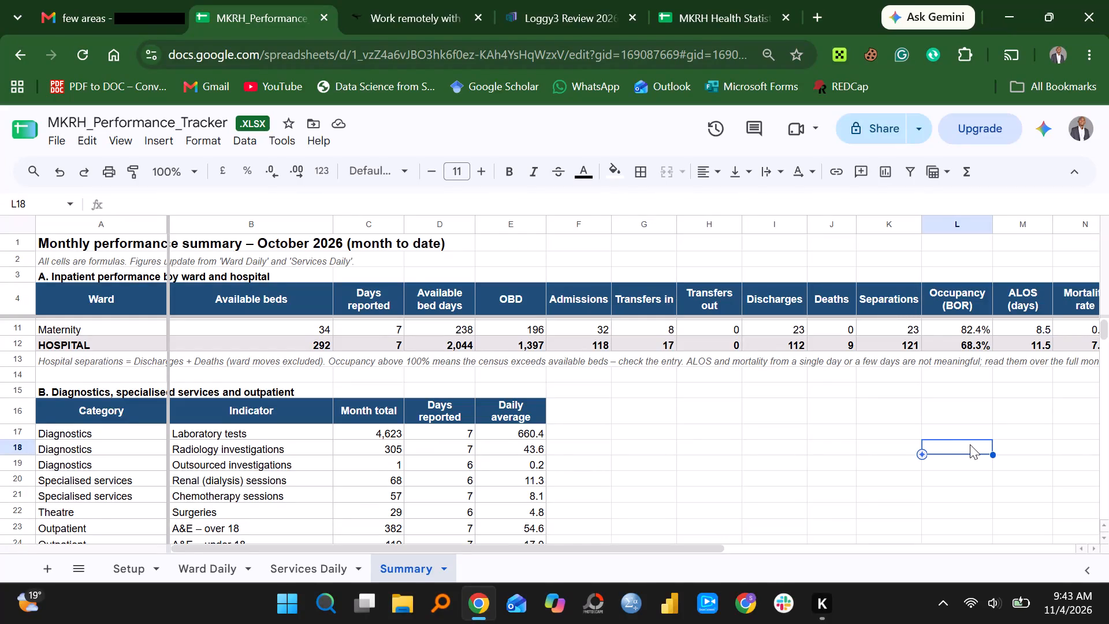
In Ward Daily, fill the 07-Oct-26 Oncology row: census 33, admissions 3, transfers in and out 0, discharges 0, deaths 0.
left_click(198, 570)
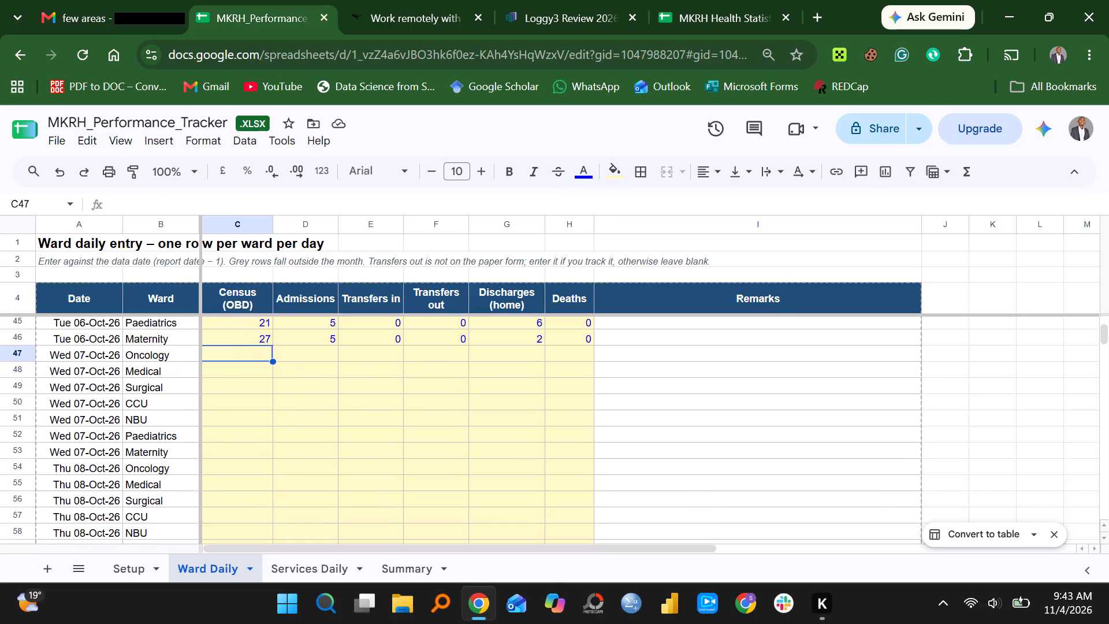
key("4")
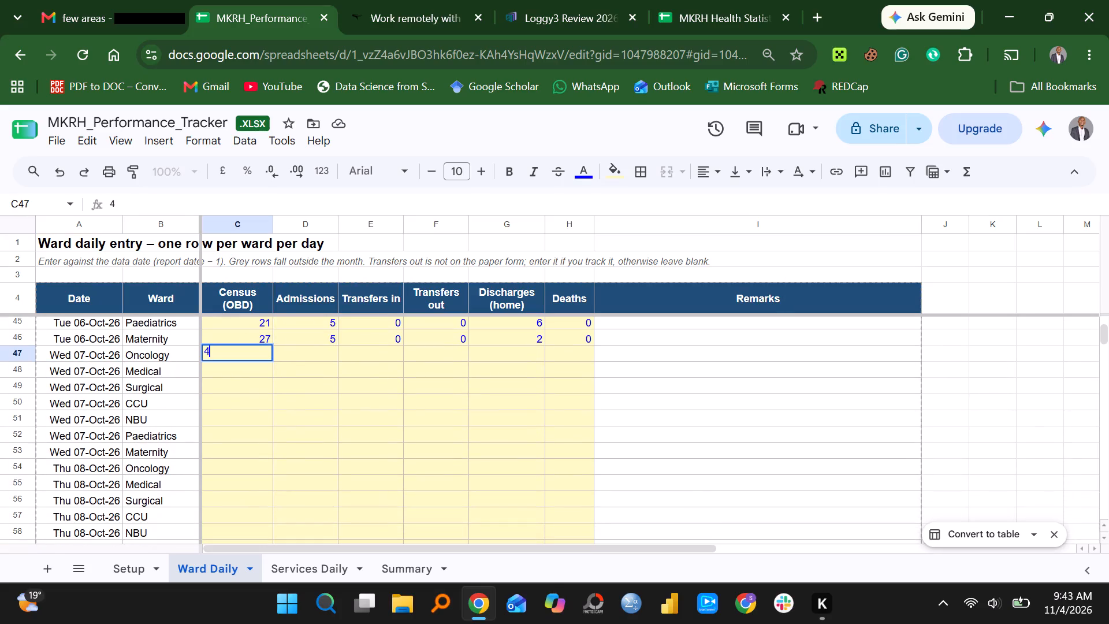
key("BackSpace")
type("33")
key("Right")
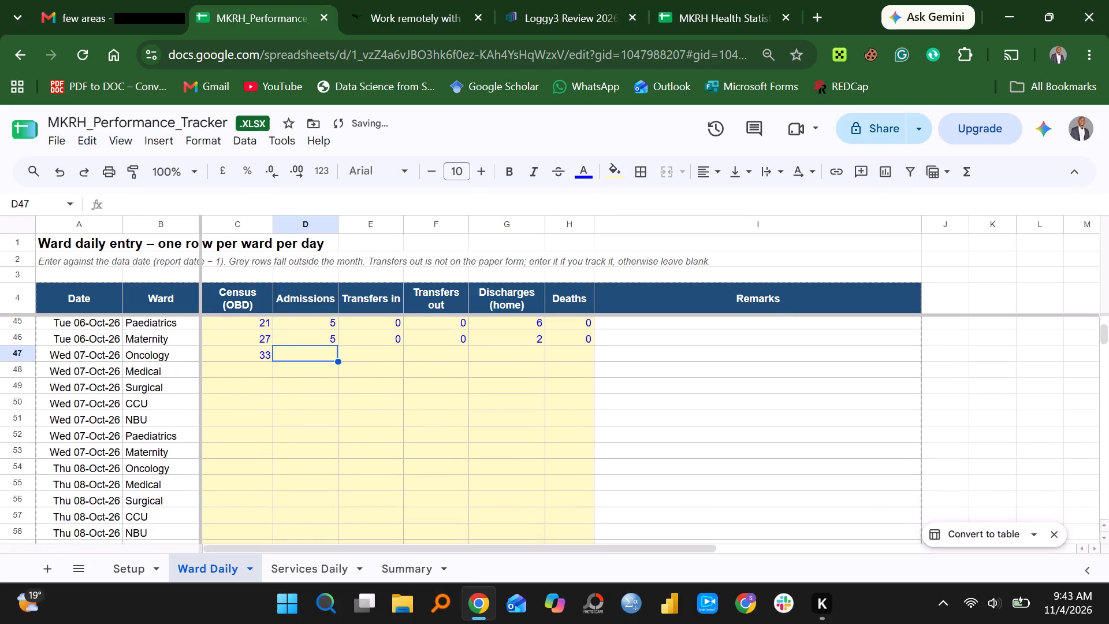
key("3")
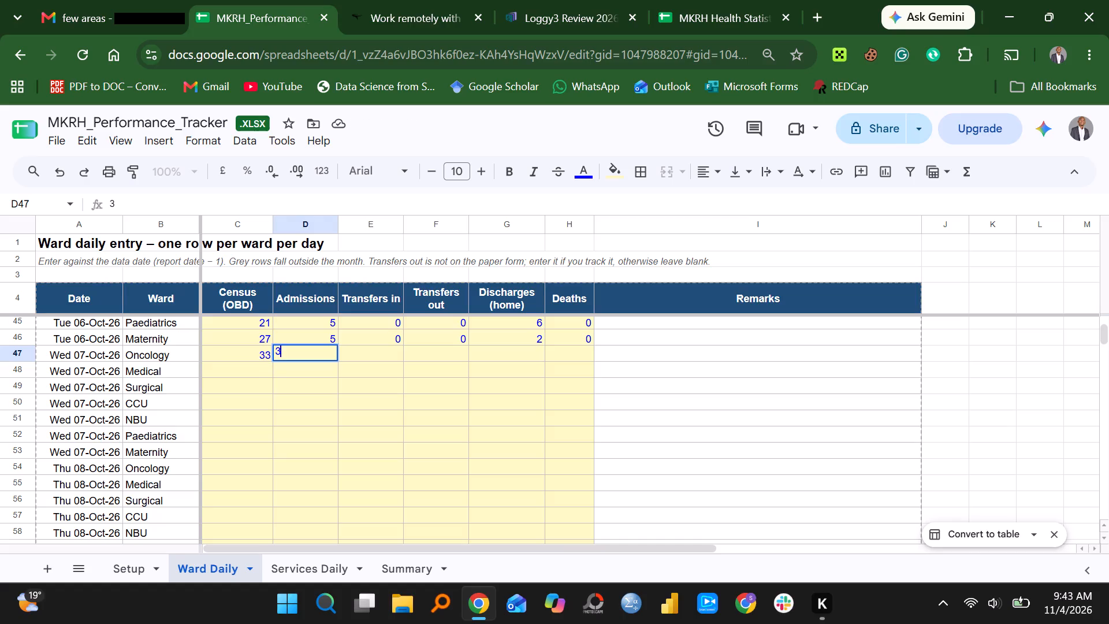
key("Right")
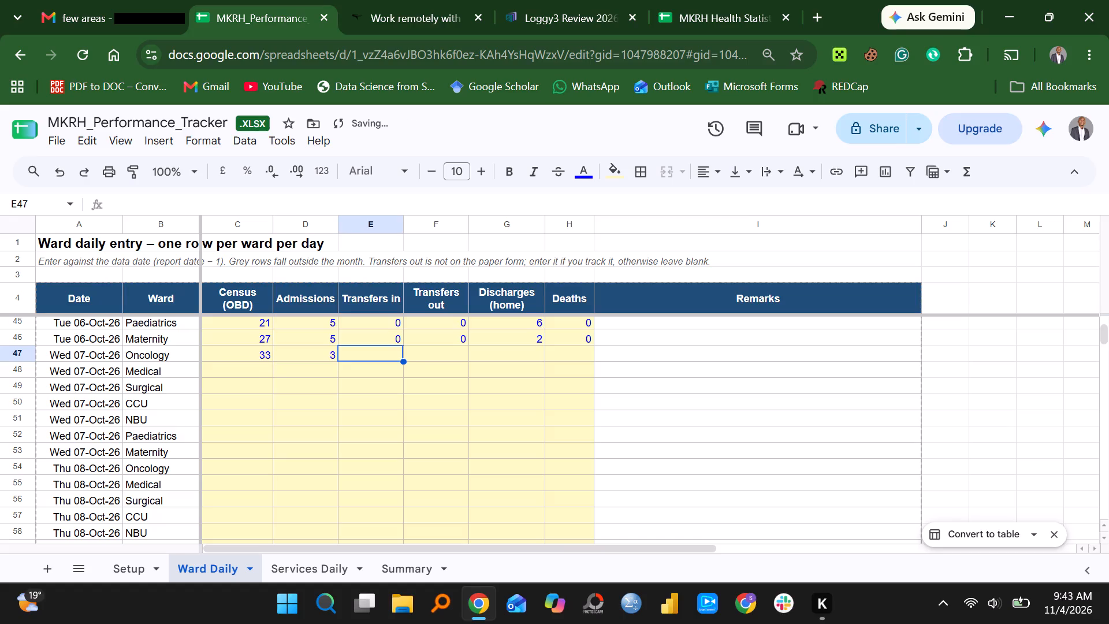
key("0")
key("Right")
key("0")
key("Right")
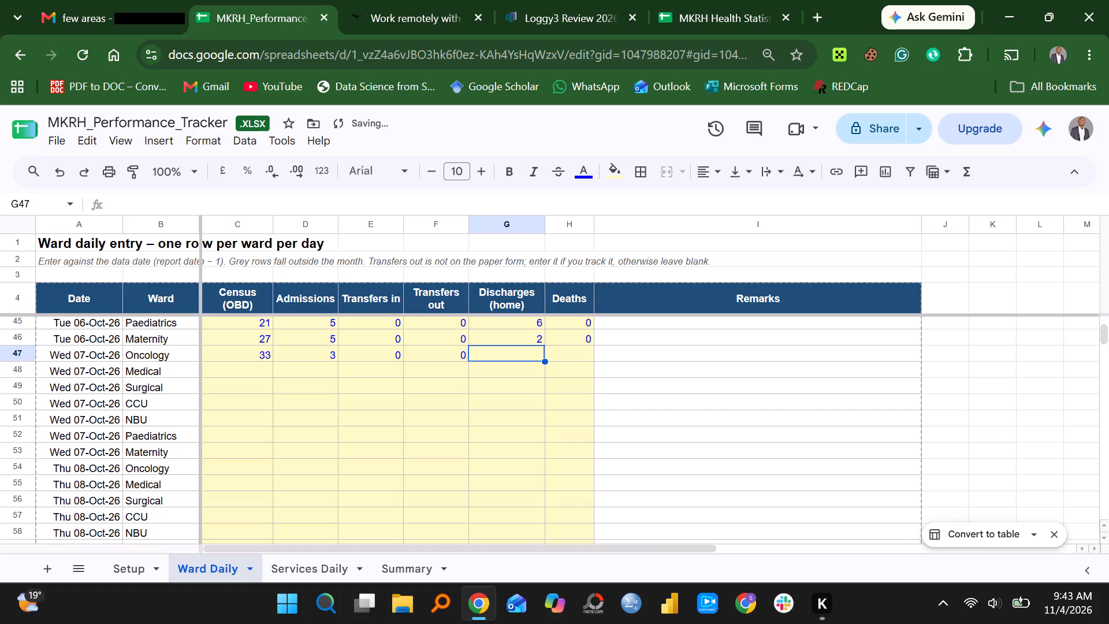
key("0")
key("Right")
key("0")
key("Down")
Fill the 07-Oct-26 Medical row: census 48, admissions 2, transfers in and out 0, discharges 7, deaths 0.
key("Left")
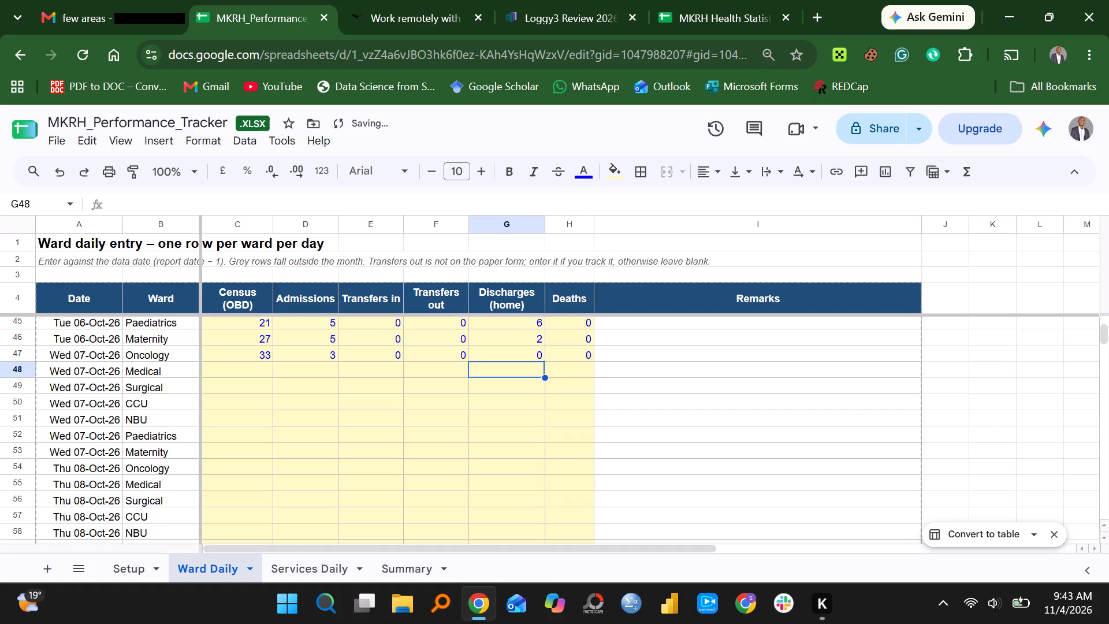
key("Left")
key("Left")
key("Left")
key("Left")
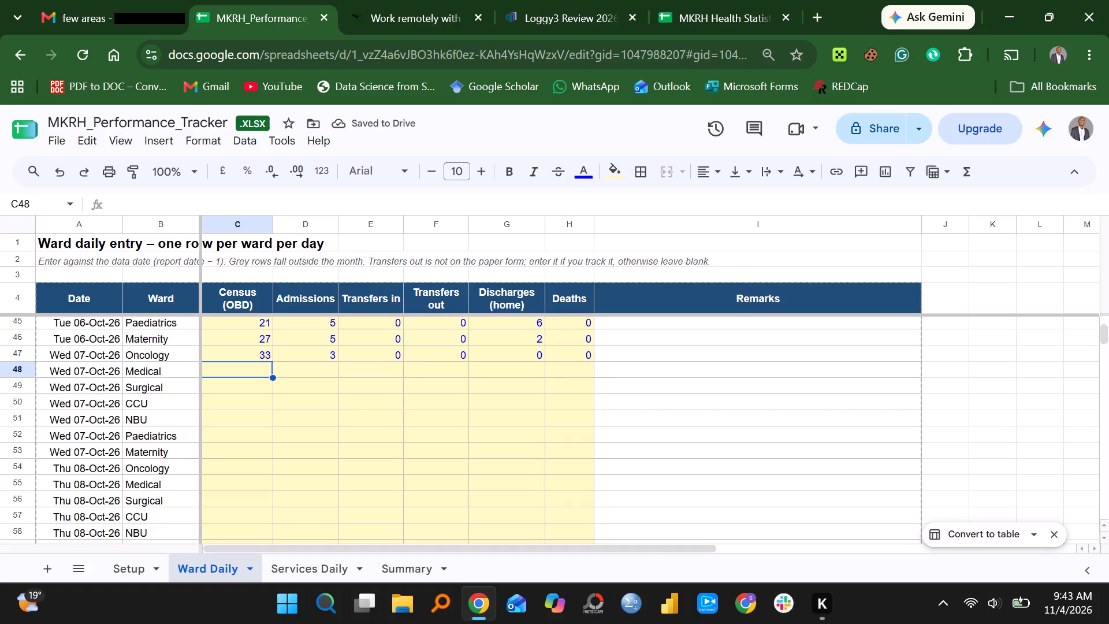
type("48")
key("Right")
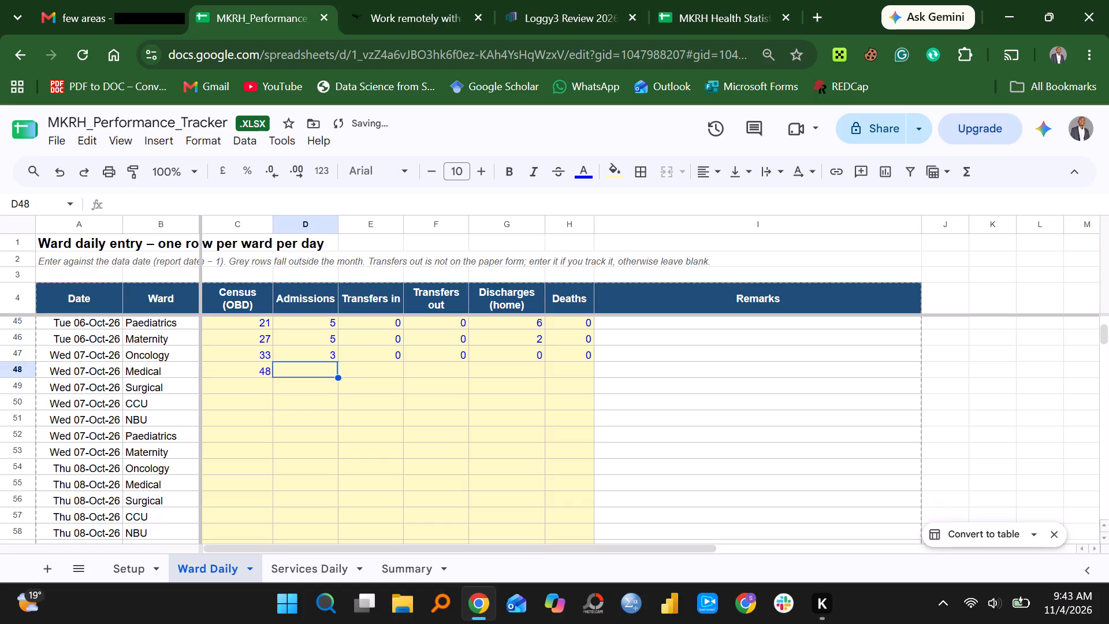
key("2")
key("Right")
key("0")
key("Right")
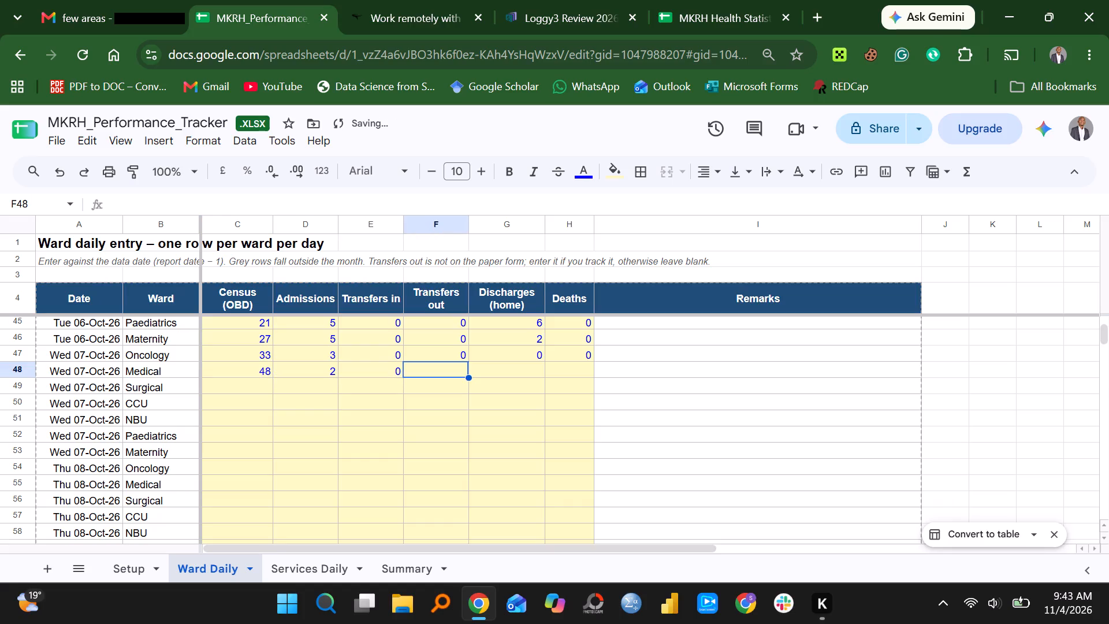
key("minus")
key("BackSpace")
key("0")
key("Right")
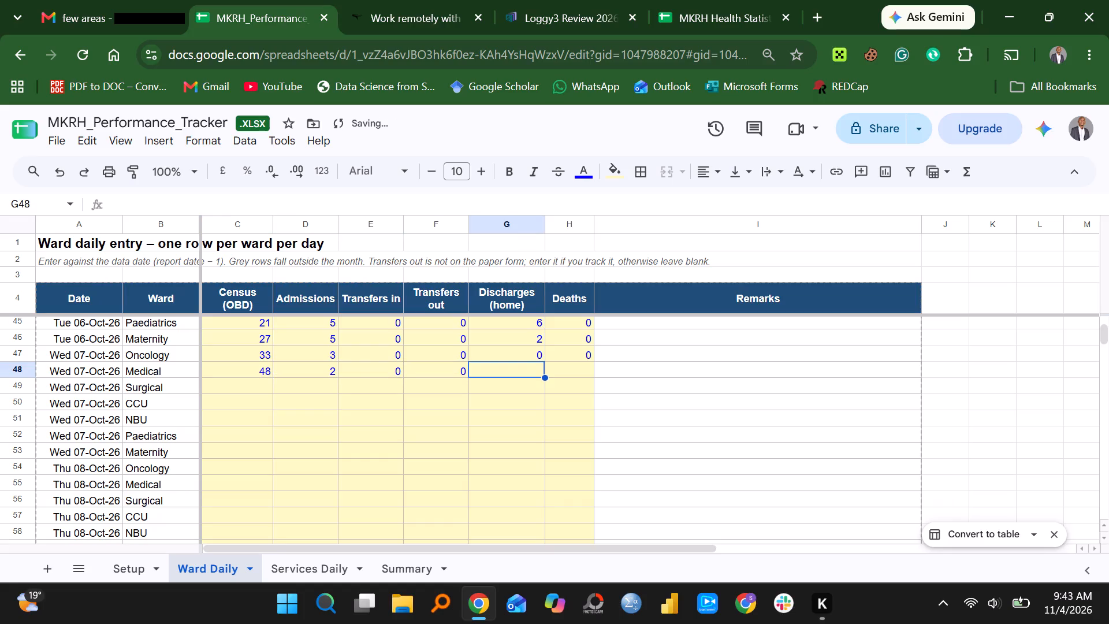
key("7")
key("Right")
key("0")
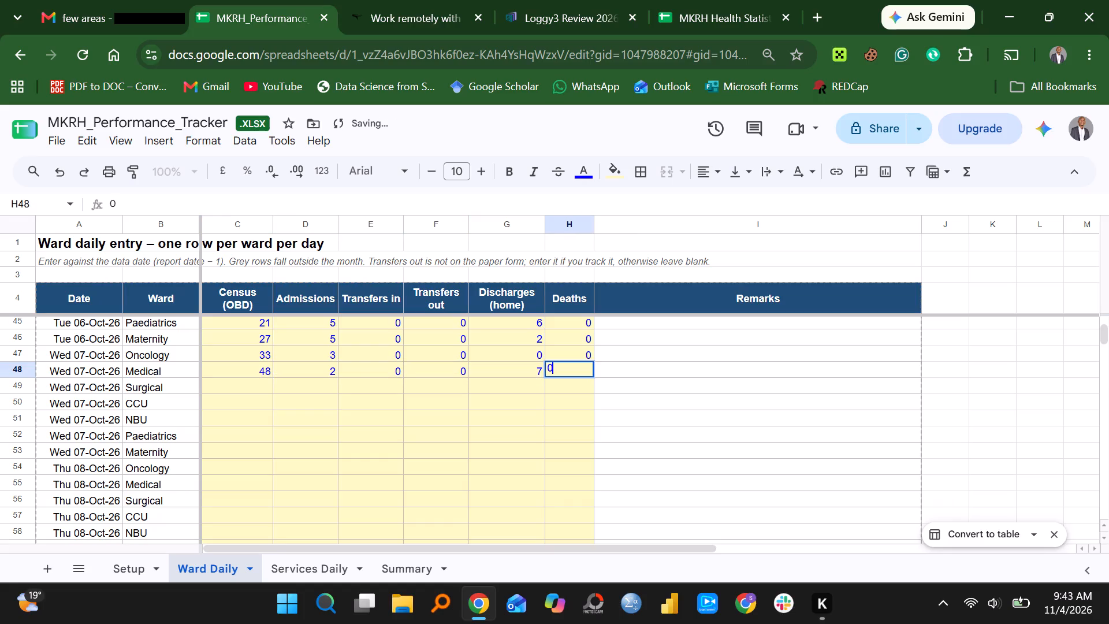
key("Down")
Fill the 07-Oct-26 Surgical row: census 52, admissions 7, transfers in and out 0, discharges 5, deaths 0.
key("Left")
key("Left")
key("Left")
key("Left")
key("Left")
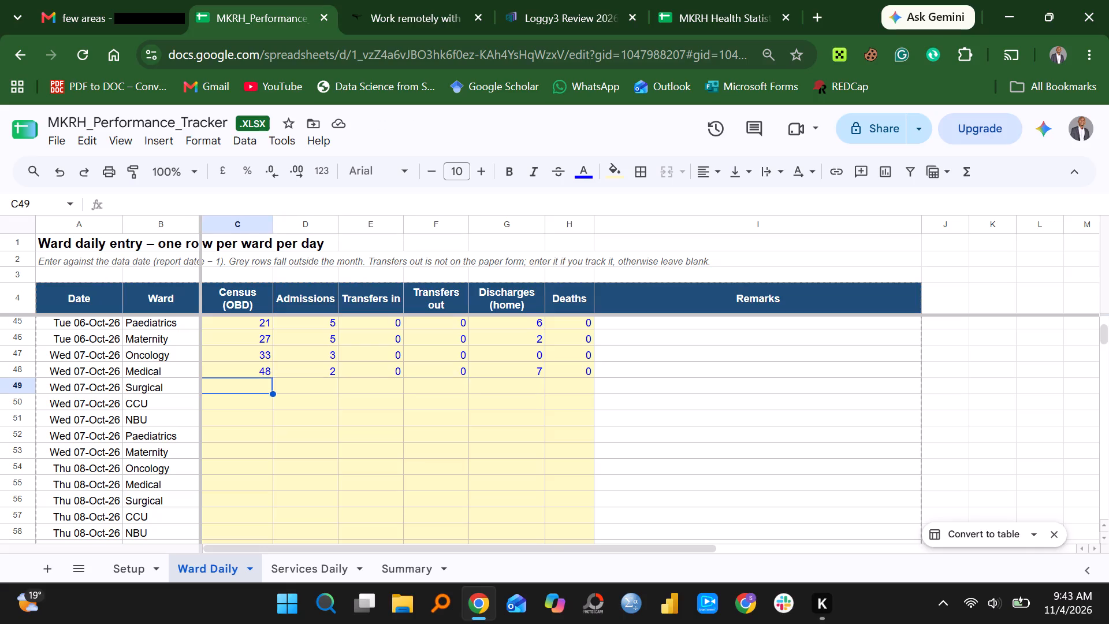
type("52")
key("Right")
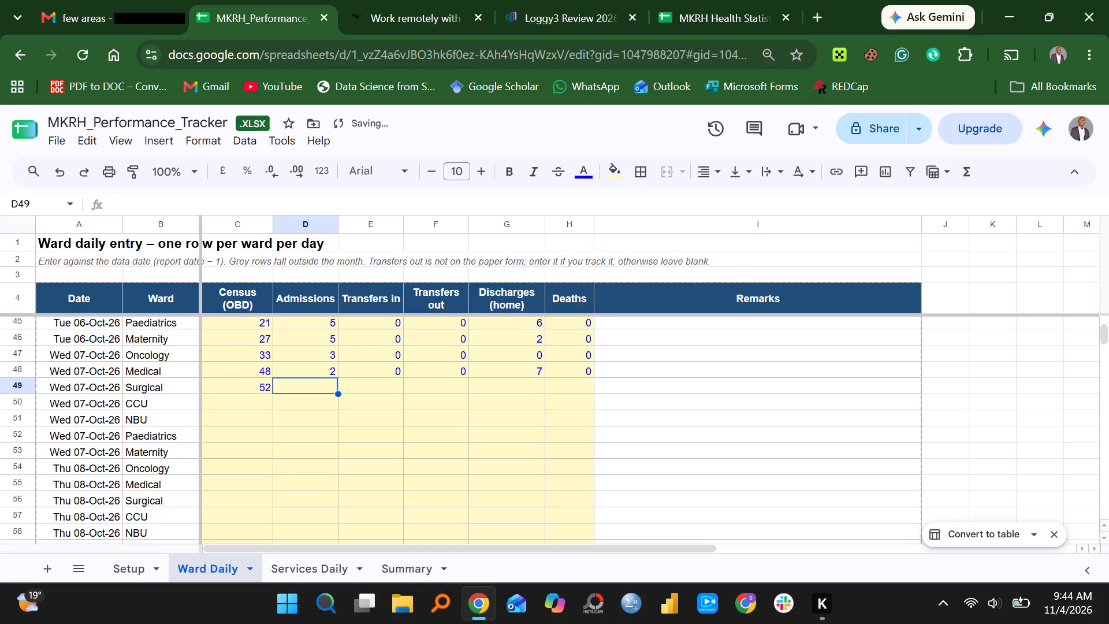
key("7")
key("Right")
key("0")
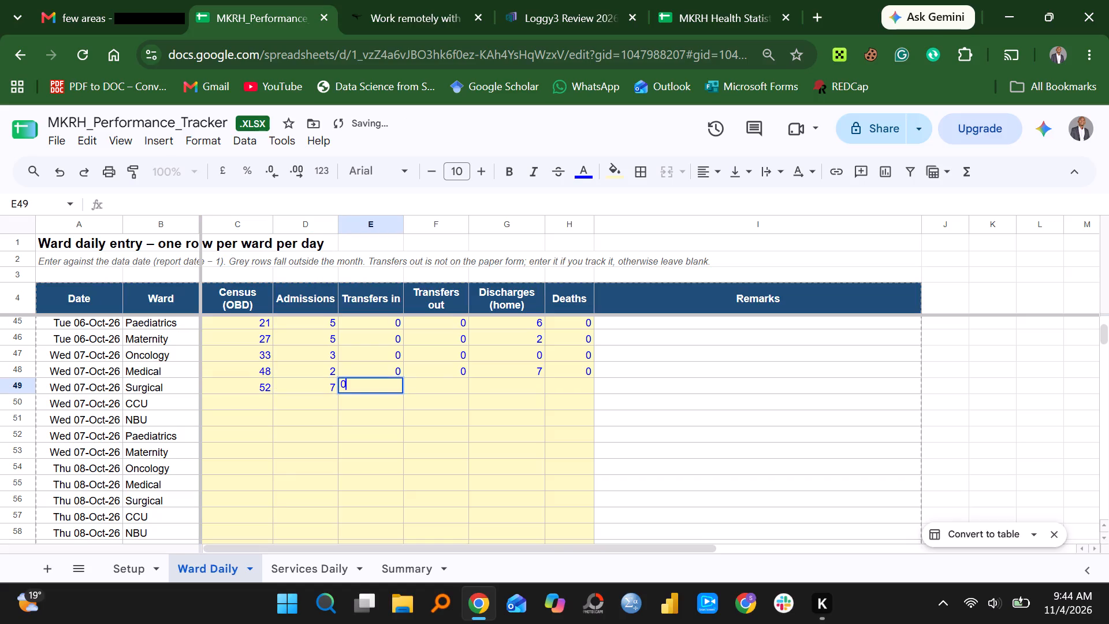
key("Right")
key("0")
key("Right")
key("5")
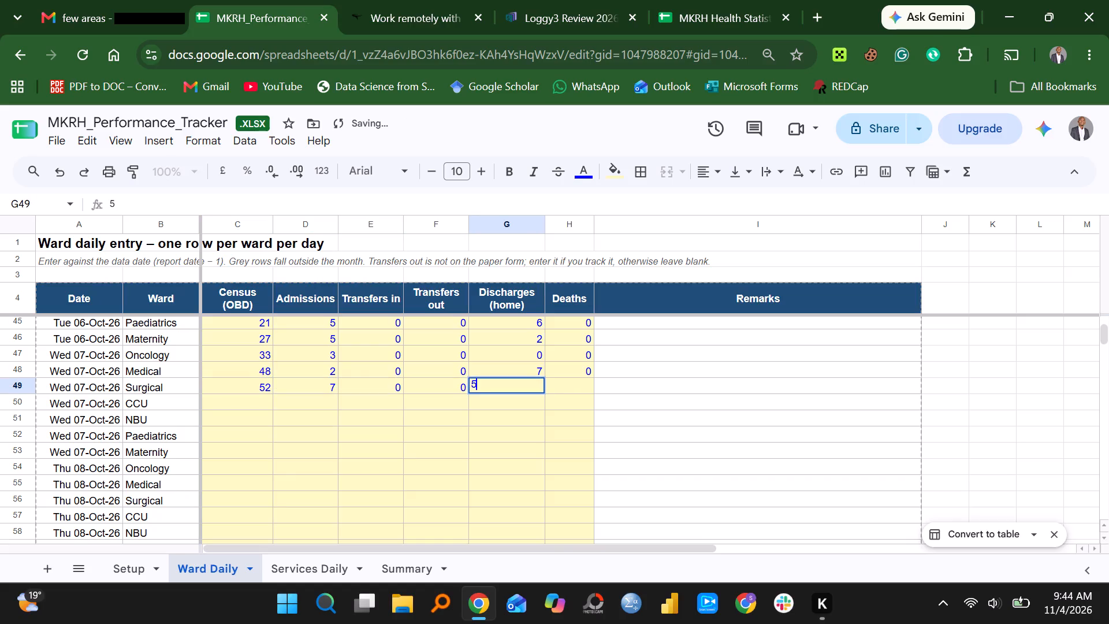
key("Right")
key("0")
key("Down")
Fill the 07-Oct-26 CCU row: census 3, admissions 0, transfers in and out 0, discharges 0, deaths 1.
key("Left")
key("Left")
key("Left")
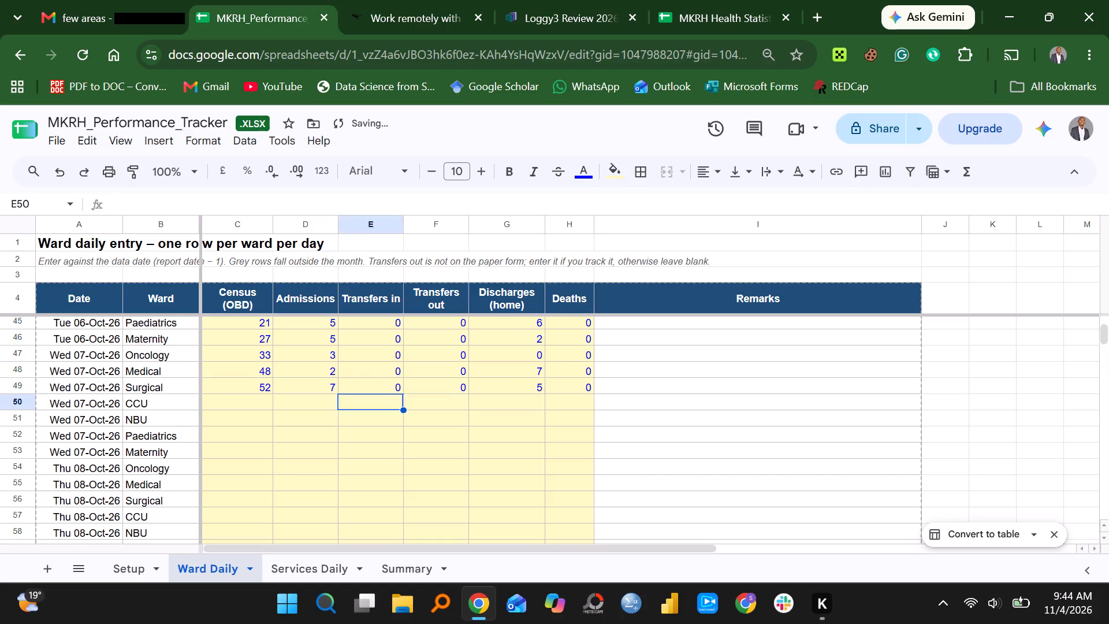
key("Left")
key("Left")
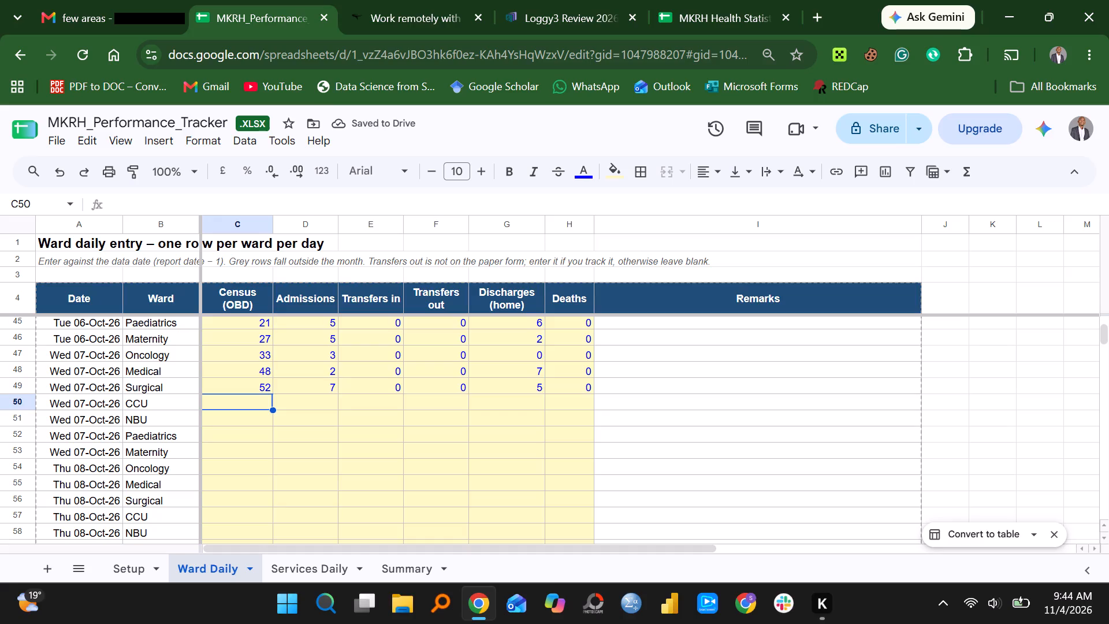
key("3")
key("Right")
key("0")
key("Right")
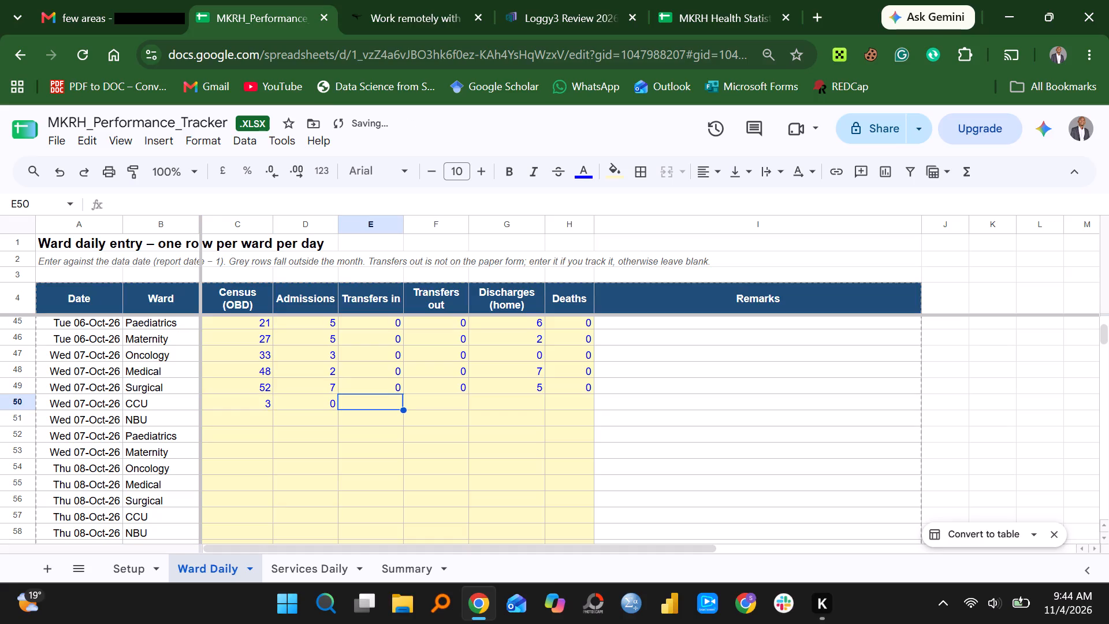
key("0")
key("Right")
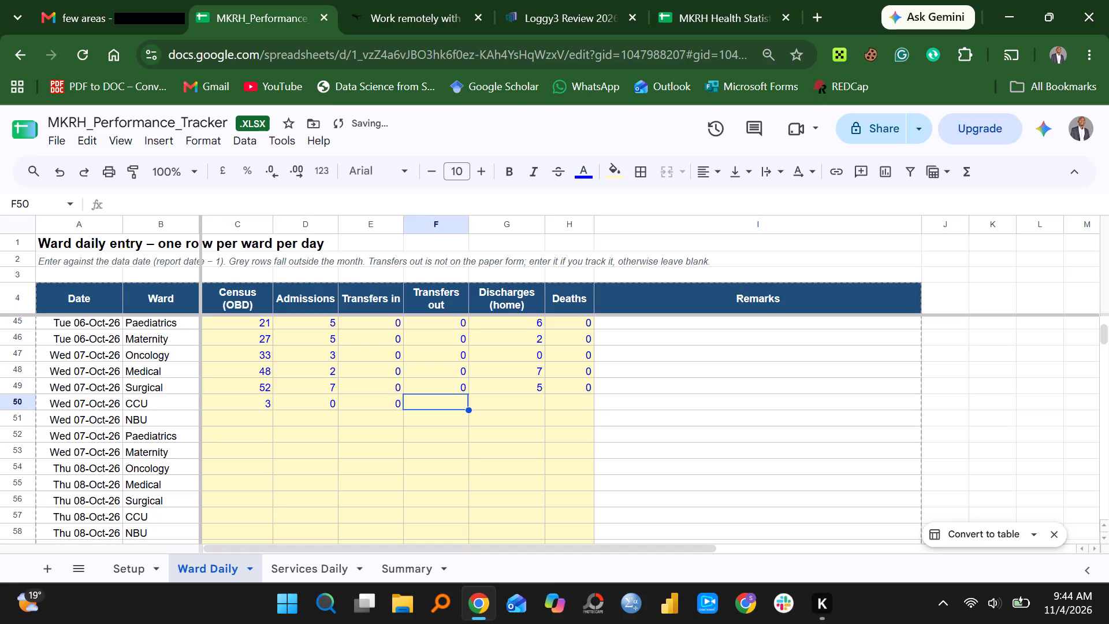
key("0")
key("Right")
key("0")
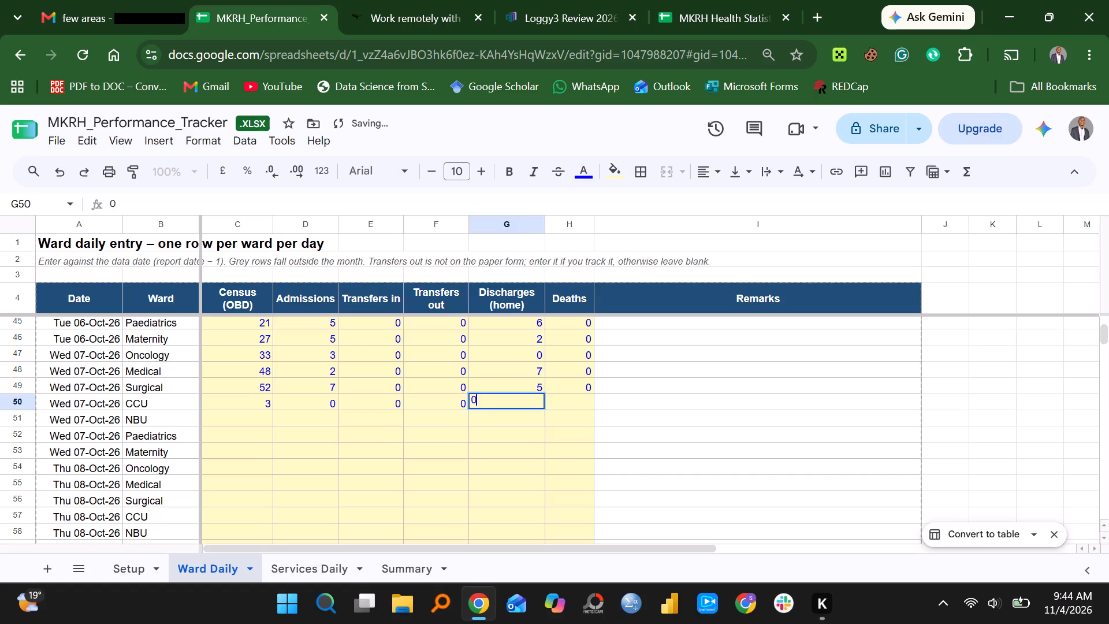
key("Right")
key("1")
key("Down")
Fill the 07-Oct-26 NBU row: census 19, admissions 3, transfers in and out 0, discharges 3, deaths 0.
key("Left")
key("Left")
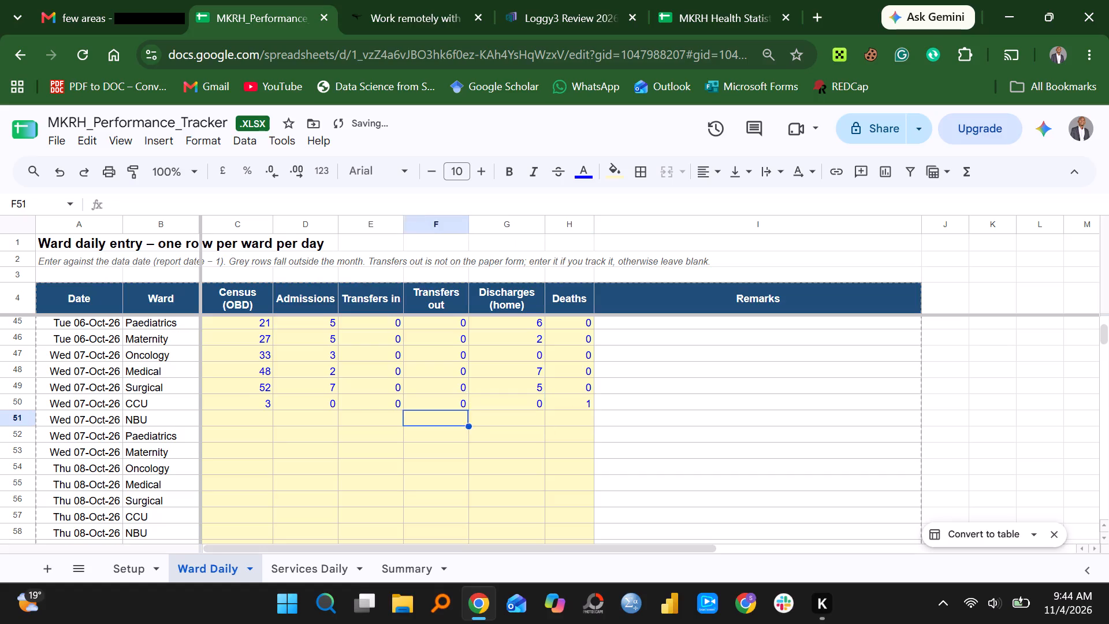
key("Left")
key("Left")
key("Left")
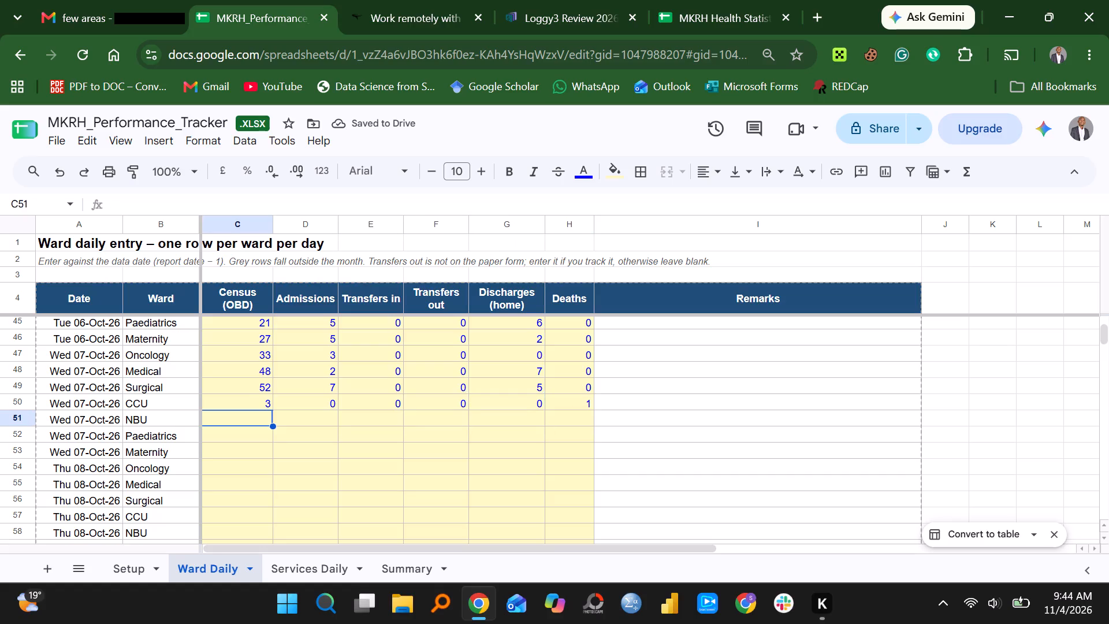
type("19")
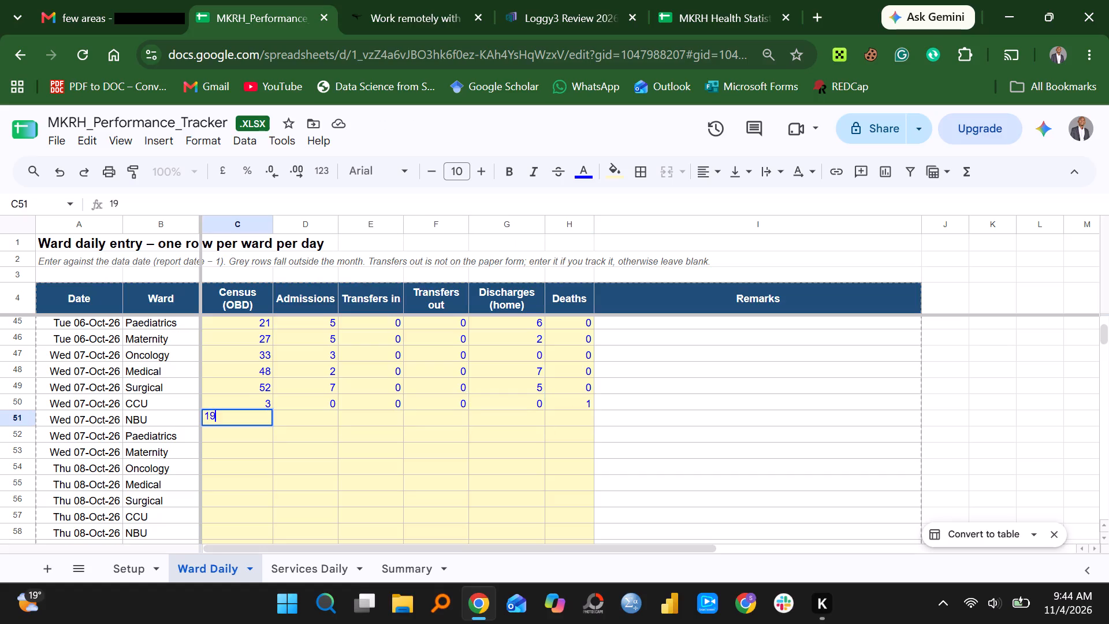
key("Right")
key("3")
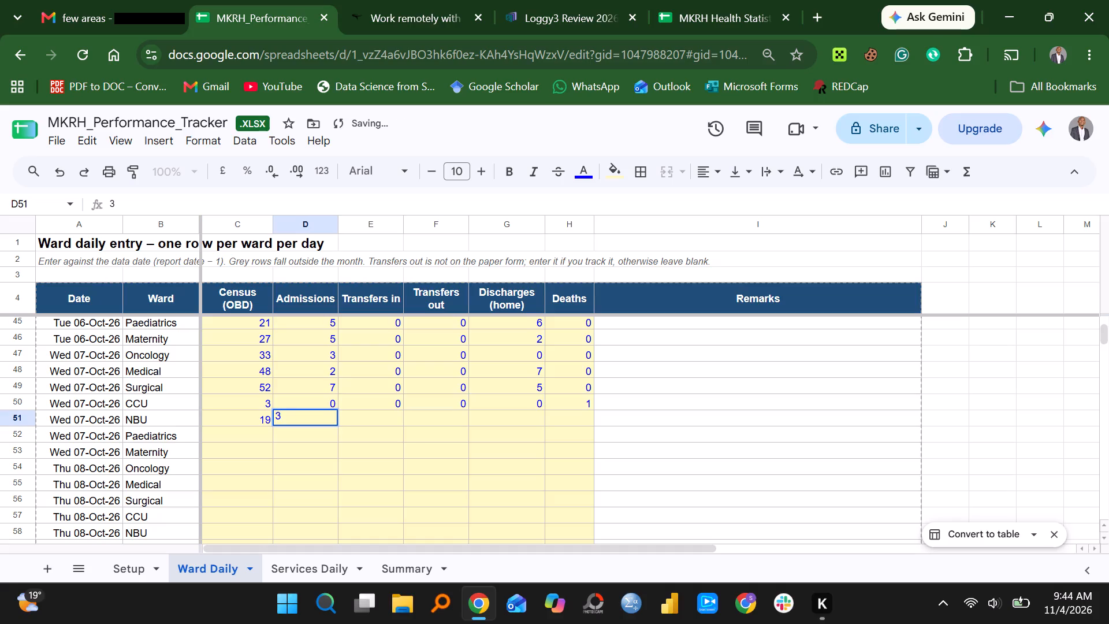
key("Right")
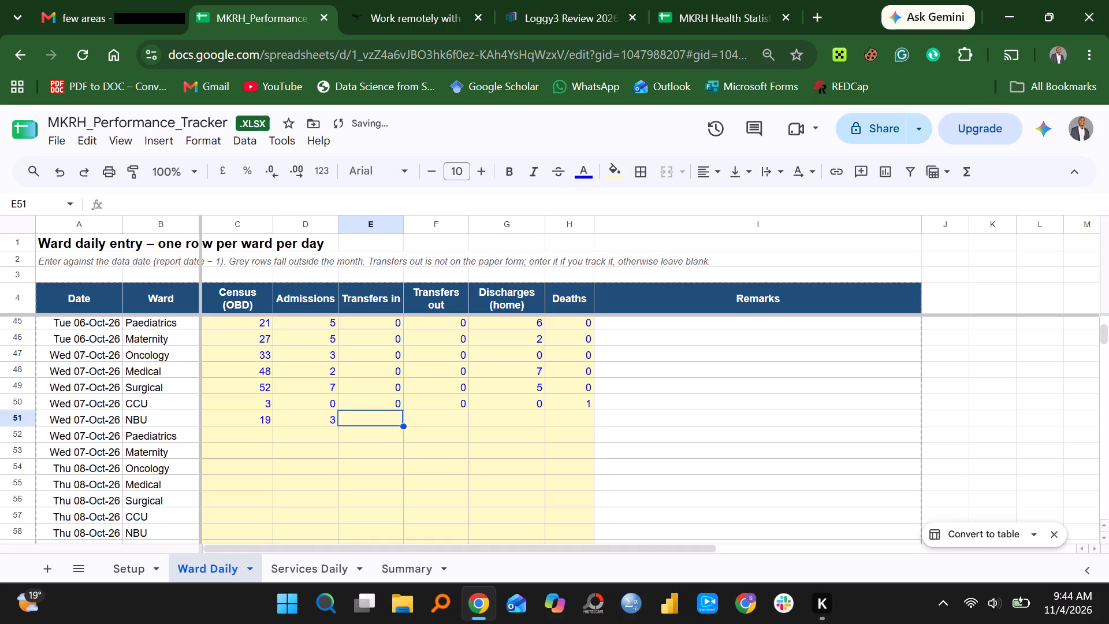
key("0")
key("Right")
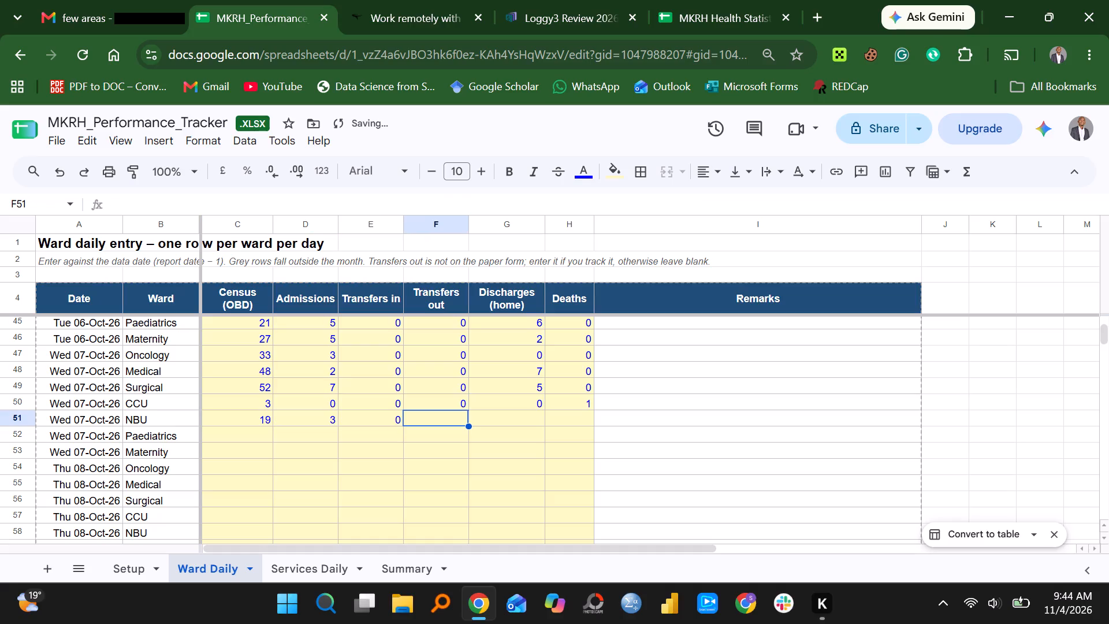
key("0")
key("Right")
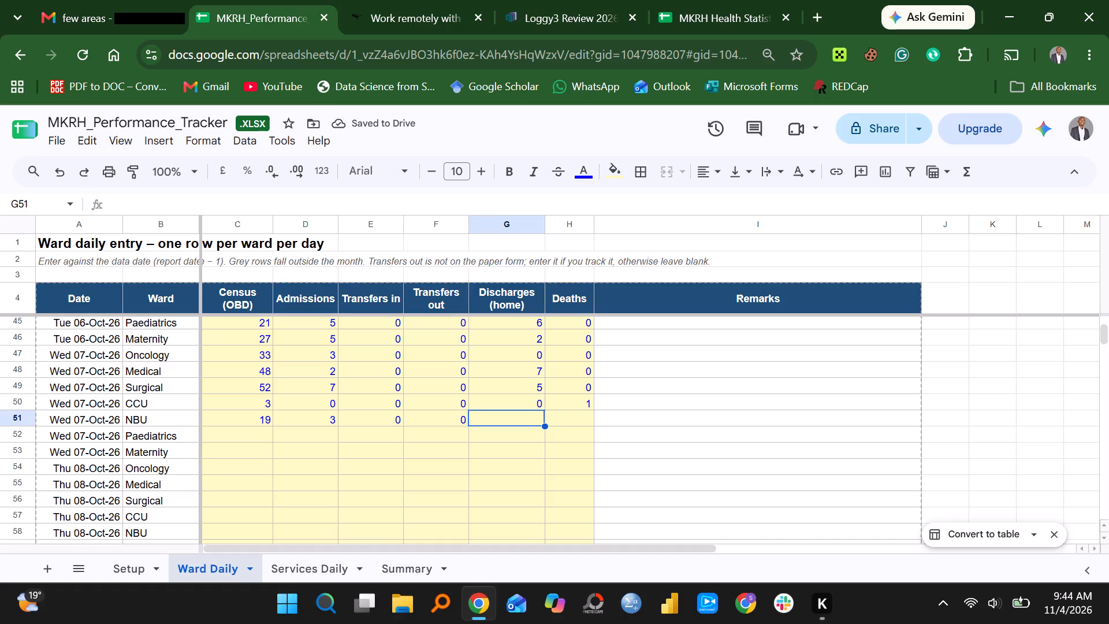
key("3")
key("Right")
key("0")
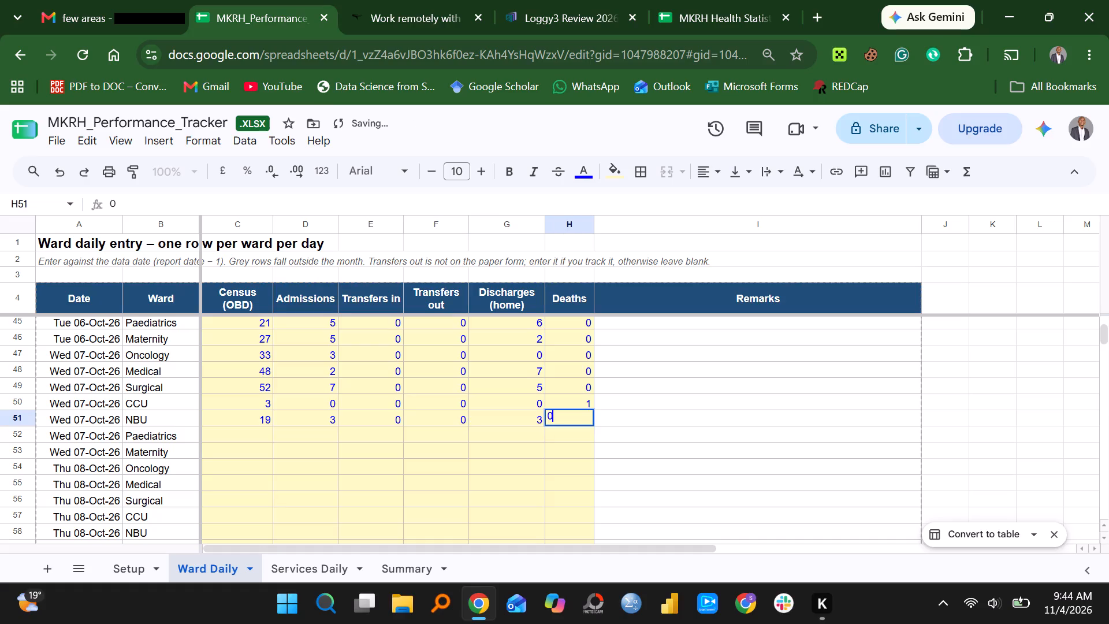
key("Down")
Fill the 07-Oct-26 Paediatrics row: census 23, admissions 3, transfers in and out 0, discharges 2, deaths 0.
key("Left")
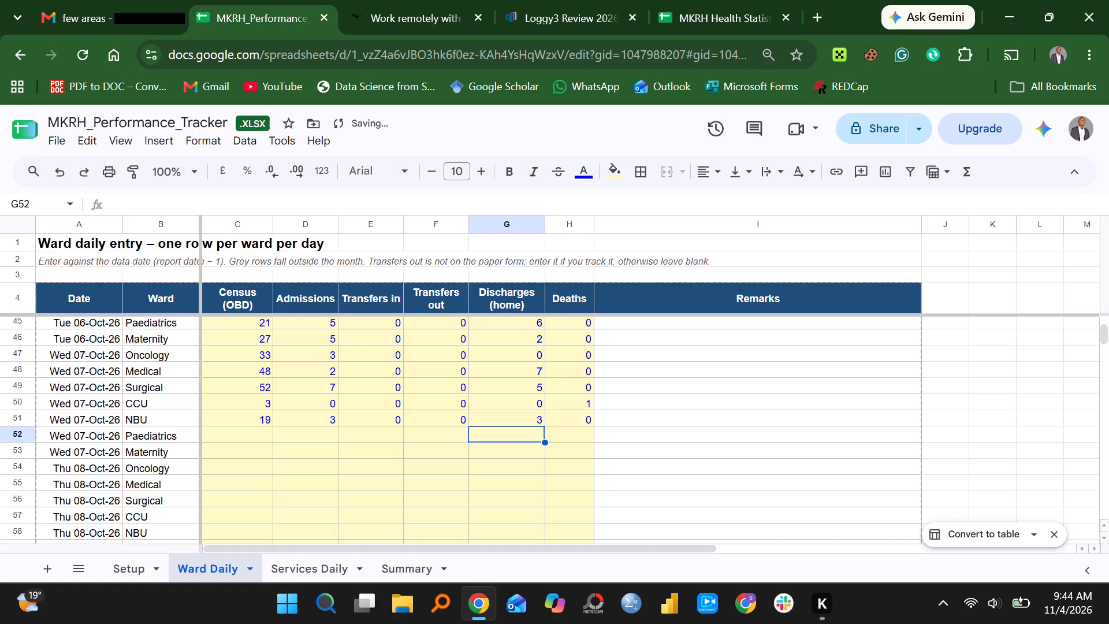
key("Left")
key("Left")
key("Left")
key("Left")
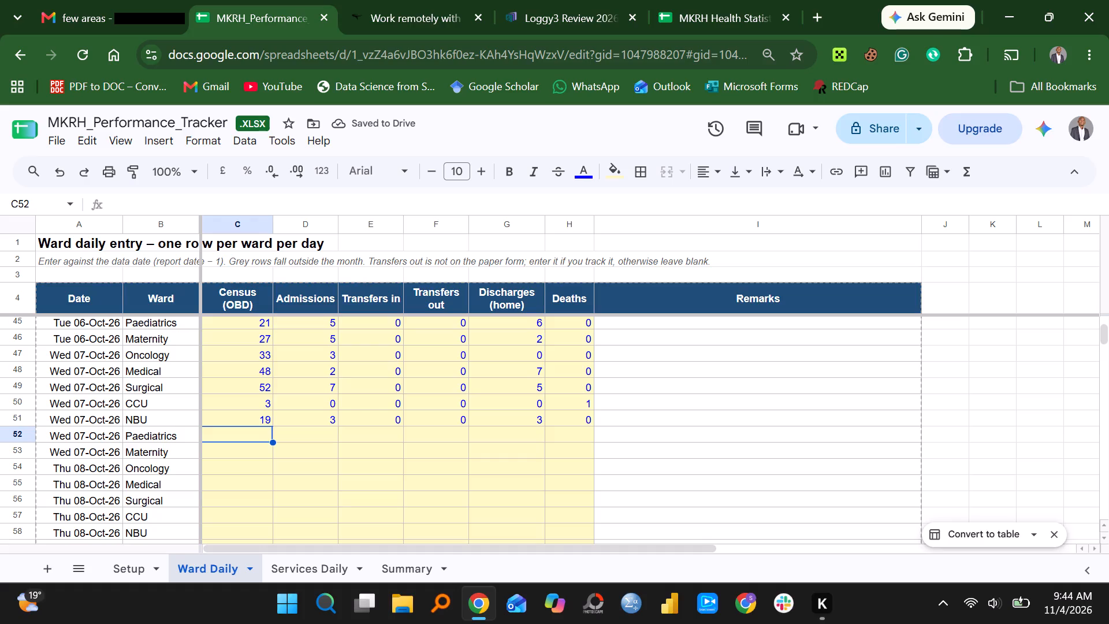
type("23")
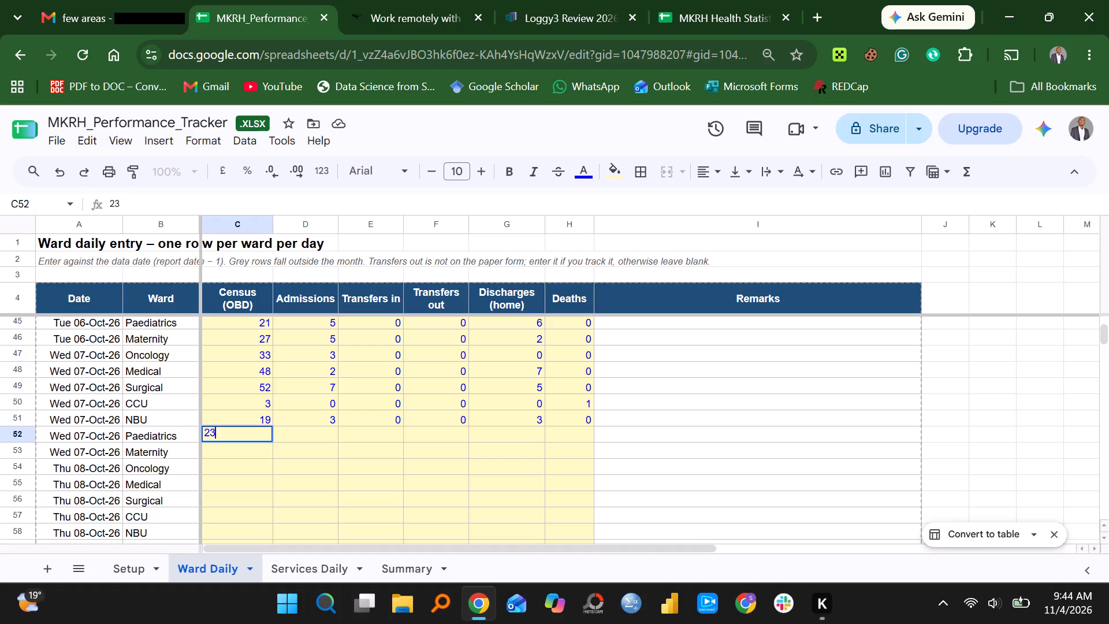
key("Right")
key("3")
key("Right")
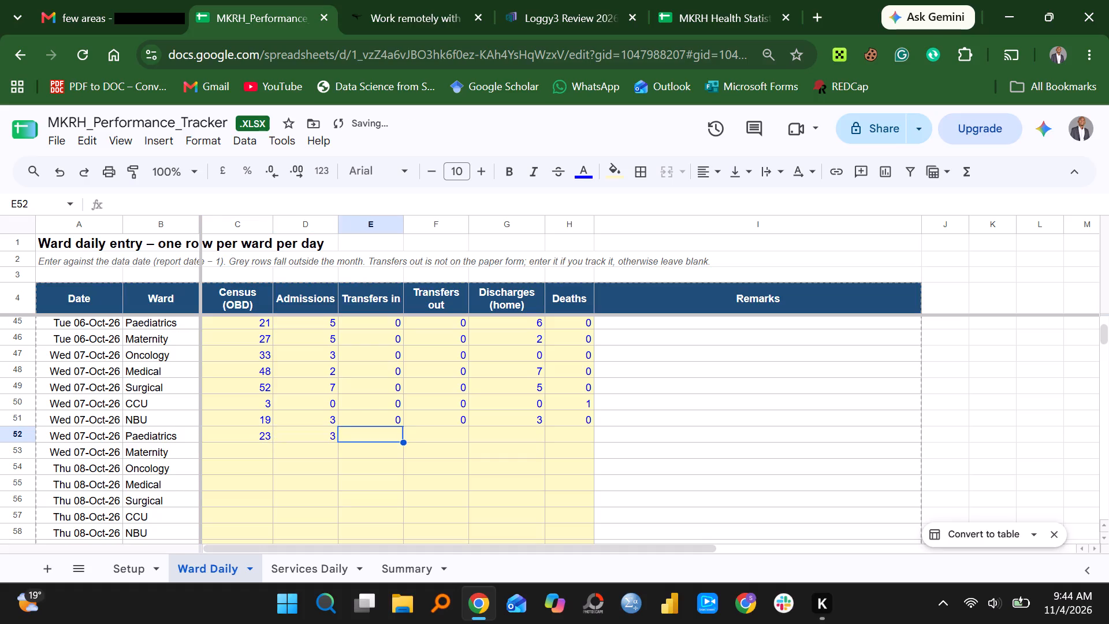
key("0")
key("Right")
key("0")
key("Right")
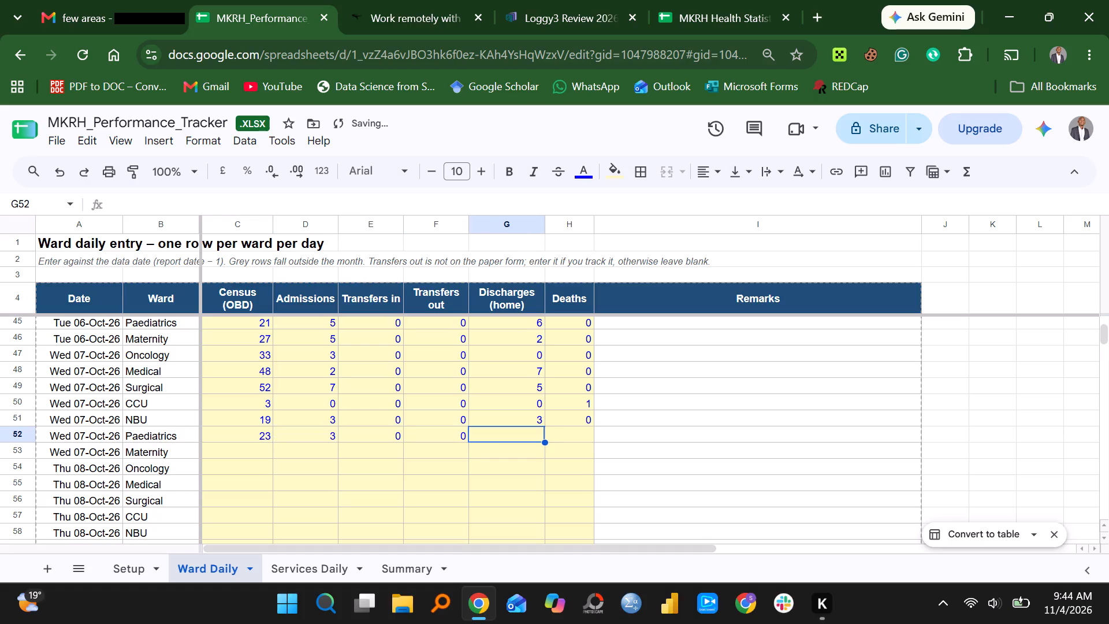
key("2")
key("Right")
key("0")
key("Down")
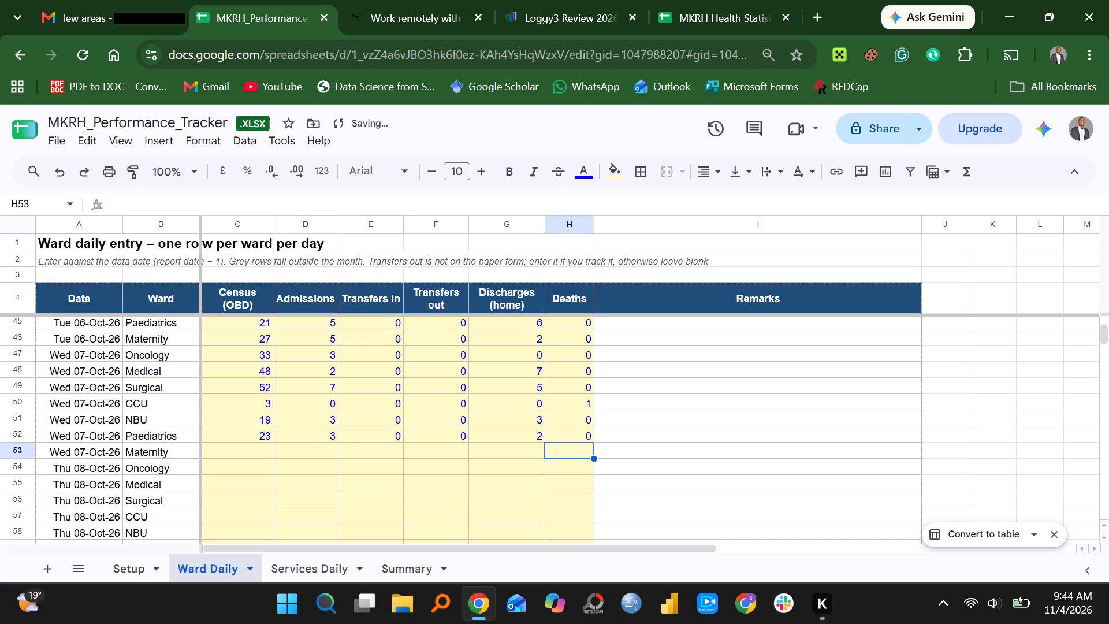
Fill the 07-Oct-26 Maternity row: census 31, admissions 2, transfers in and out 0, discharges 8, deaths 0.
key("Left")
key("Left")
key("Left")
key("Left")
key("Left")
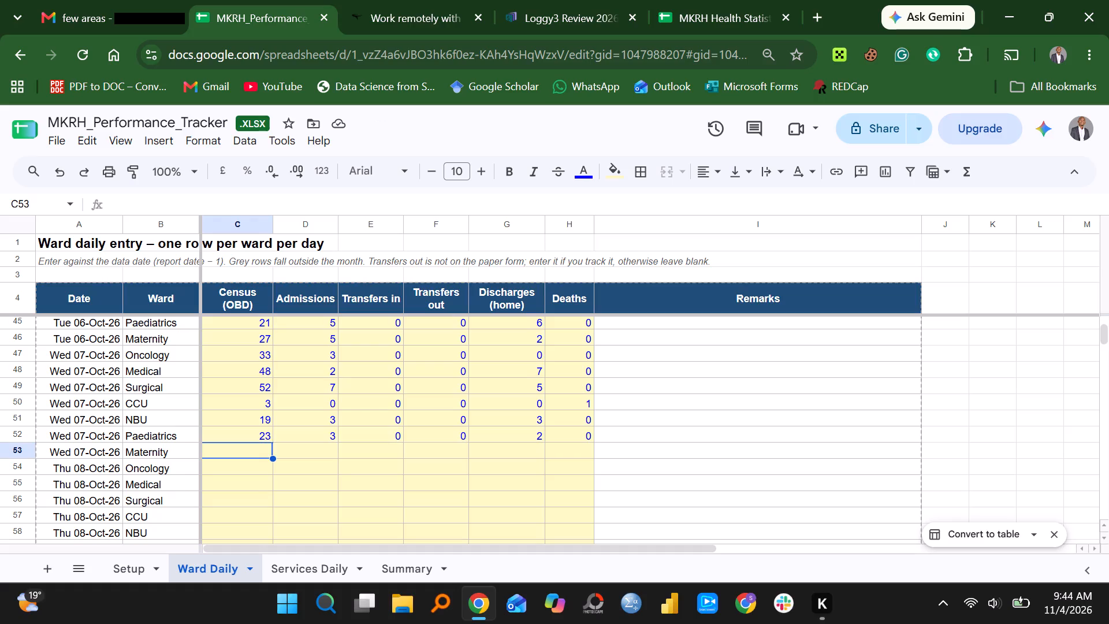
type("31")
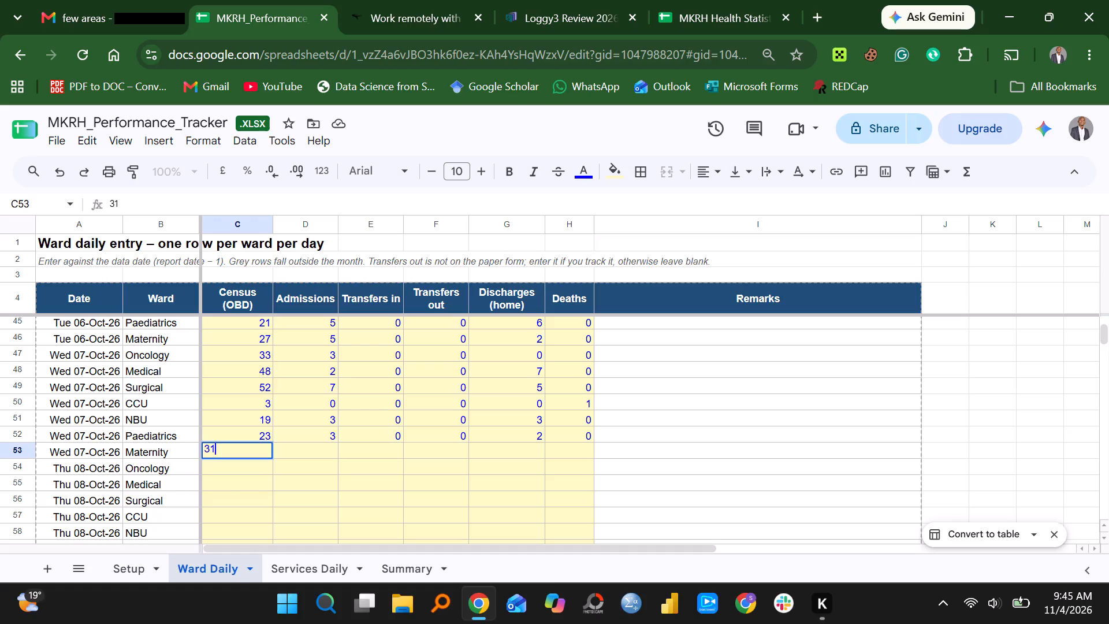
key("Right")
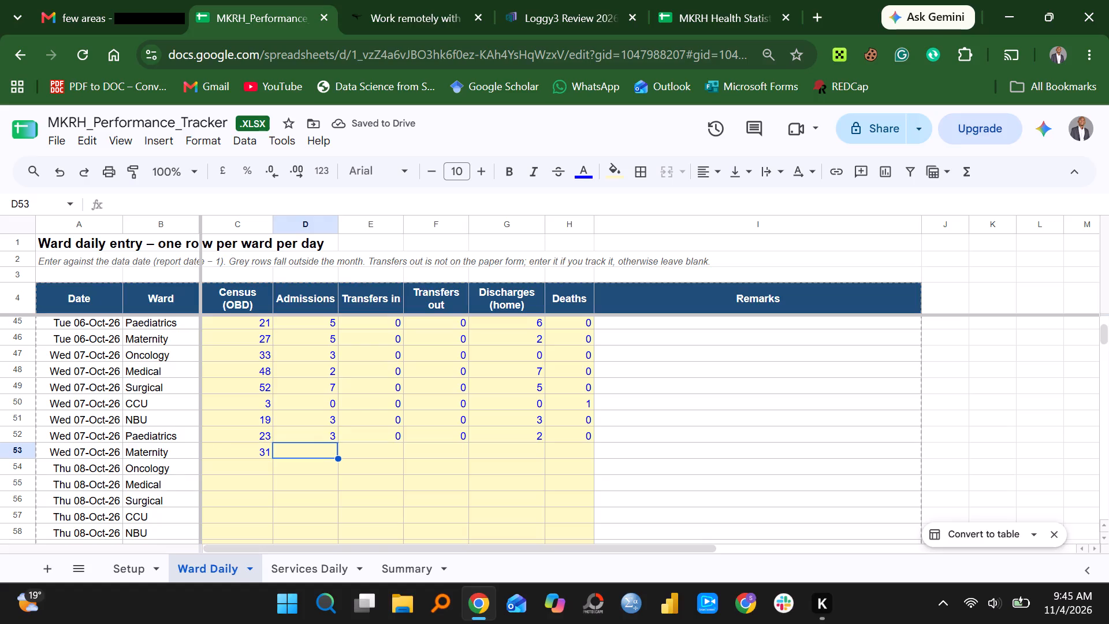
key("2")
key("Right")
key("0")
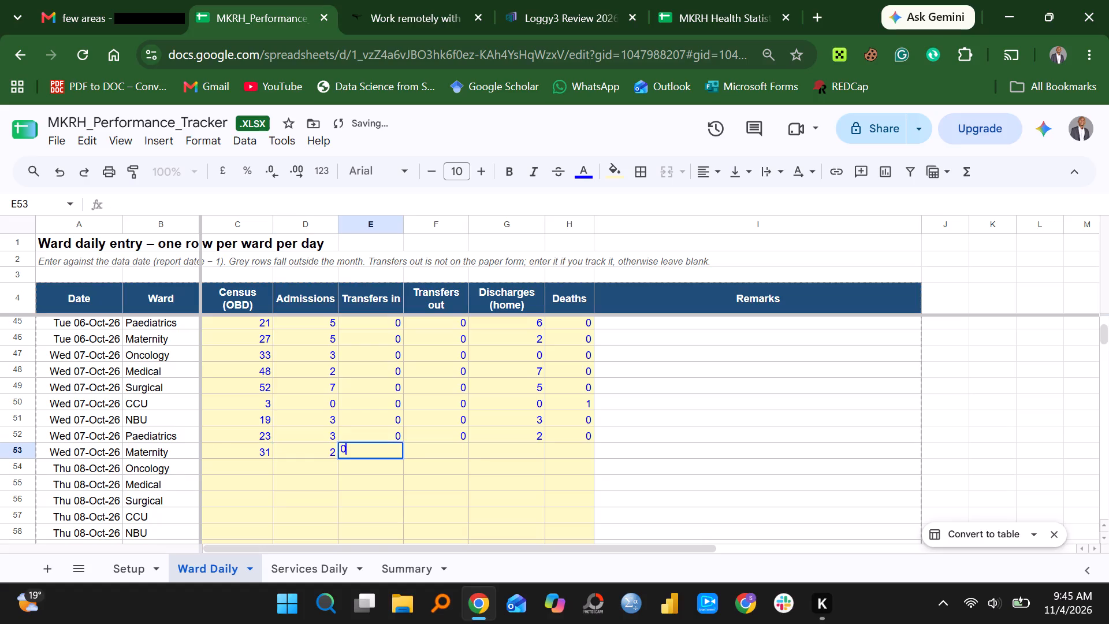
key("Right")
key("p")
key("BackSpace")
key("0")
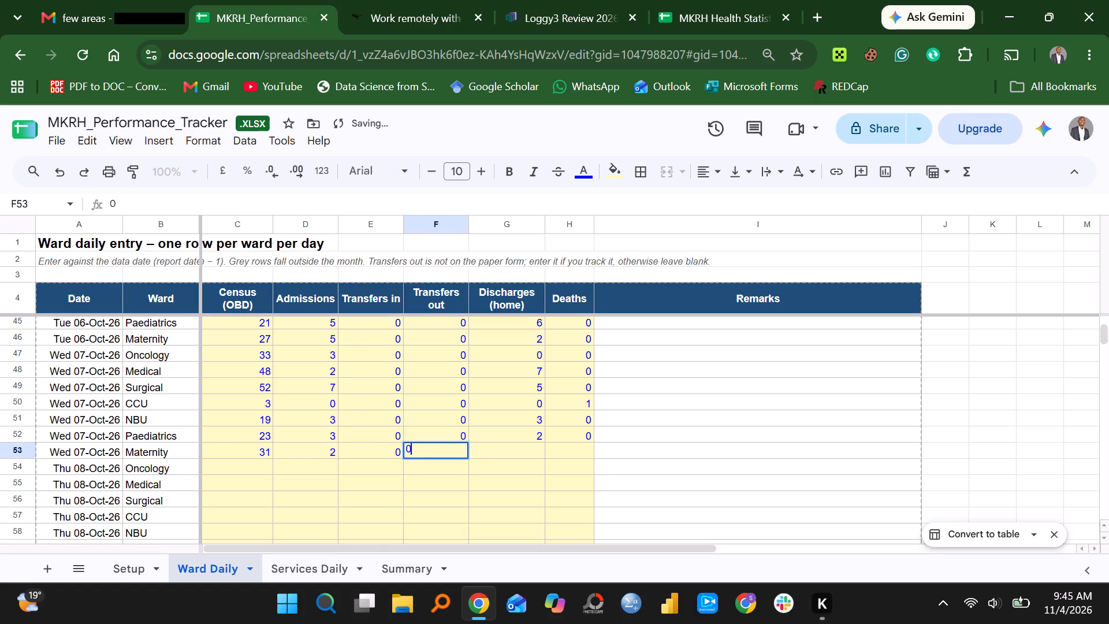
key("Right")
key("8")
key("Right")
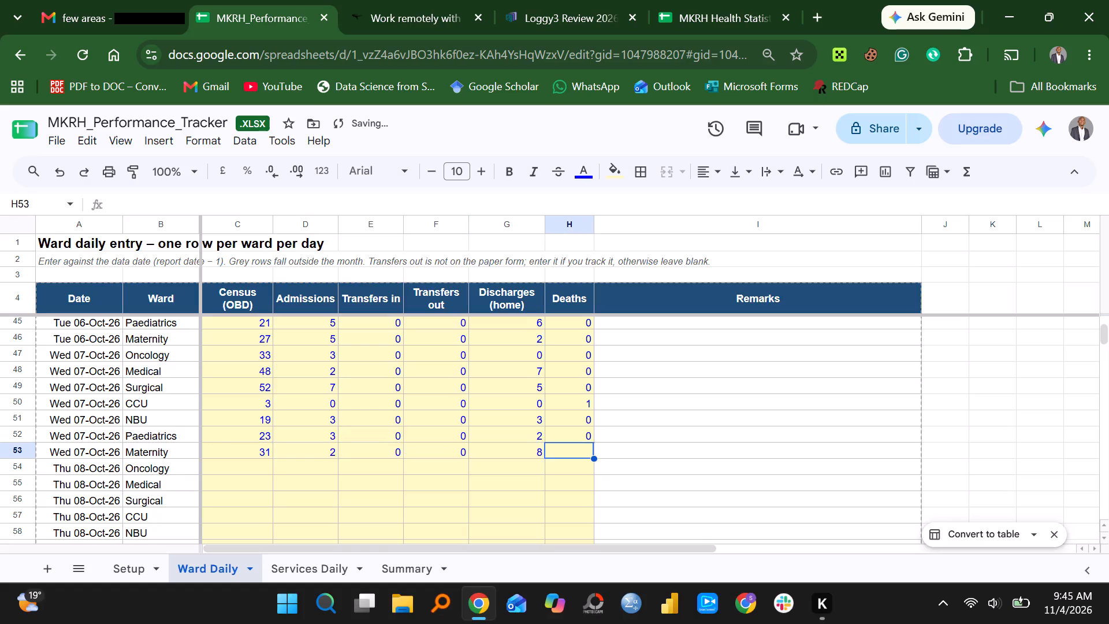
key("0")
key("Down")
key("Left")
key("Left")
key("Left")
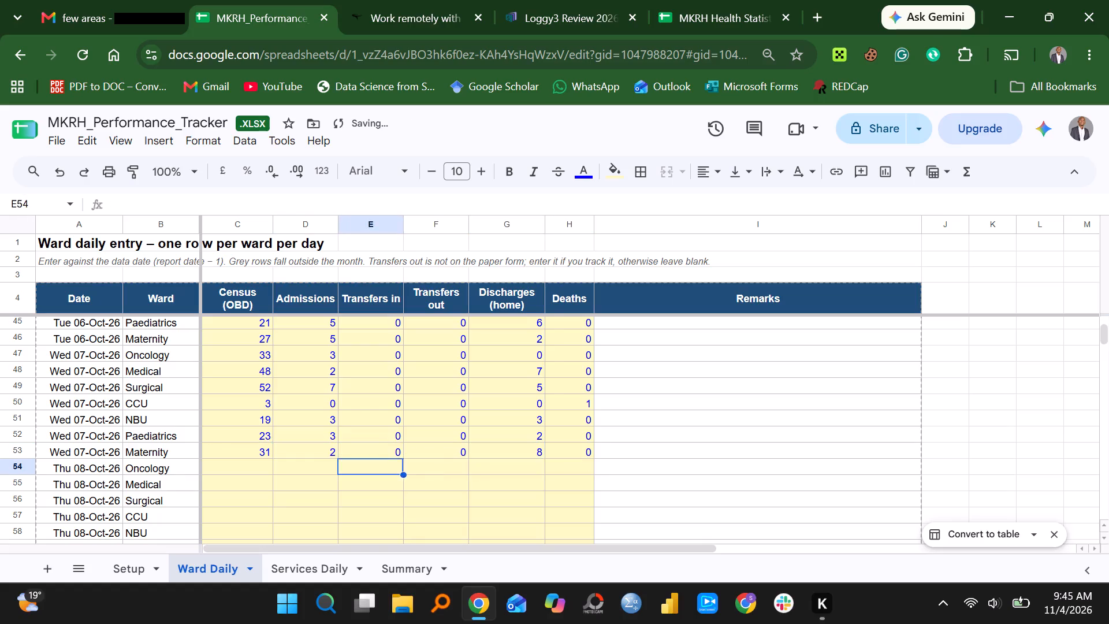
key("Left")
key("Left")
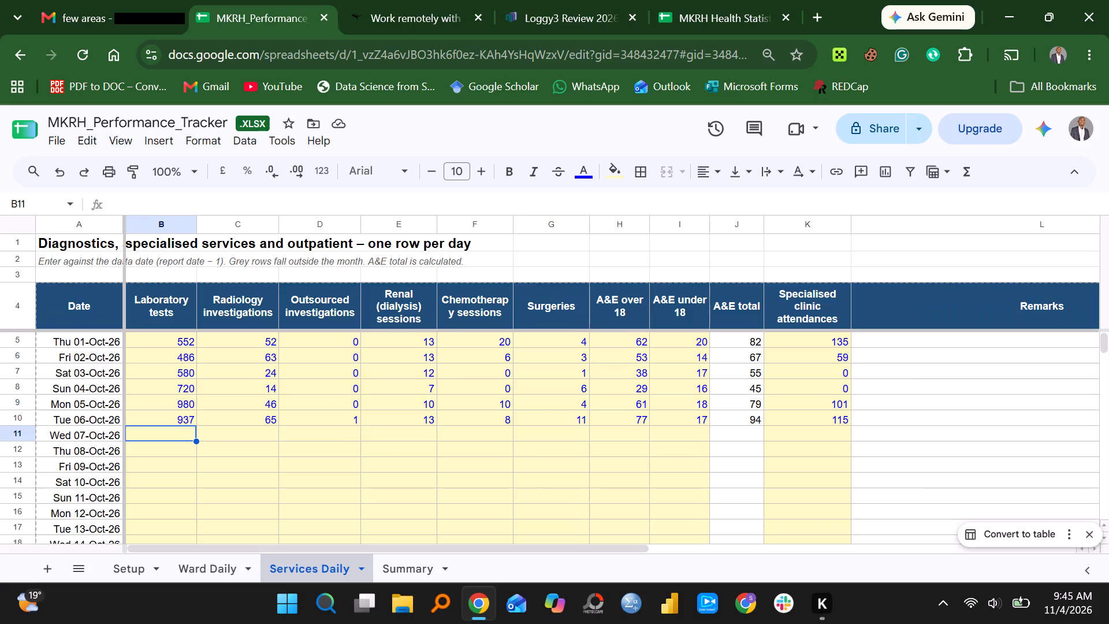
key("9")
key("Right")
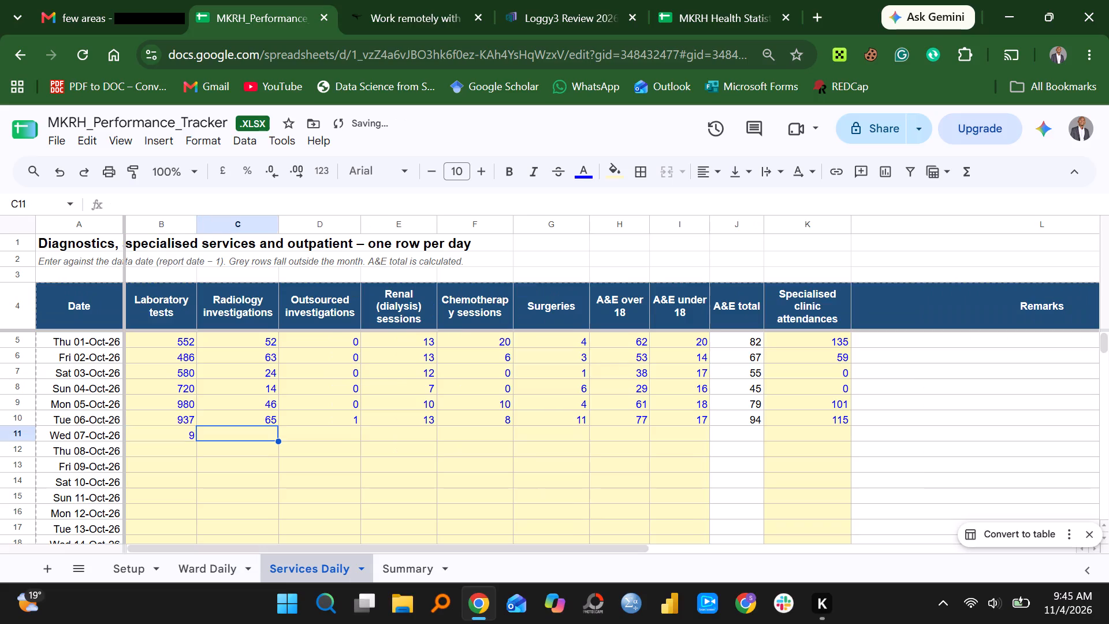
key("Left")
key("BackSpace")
In the 07-Oct-26 row of Services Daily, enter surgeries 9, A&E over 18 44, A&E under 18 14 and specialised clinic attendances 36.
key("Right")
key("Right")
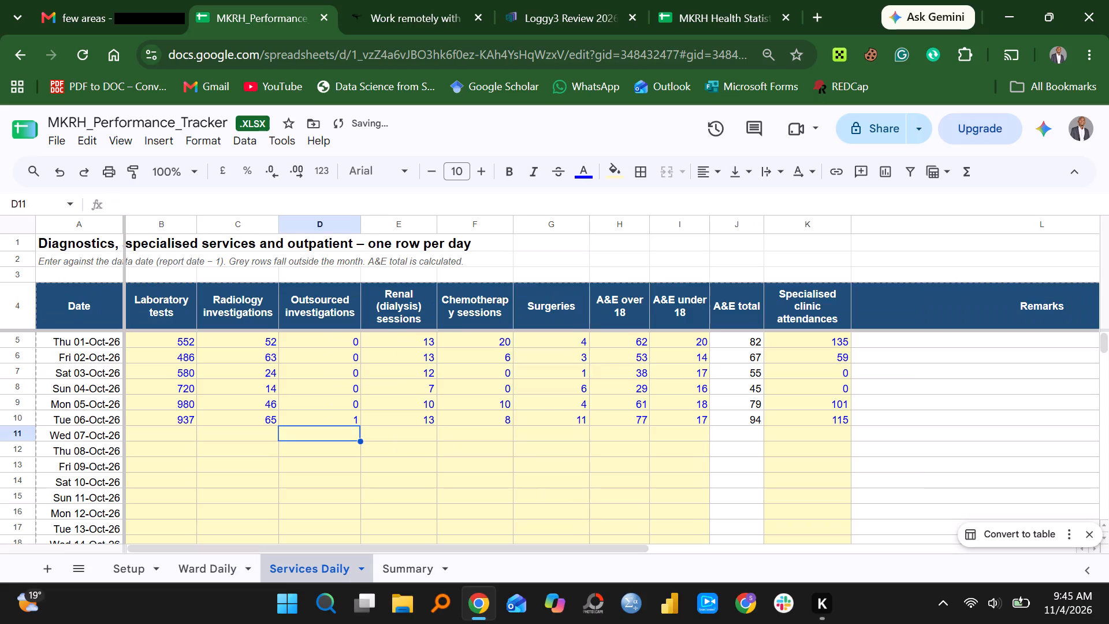
key("Right")
key("Right")
key("Right")
key("9")
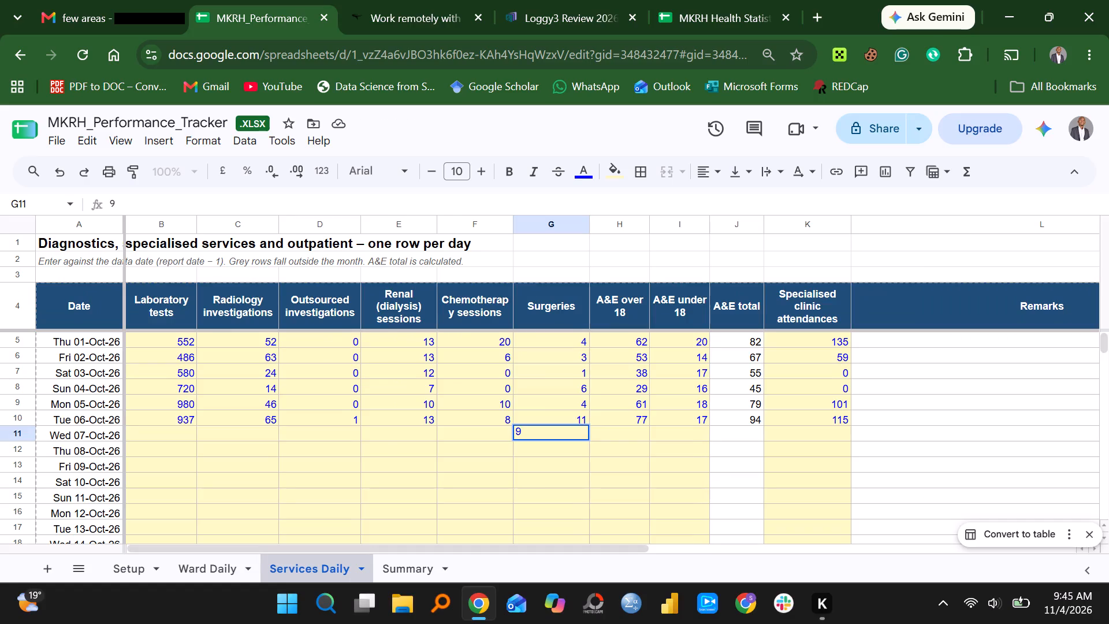
key("Right")
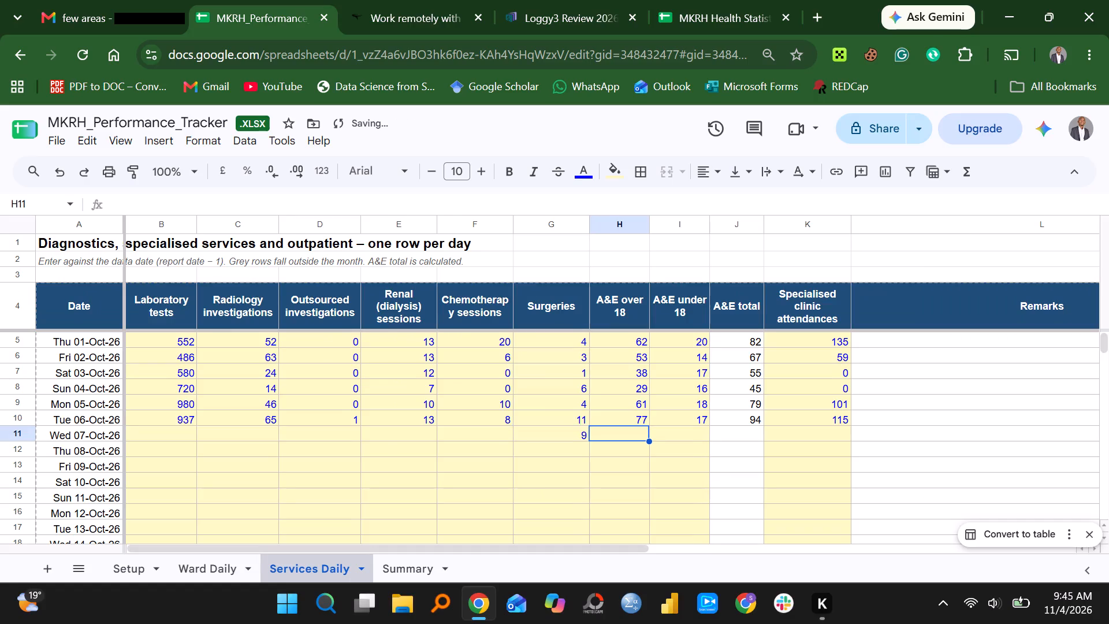
type("44")
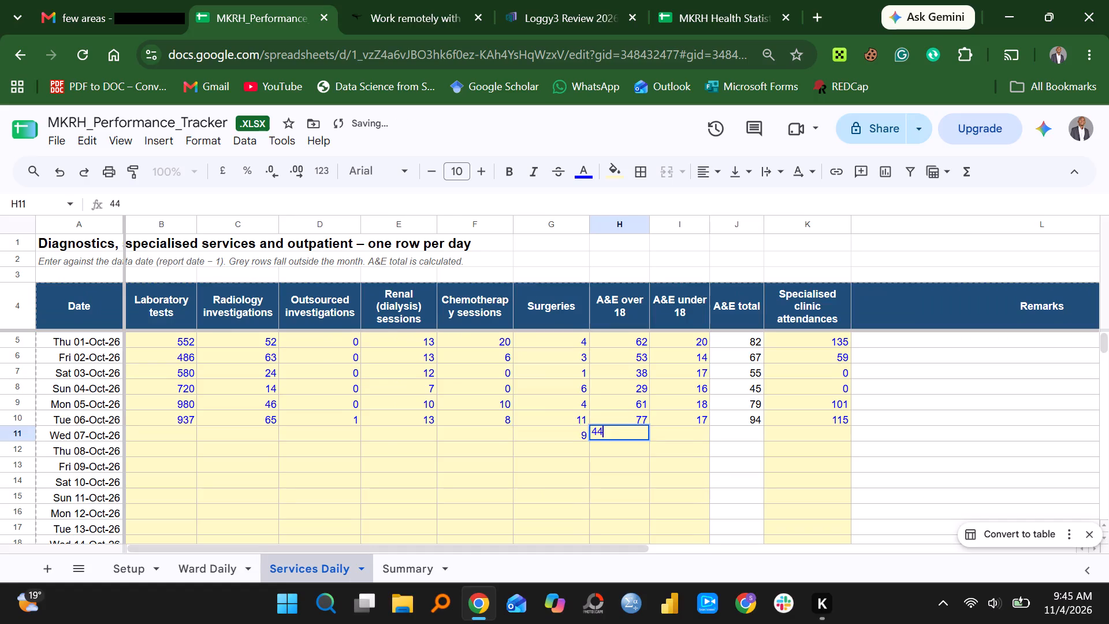
key("Right")
type("14")
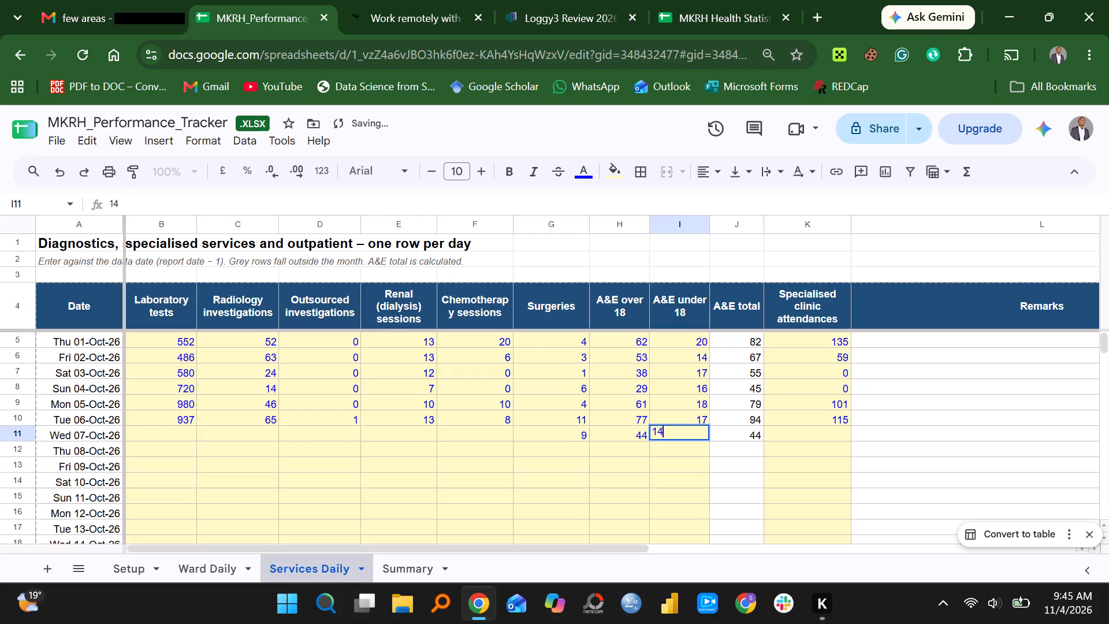
key("Right")
key("Right")
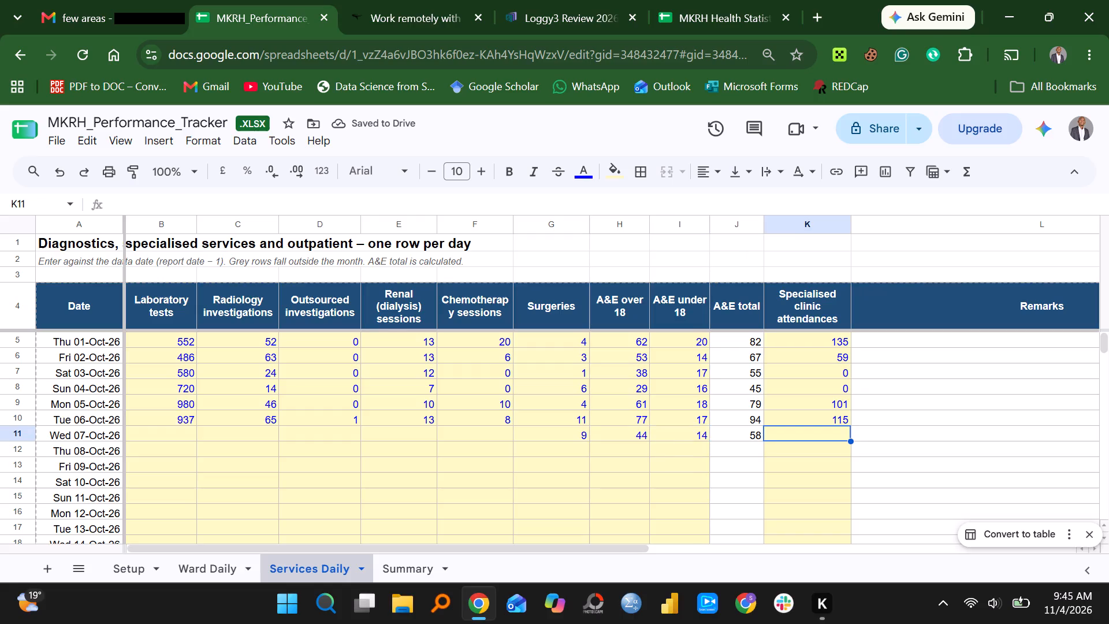
type("36")
Complete the 07-Oct-26 services row: laboratory tests 780, radiology 48, outsourced investigations 1, renal sessions 14, chemotherapy sessions 7.
key("Left")
key("Left")
key("Left")
key("Left")
key("Left")
key("Left")
key("Left")
key("Left")
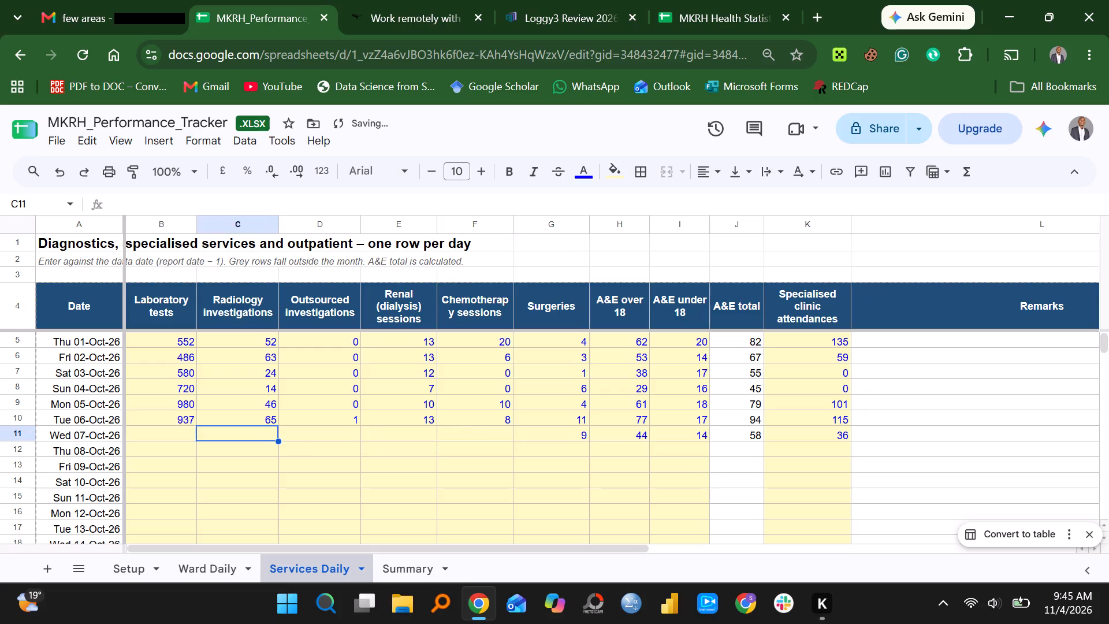
key("Left")
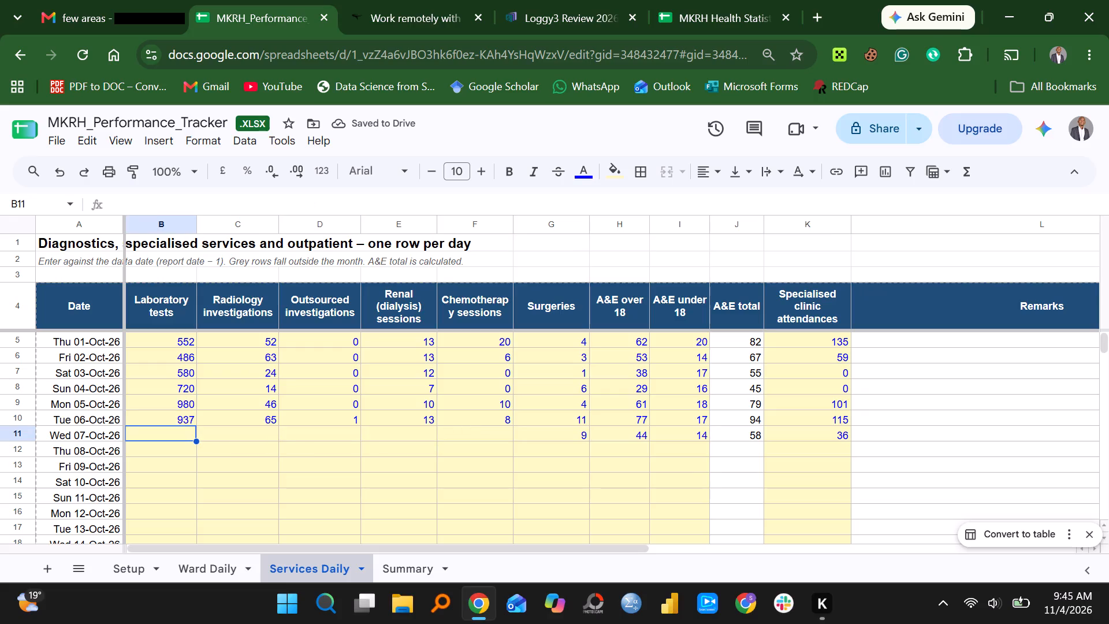
type("780")
key("Right")
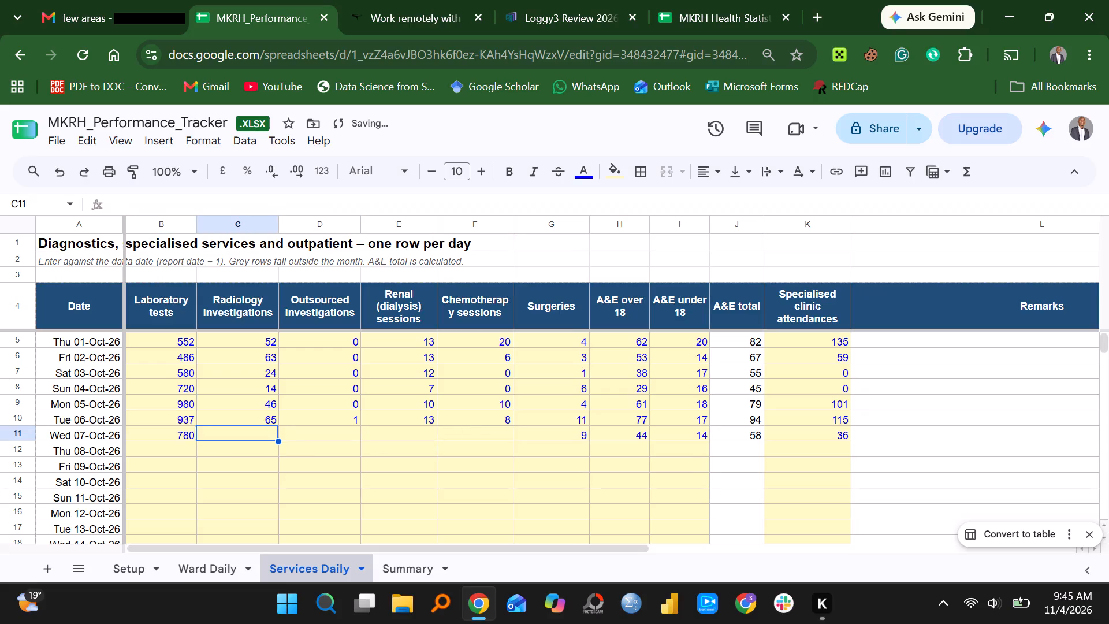
key("4")
key("8")
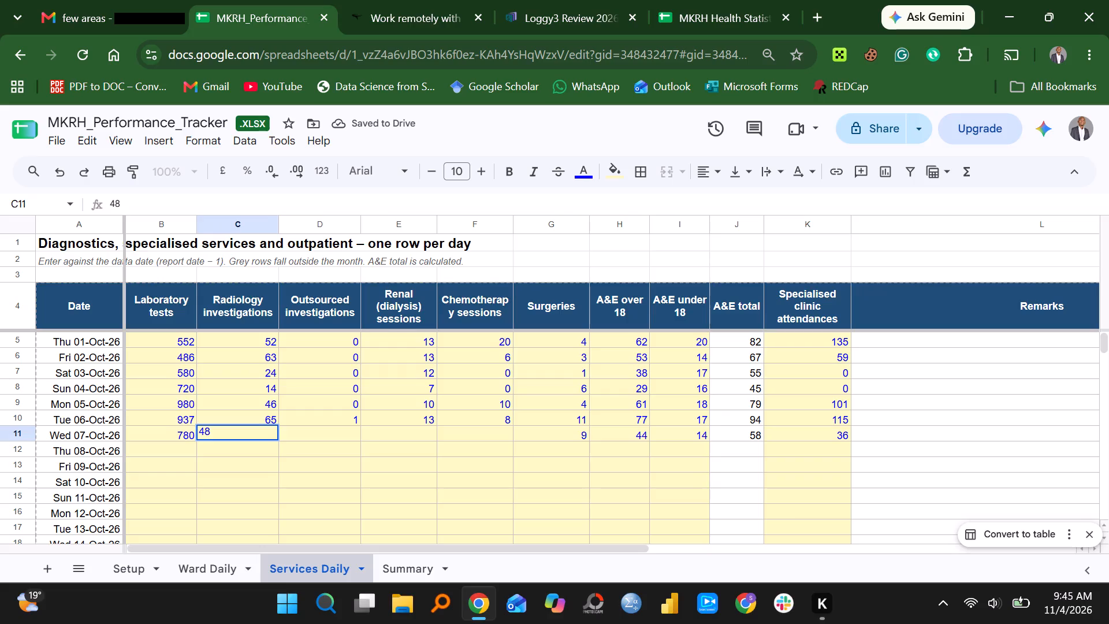
key("Right")
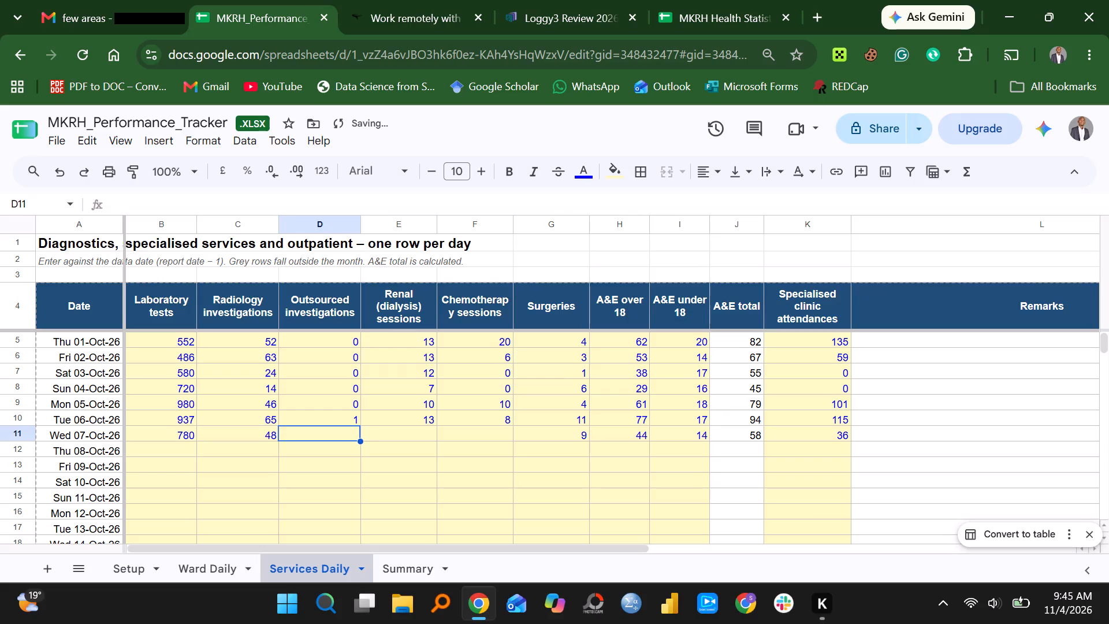
key("1")
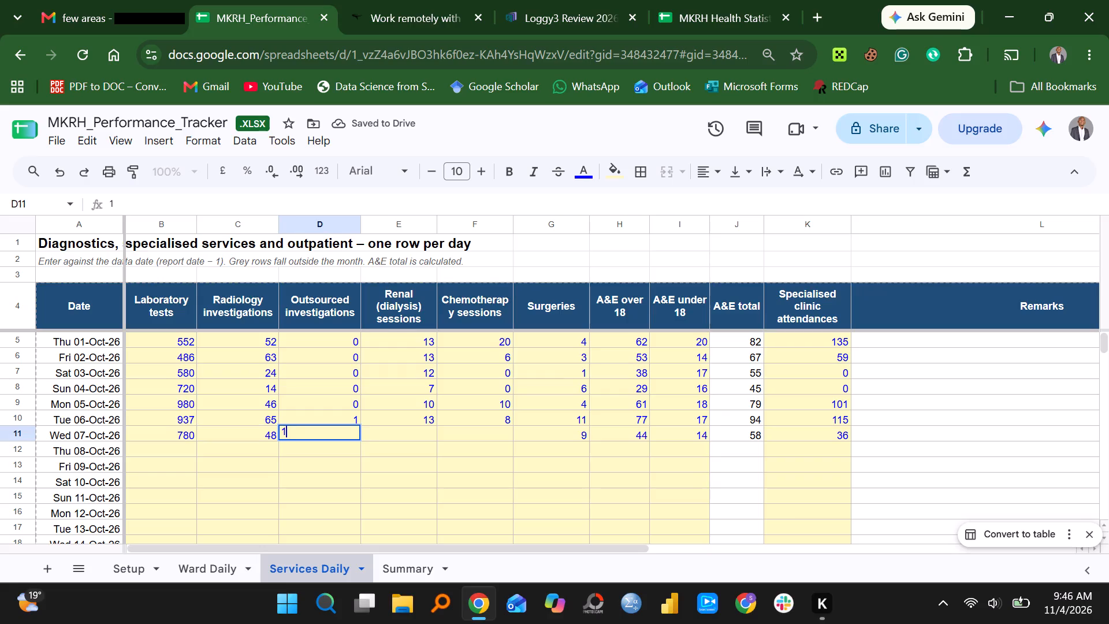
key("Right")
type("14")
key("Right")
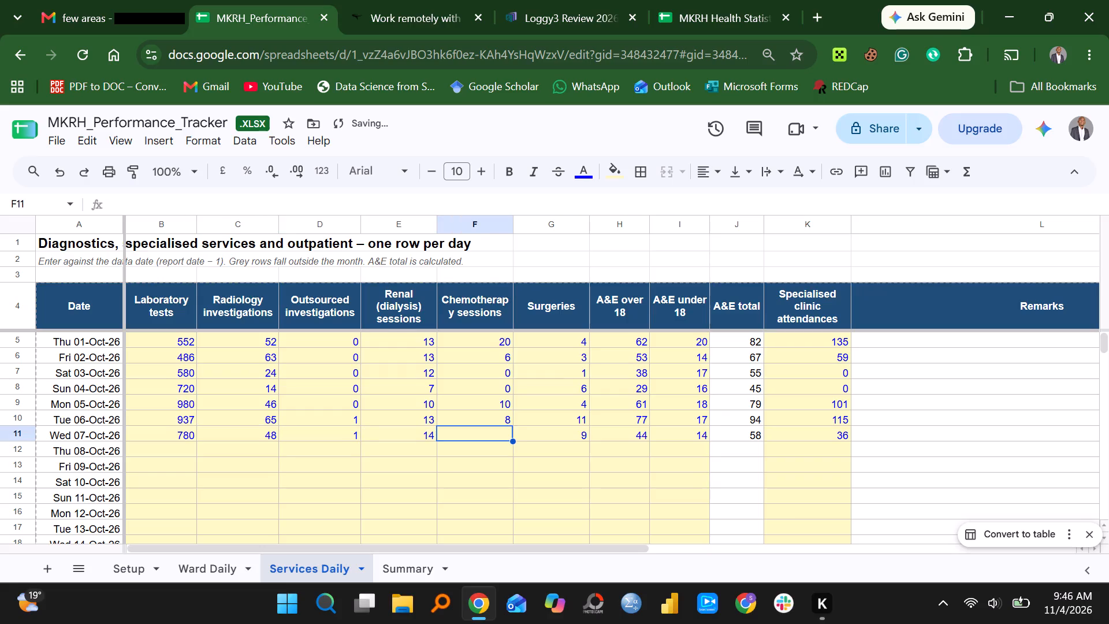
key("7")
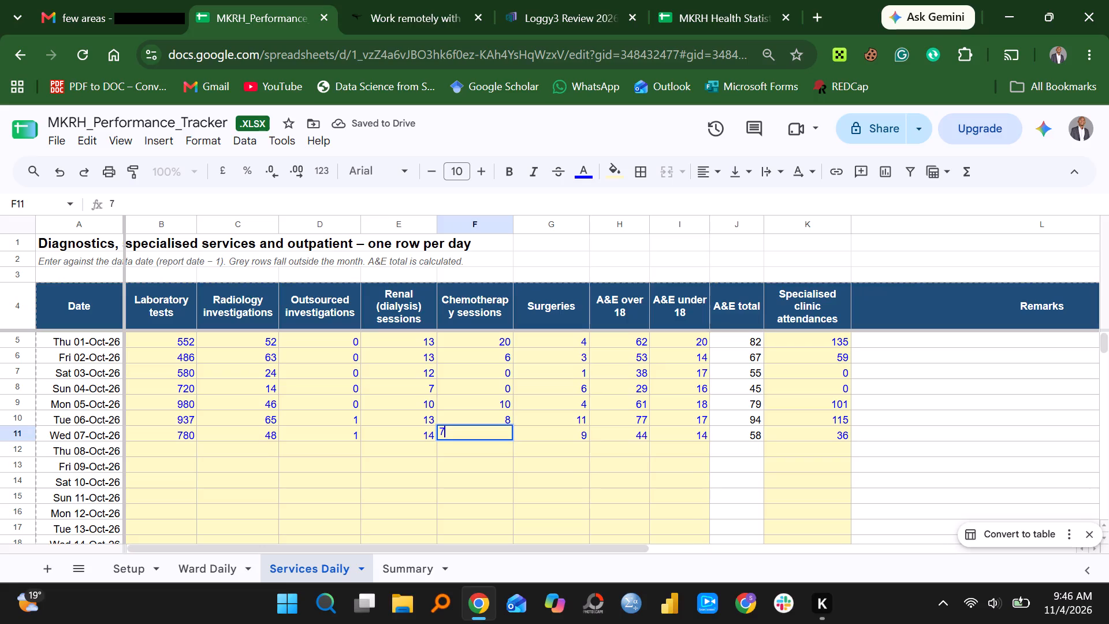
key("Down")
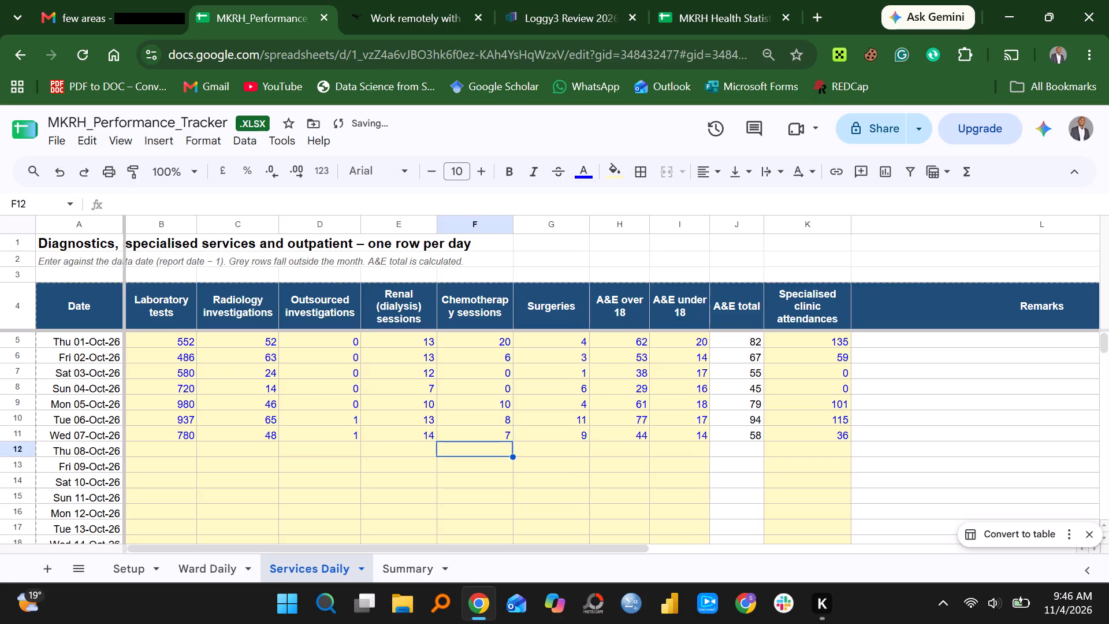
Open the Summary sheet of the performance tracker.
left_click(415, 566)
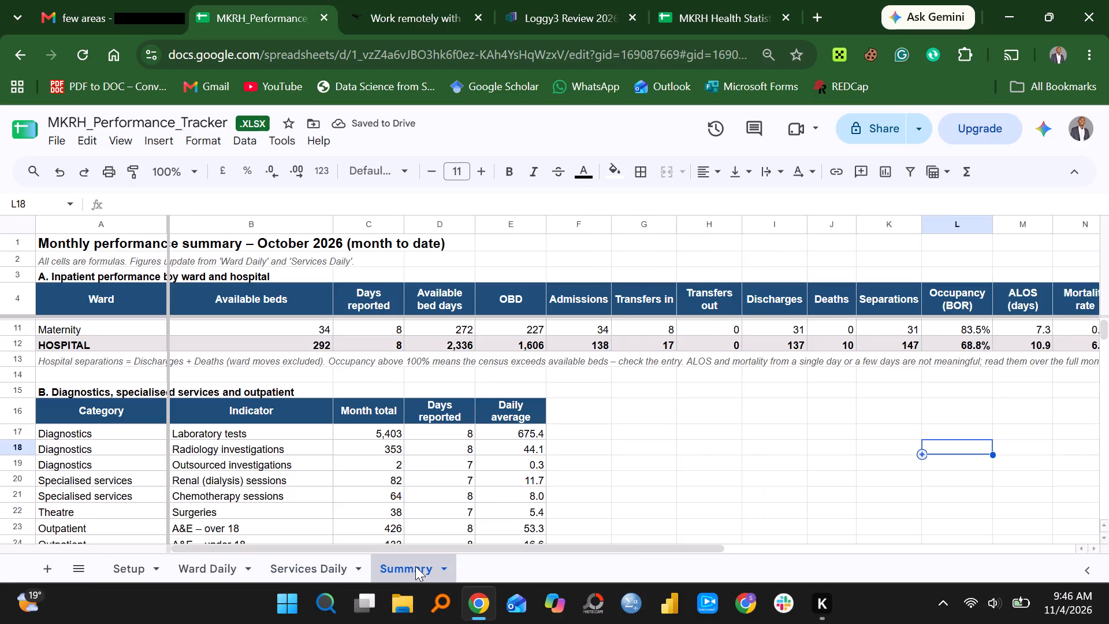
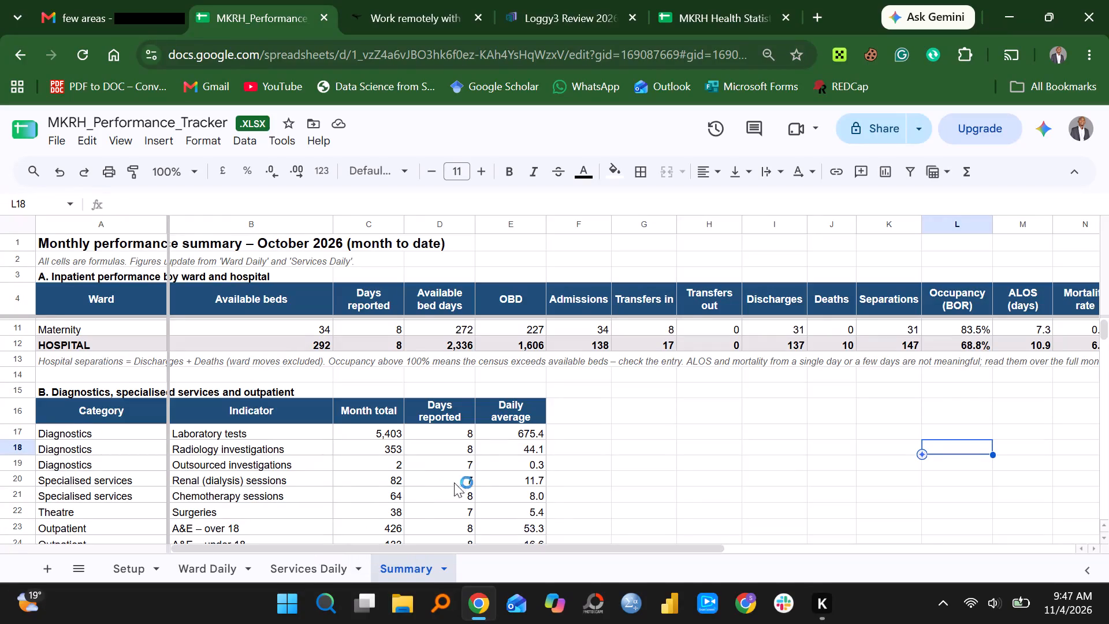
In Ward Daily, fill the 08-Oct-26 Oncology row: census 31, admissions 3, transfers in and out 0, discharges 3, deaths 0.
left_click(214, 572)
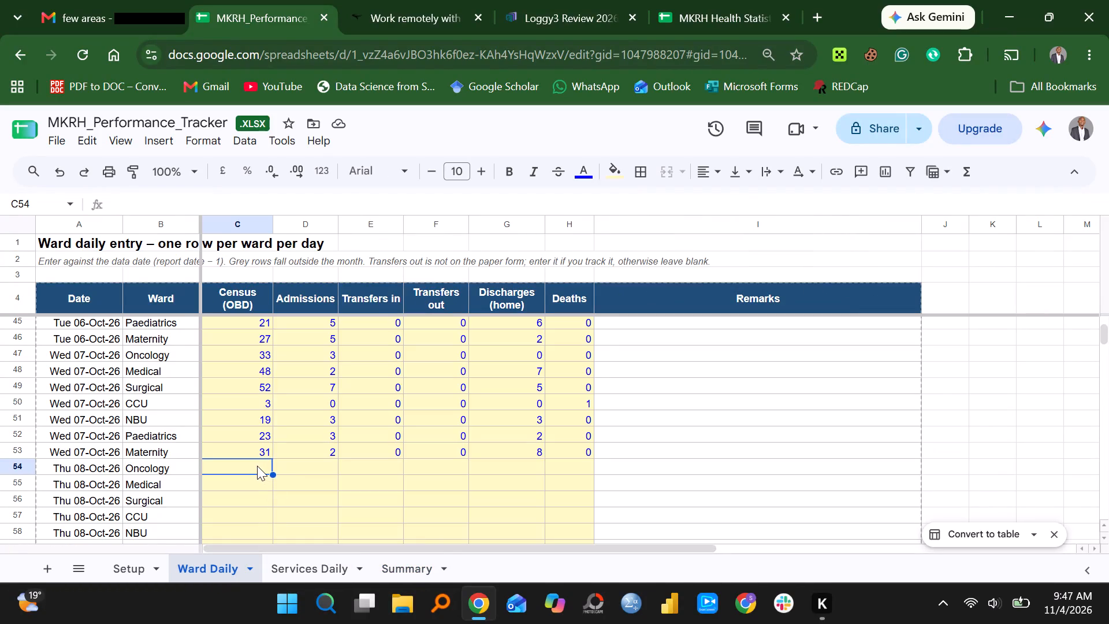
type("31")
key("Right")
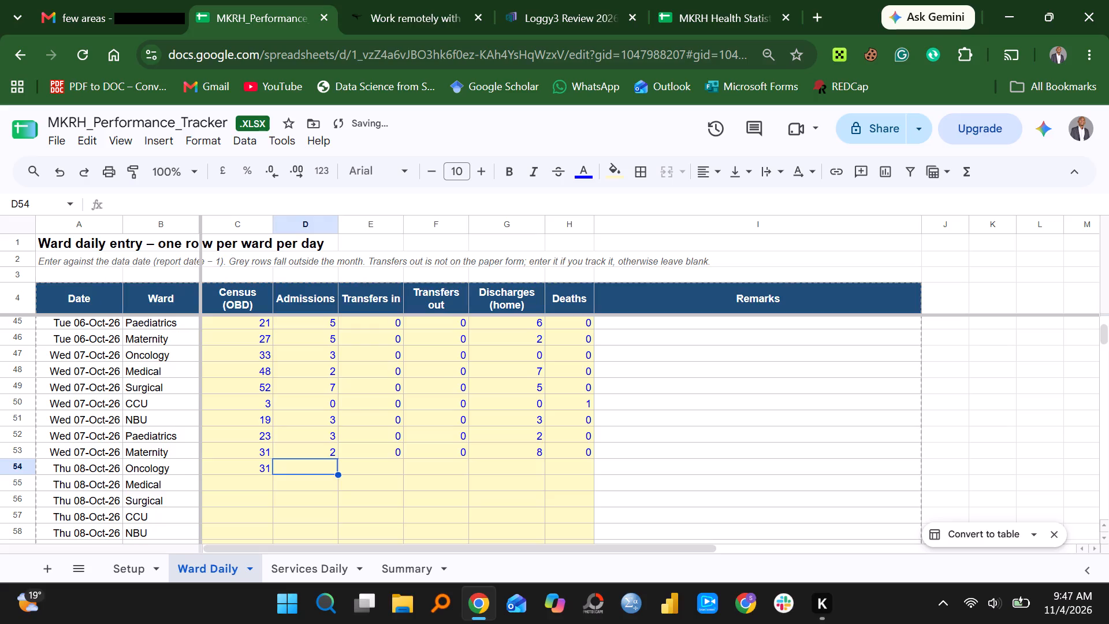
key("3")
key("Right")
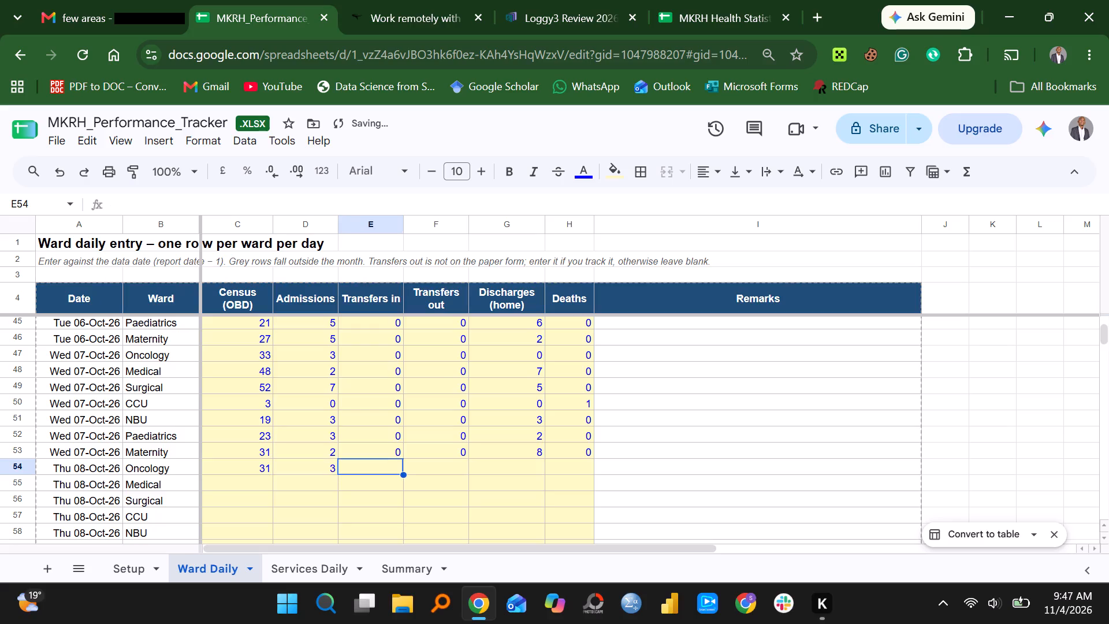
key("2")
key("BackSpace")
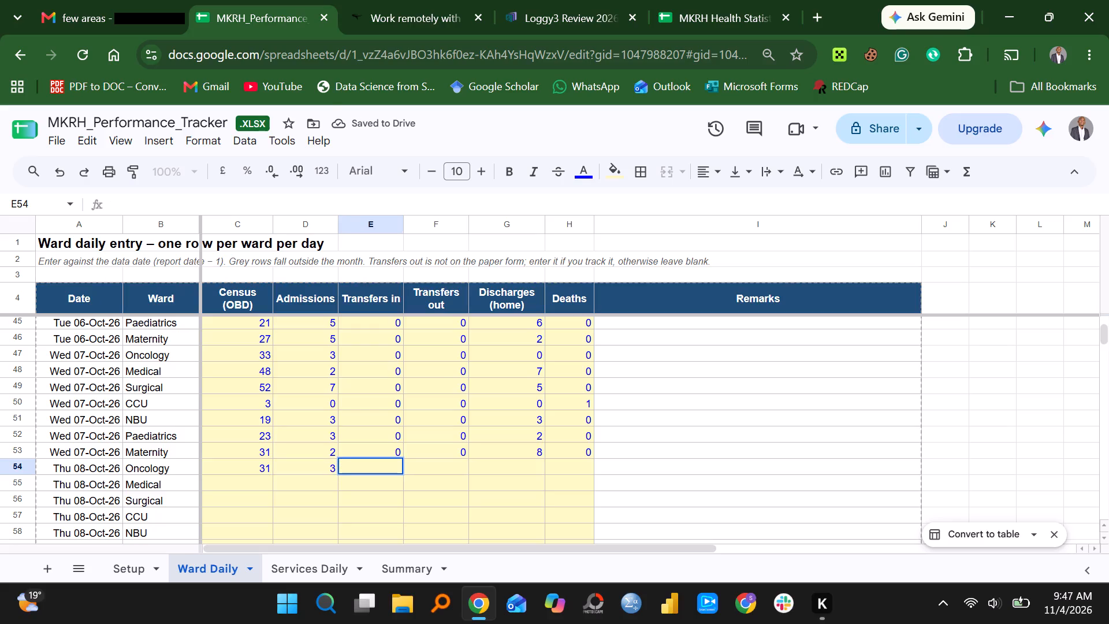
key("0")
key("Right")
key("0")
key("Right")
key("3")
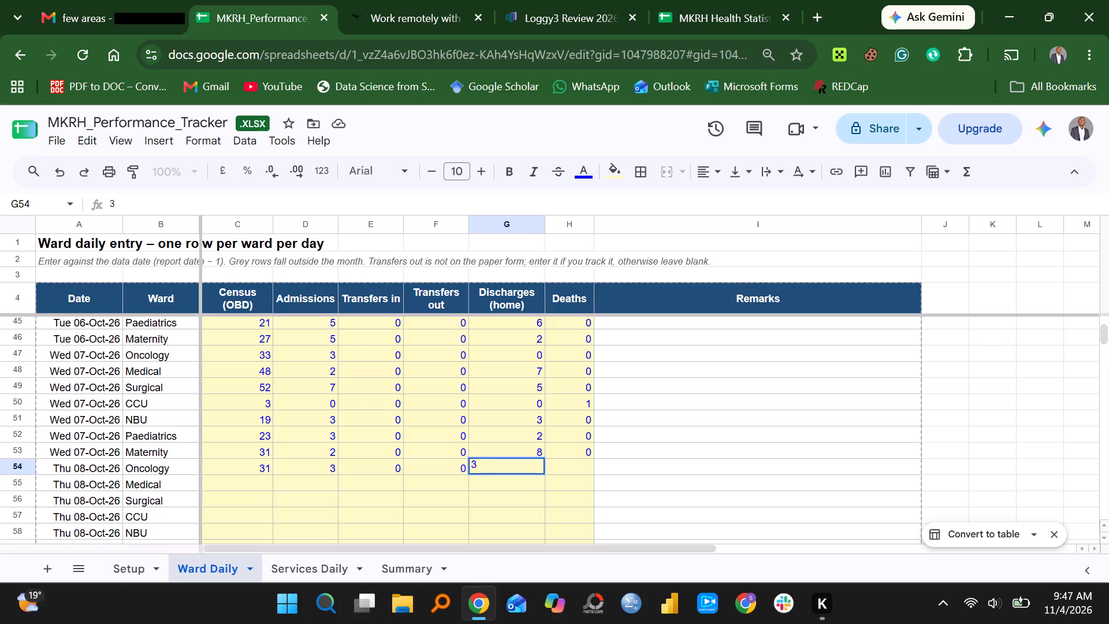
key("Right")
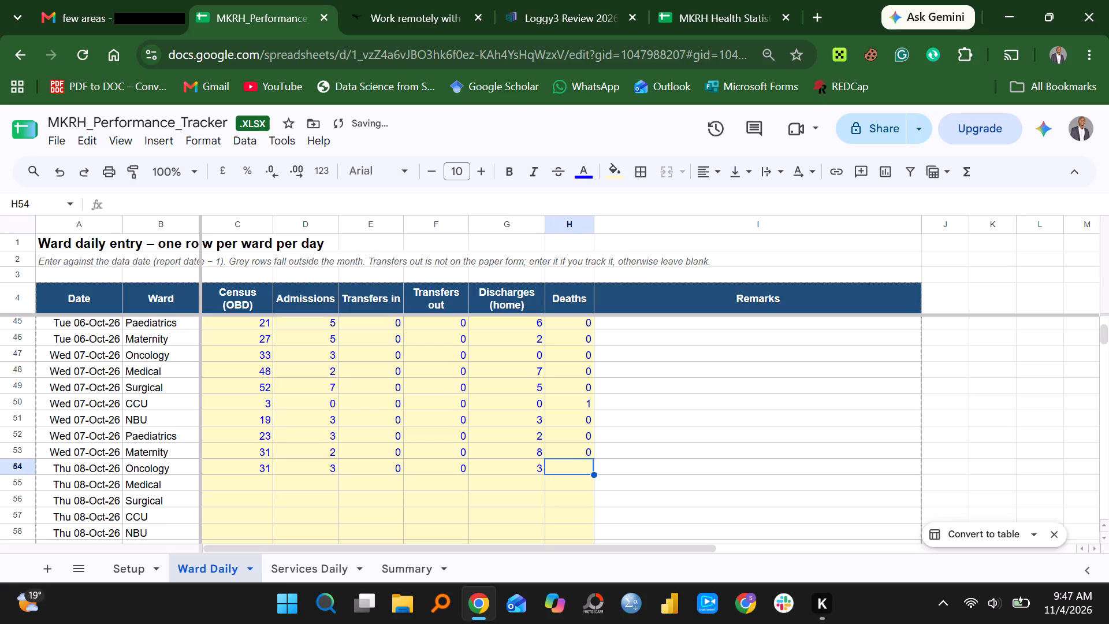
key("0")
key("Down")
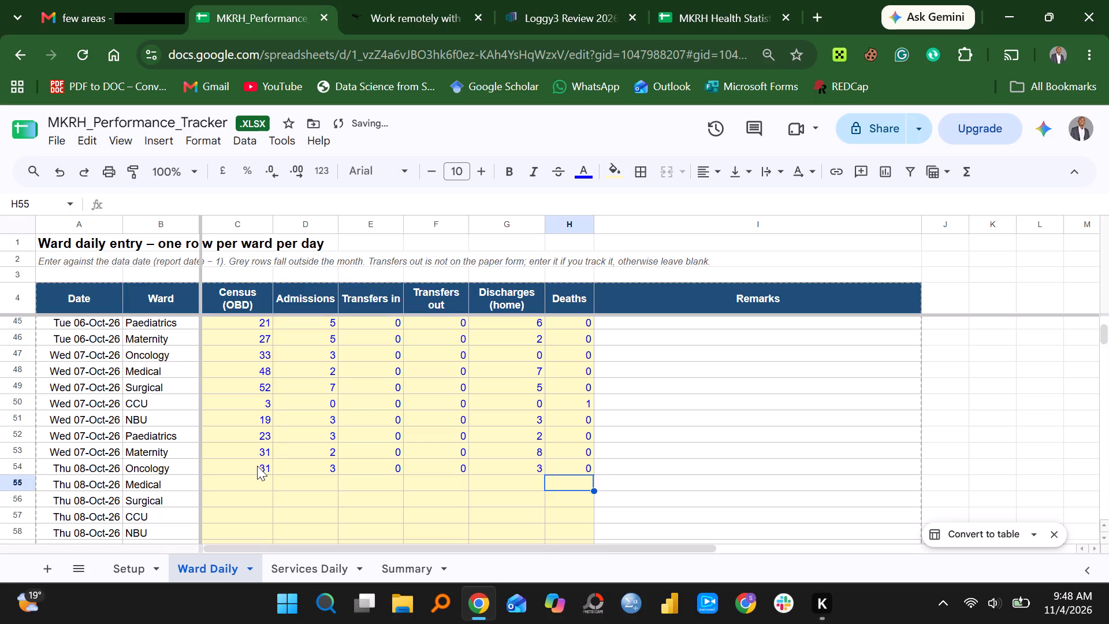
Fill the 08-Oct-26 Medical row: deaths 1, discharges 0, transfers out and in 0, admissions 3, census 50.
key("1")
key("Left")
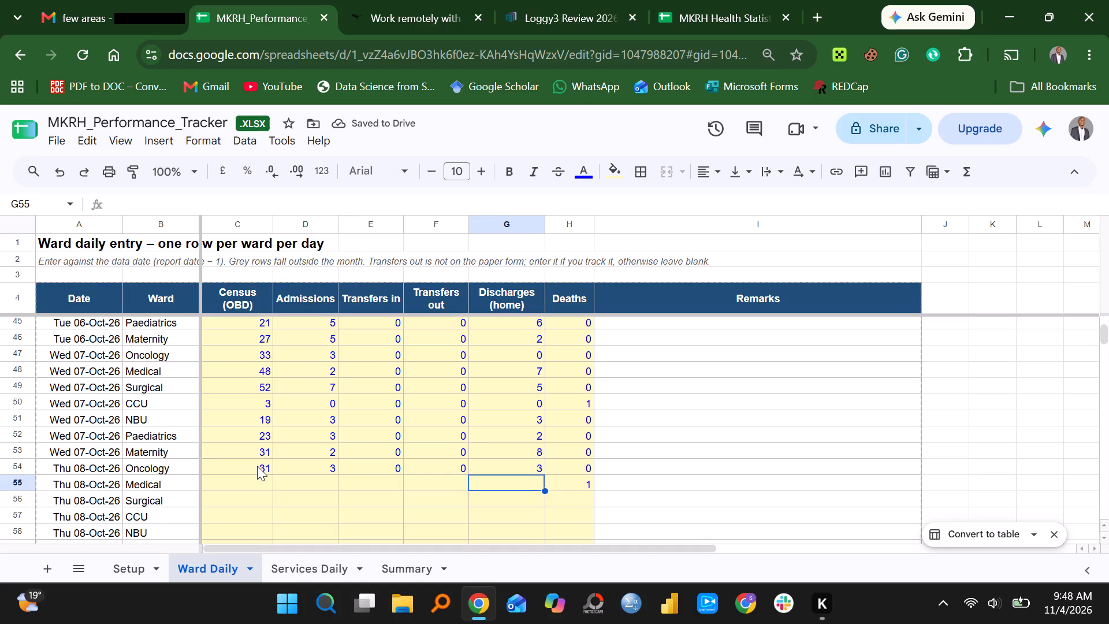
key("0")
key("Left")
key("0")
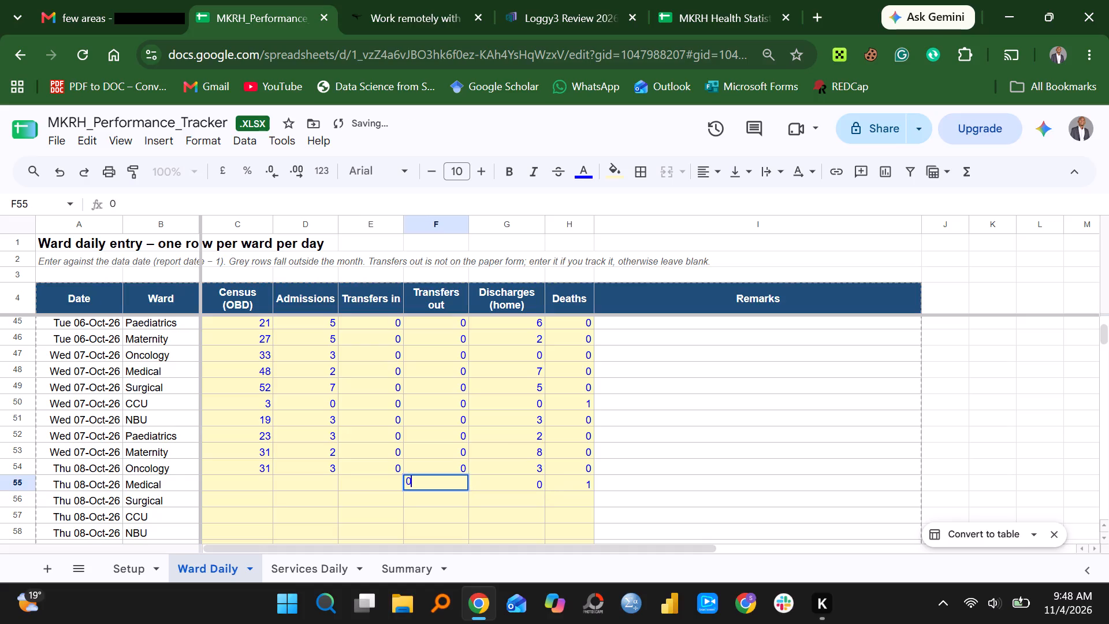
key("Left")
key("0")
key("Left")
key("3")
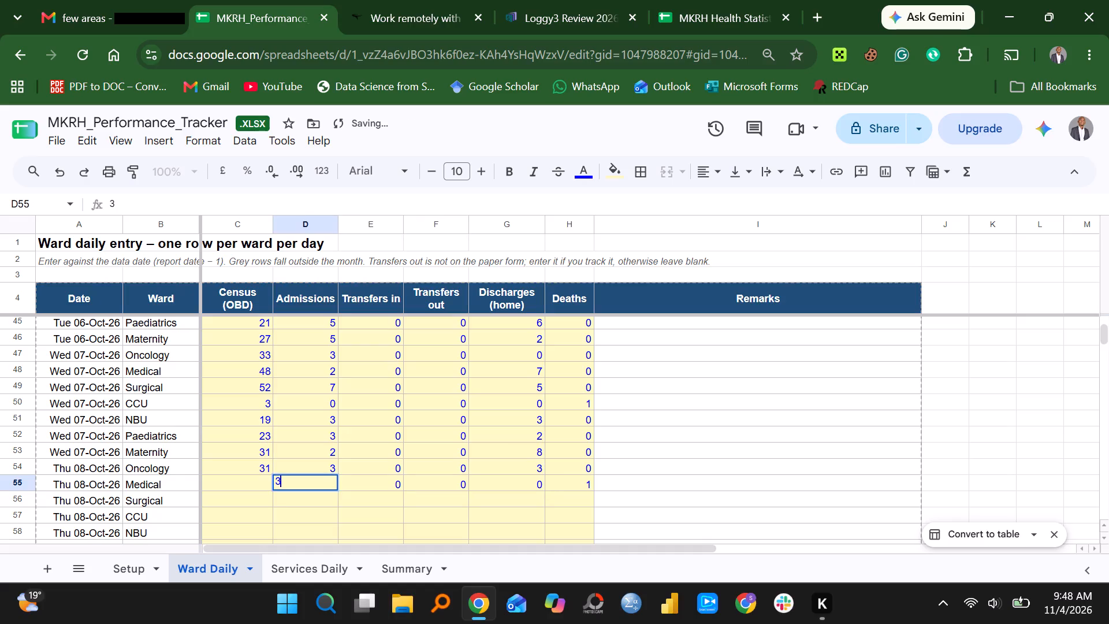
key("Left")
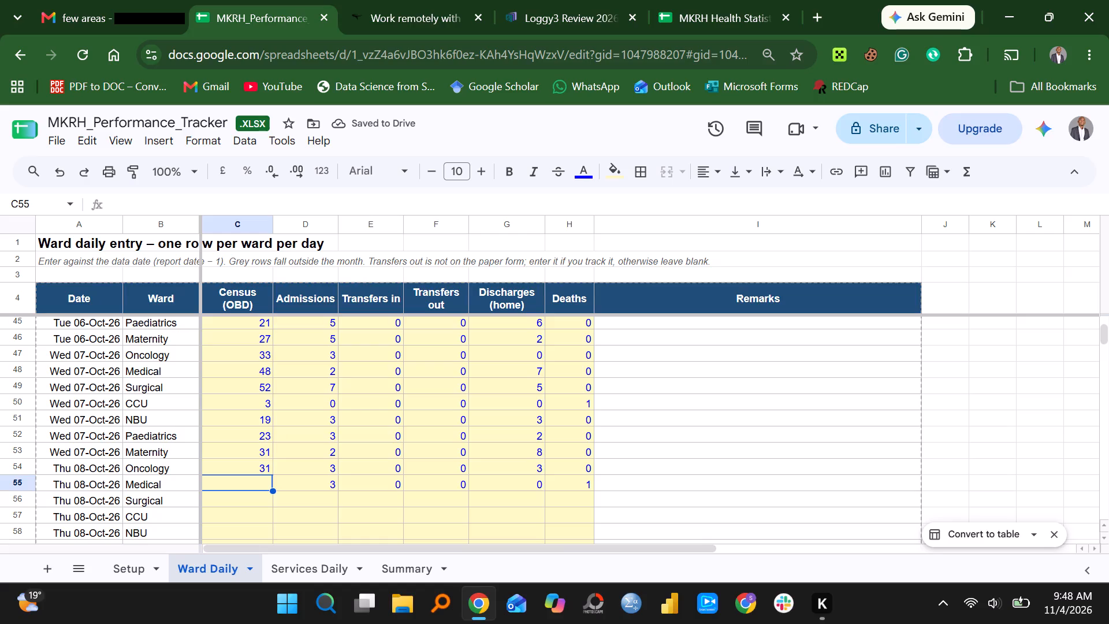
type("50")
key("Return")
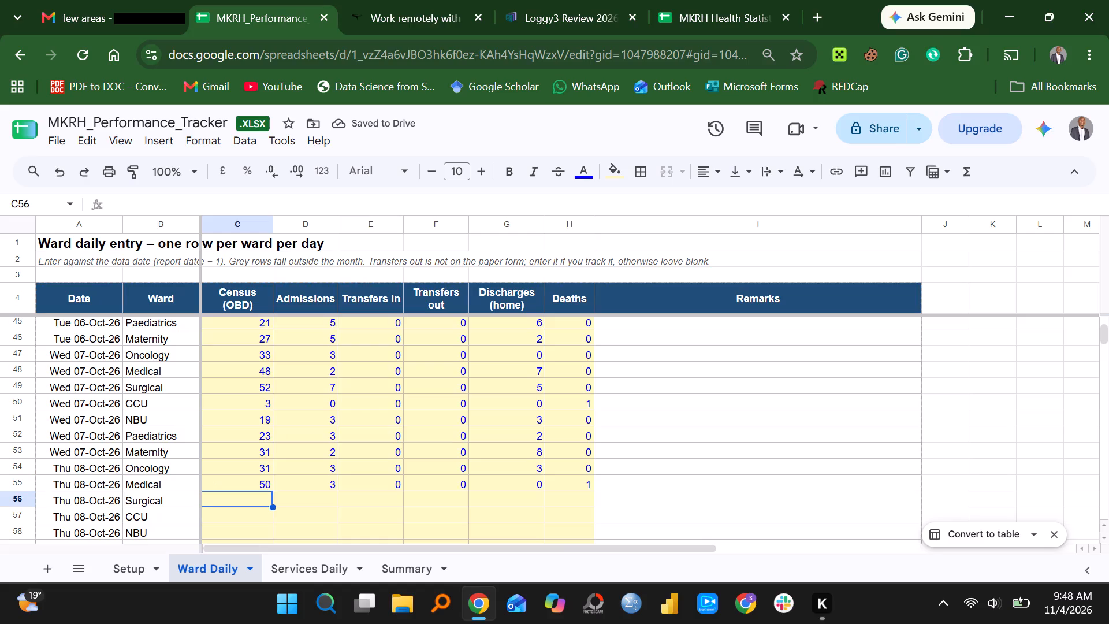
Fill the 08-Oct-26 Surgical row: census 50, admissions 2, transfers in and out 0, discharges 4, deaths 0.
type("50")
key("Right")
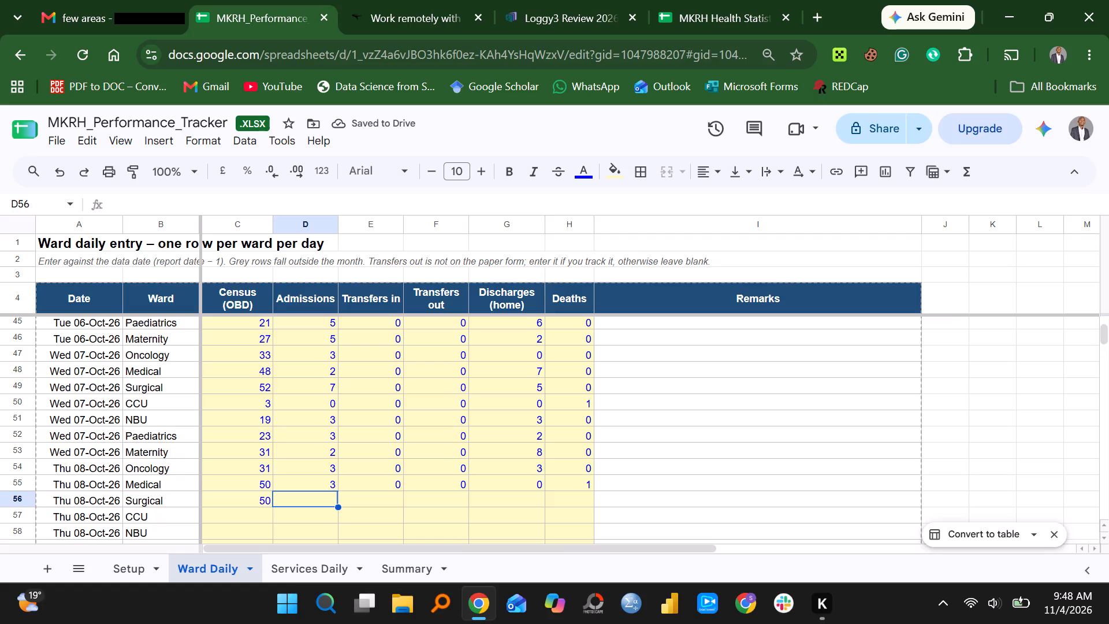
key("2")
key("Right")
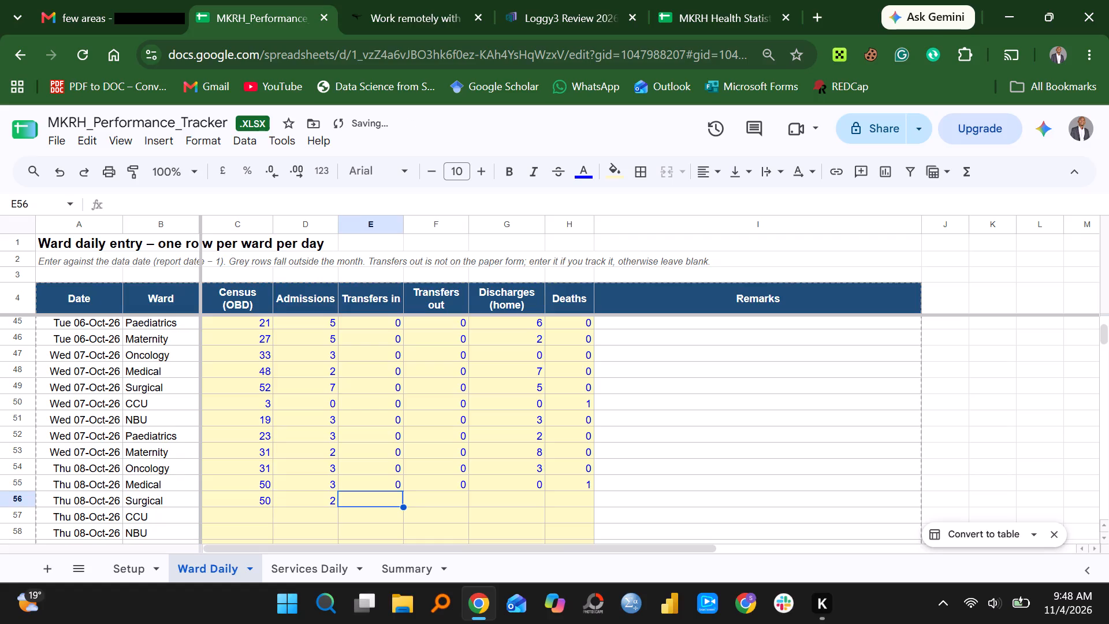
key("0")
key("Right")
key("0")
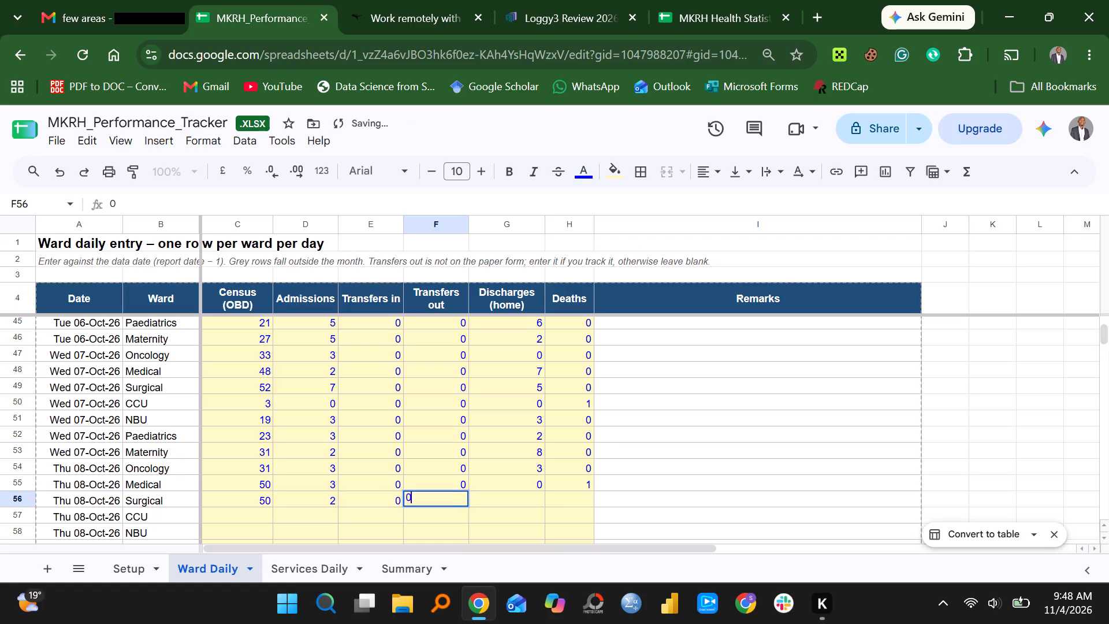
key("Right")
key("4")
key("Right")
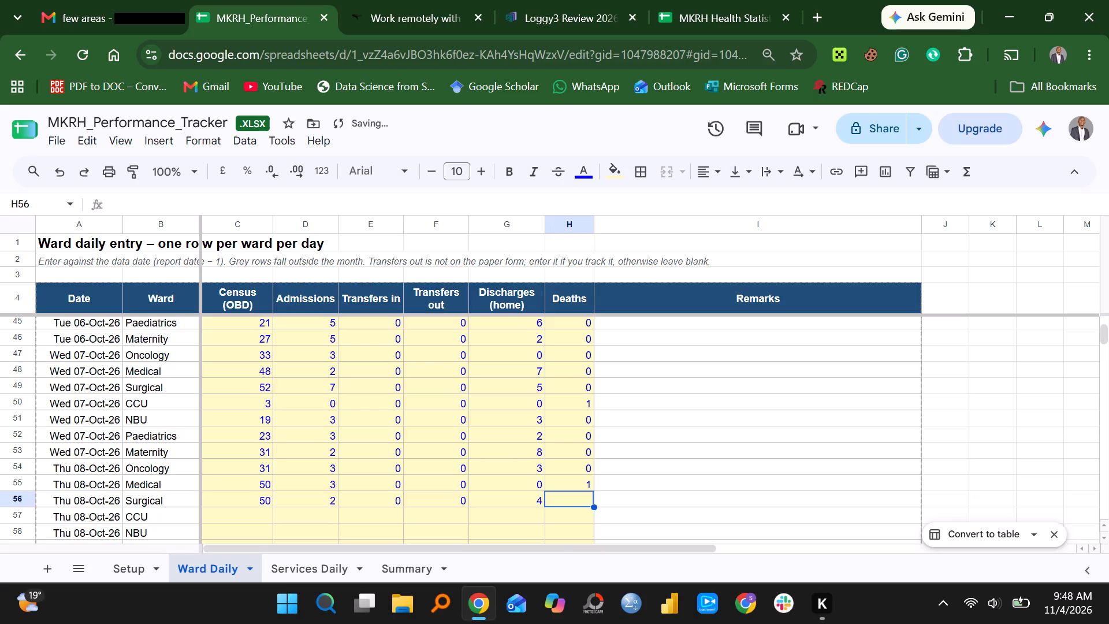
key("0")
key("Down")
Fill the 08-Oct-26 CCU row: census 4, admissions 1, transfers in and out 0, discharges 0, deaths 0.
key("Left")
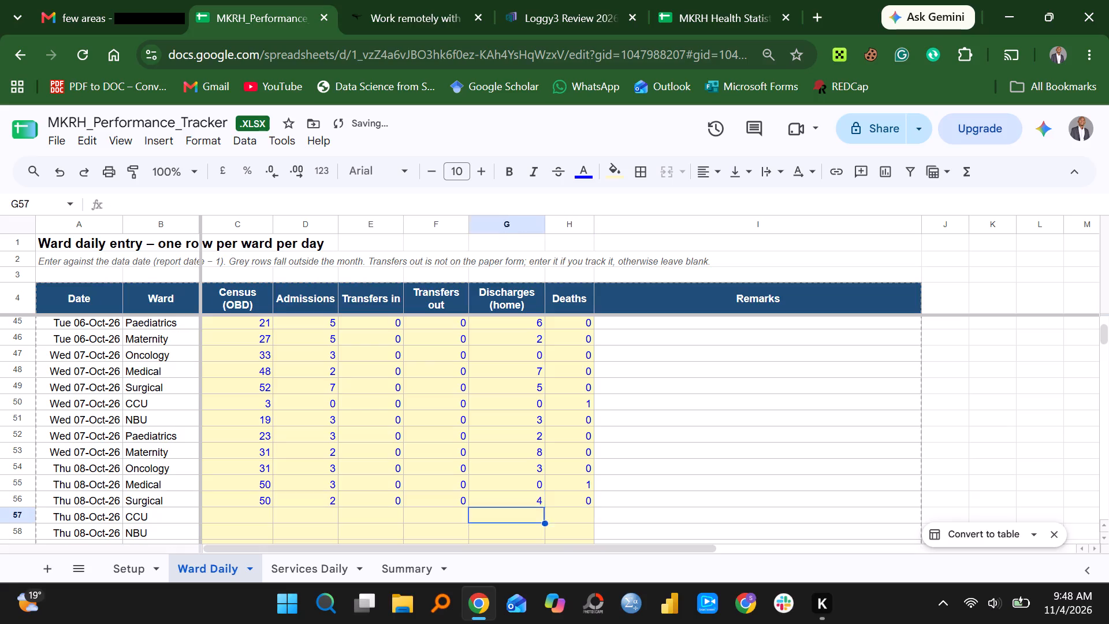
key("Left")
key("Left")
key("Left")
key("Left")
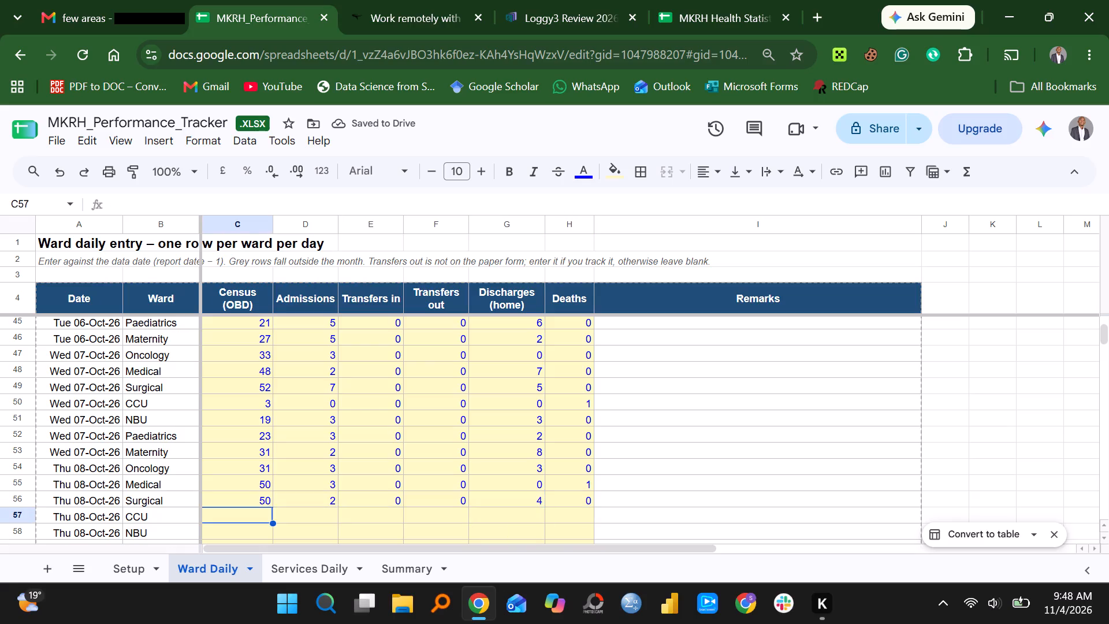
key("4")
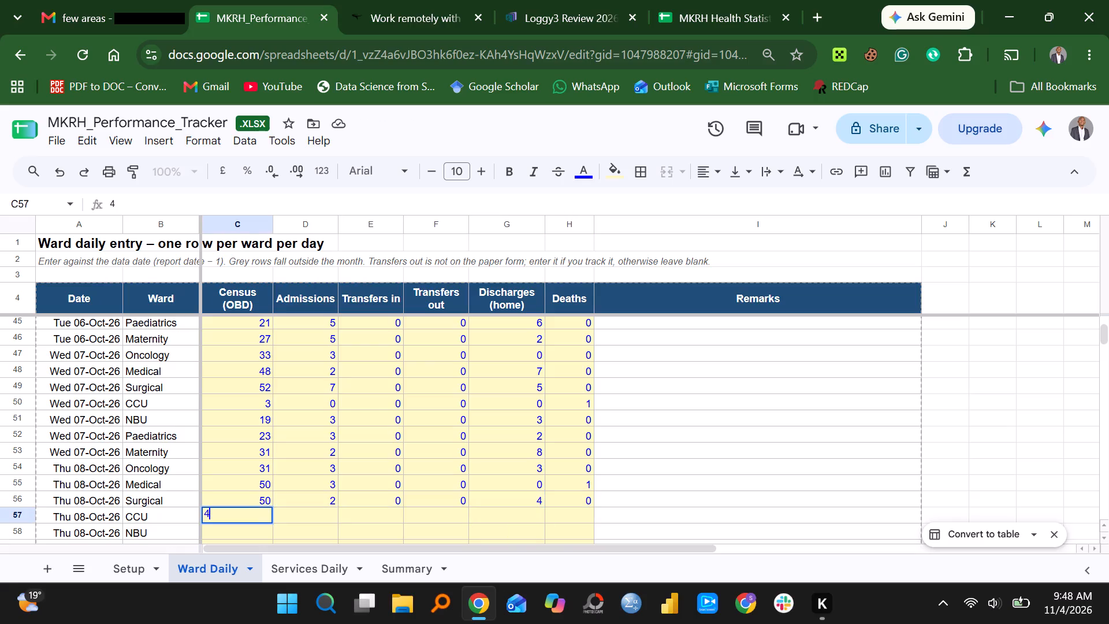
key("Right")
key("1")
key("Right")
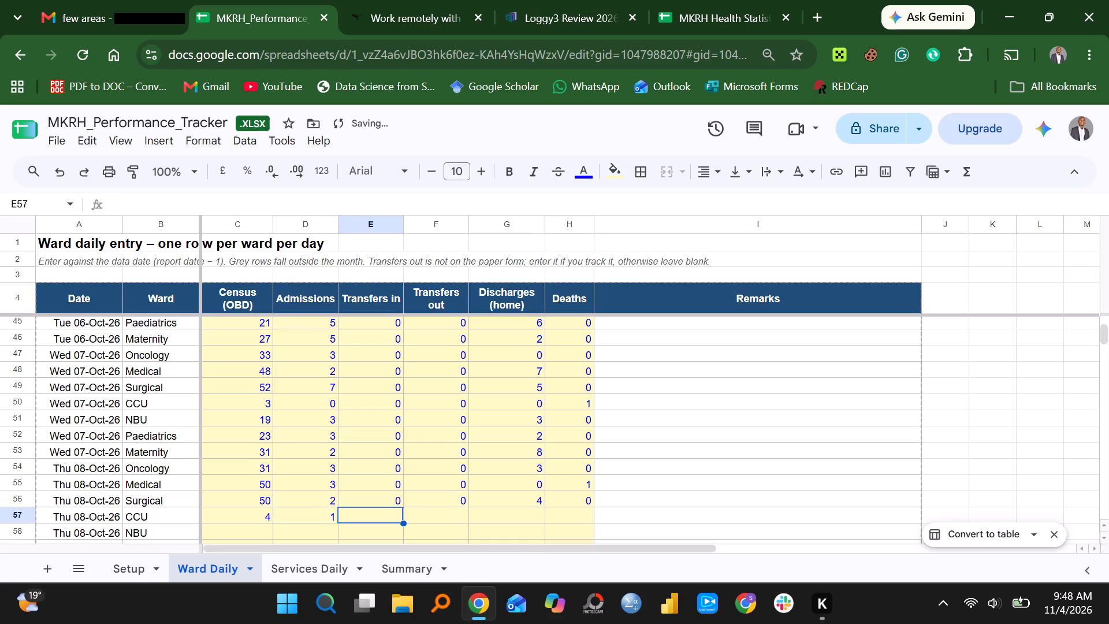
key("0")
key("Right")
key("0")
key("Right")
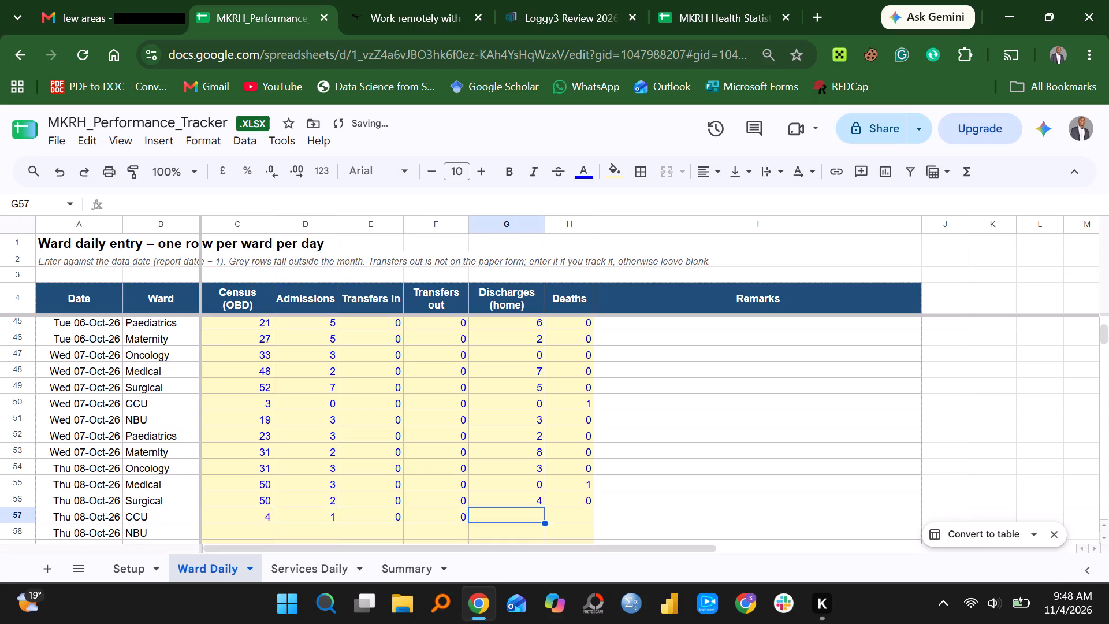
key("0")
key("Right")
key("0")
key("Down")
Fill the 08-Oct-26 NBU row: census 18, admissions 2, transfers in and out 0, discharges 3, deaths 0.
key("Up")
key("Left")
key("Left")
key("Left")
key("Down")
key("Left")
key("Left")
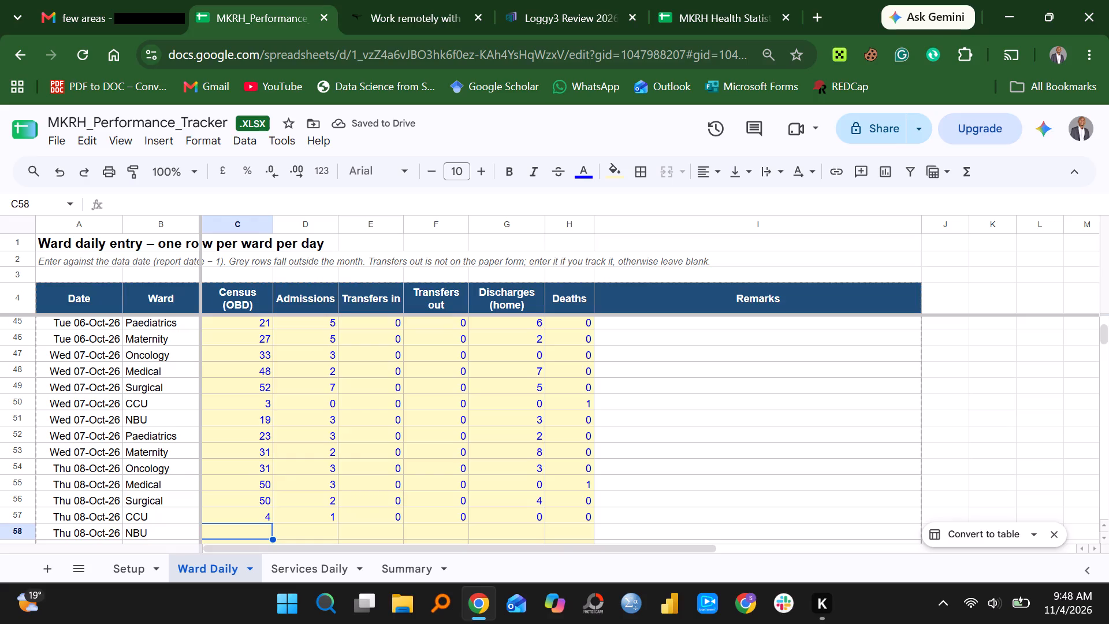
type("18")
key("Right")
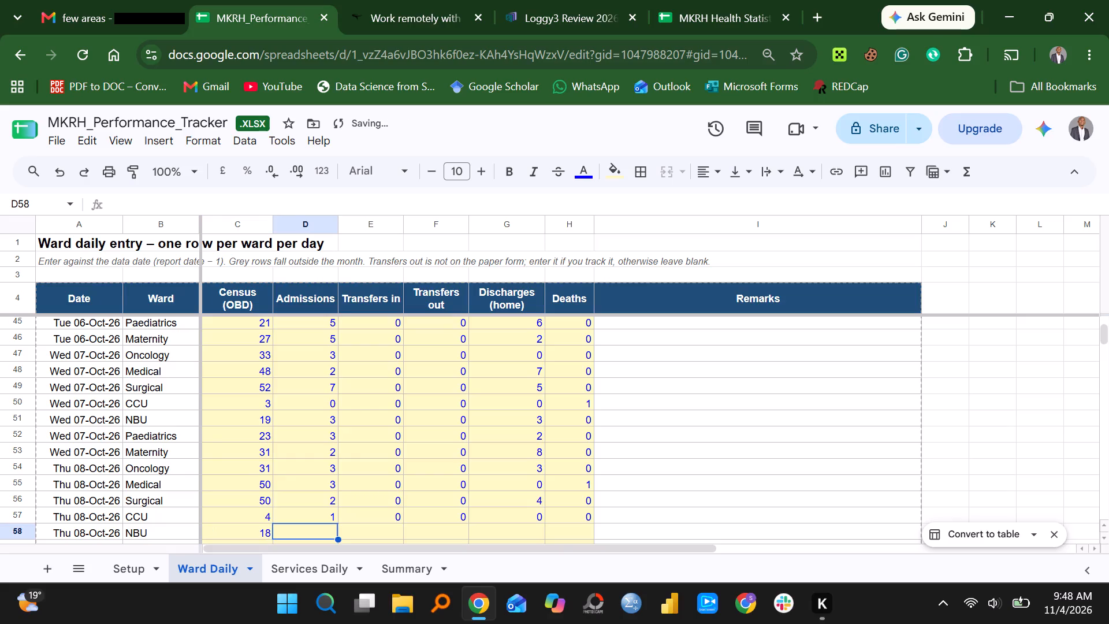
key("2")
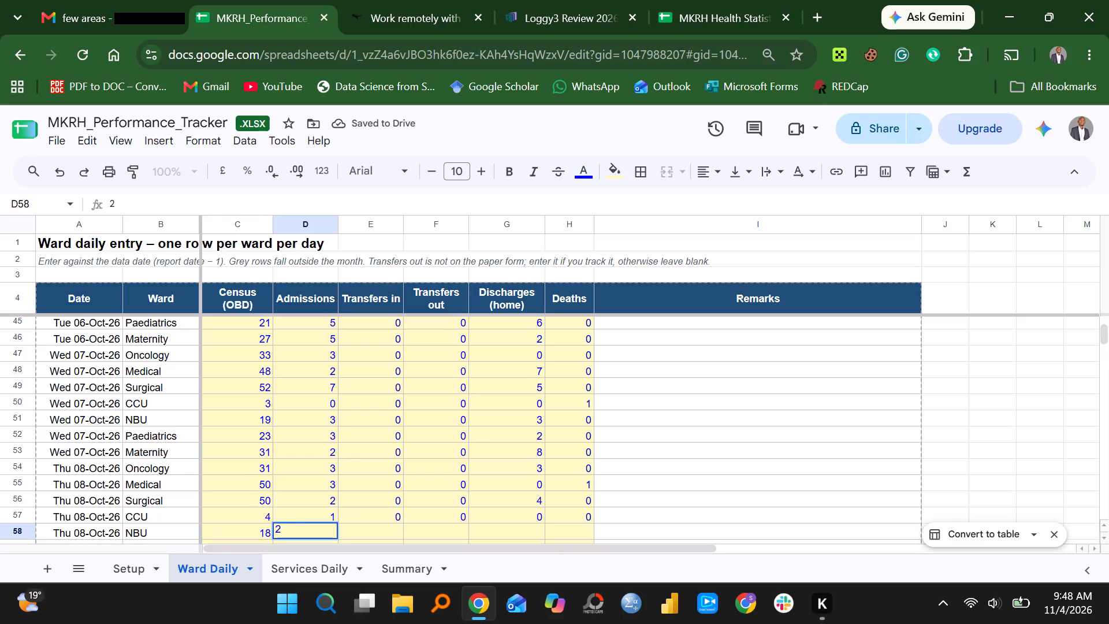
key("Right")
key("0")
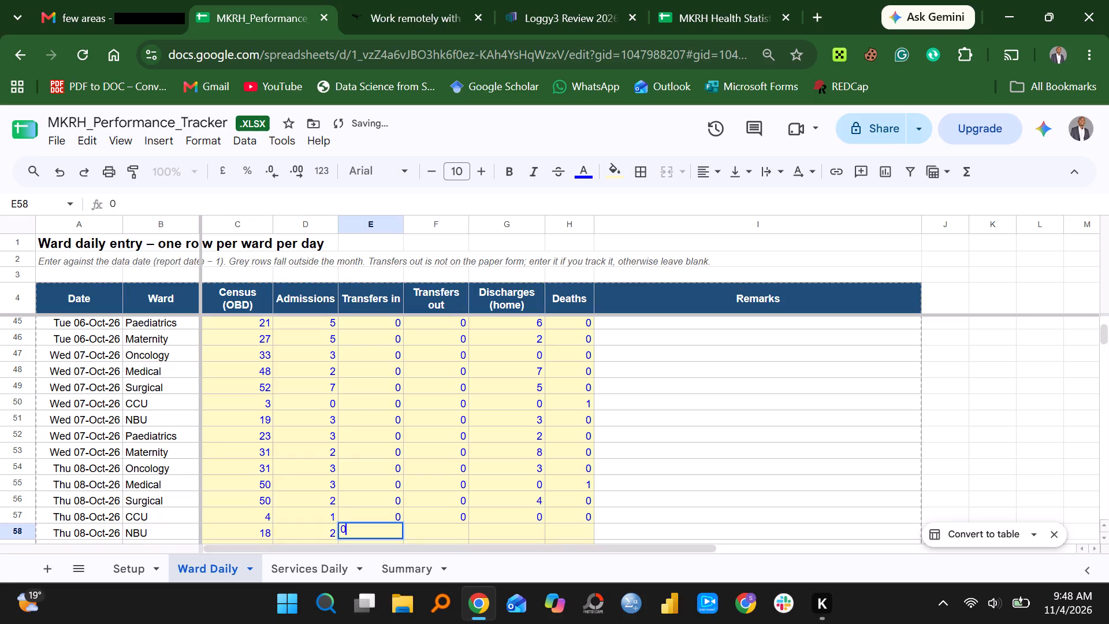
key("Right")
key("0")
key("Right")
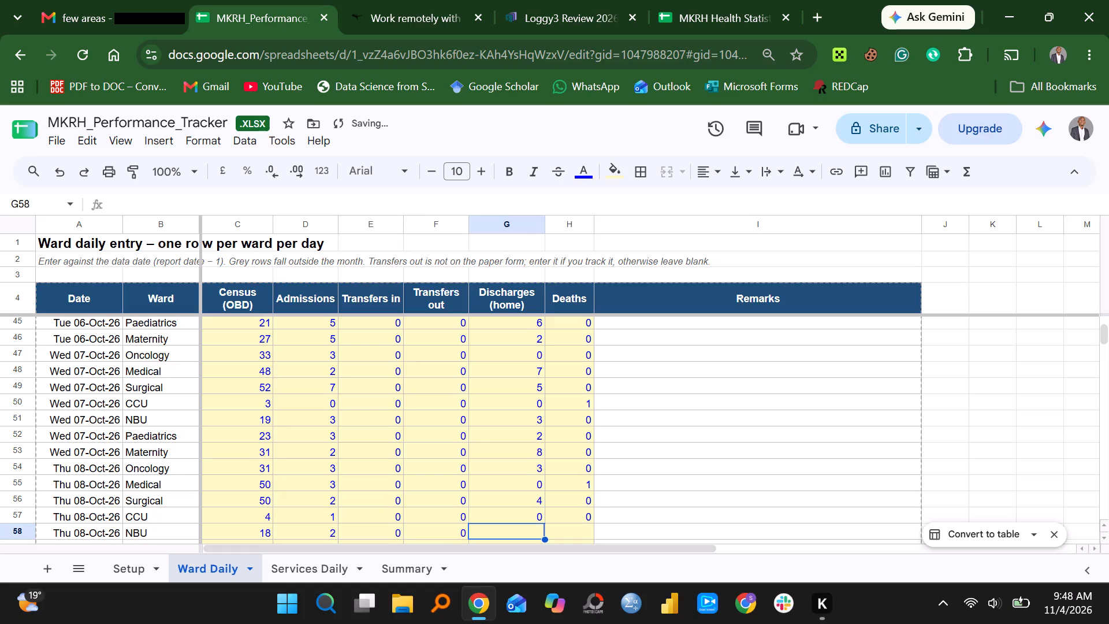
key("3")
key("Right")
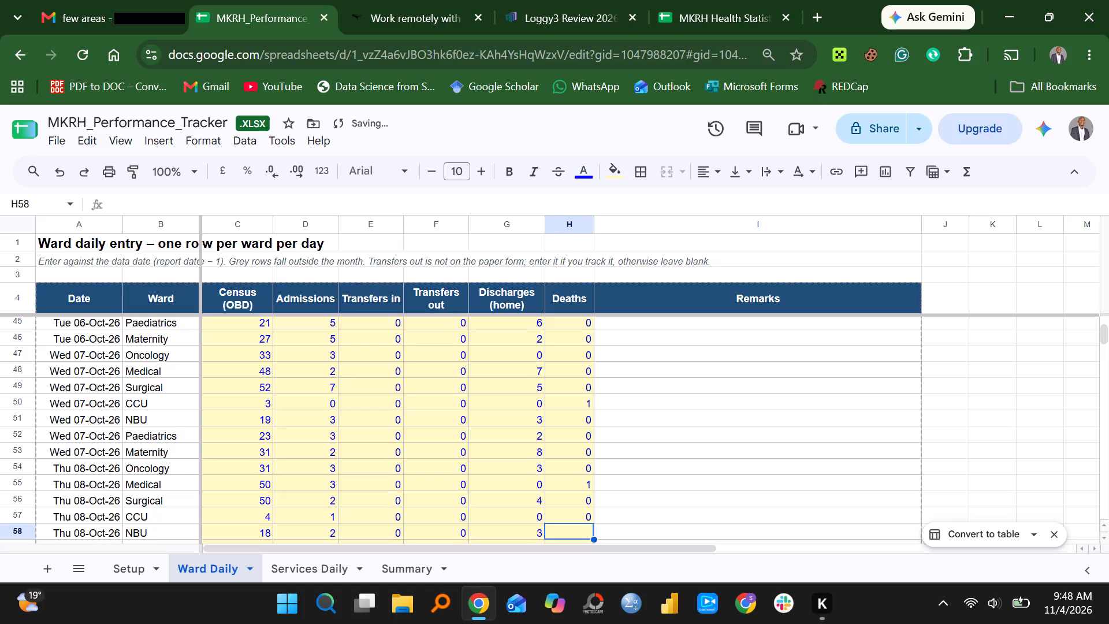
key("0")
key("Down")
Fill the 08-Oct-26 Paediatrics row: census 24, admissions 2, transfers in and out 0, discharges 2, deaths 0.
key("Left")
key("Left")
key("Left")
key("Left")
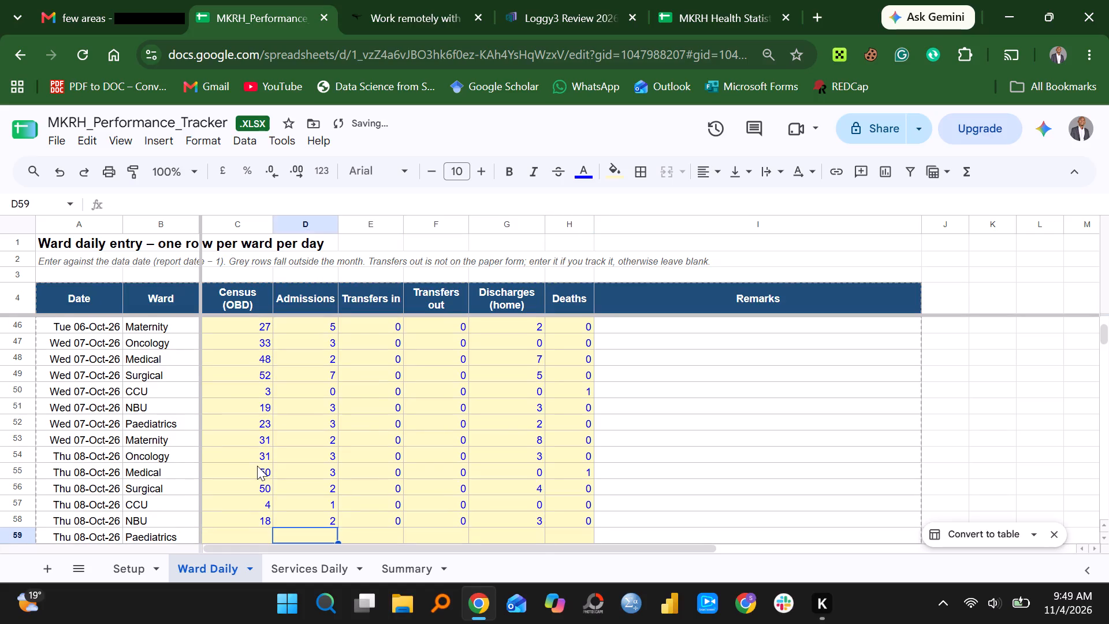
key("Left")
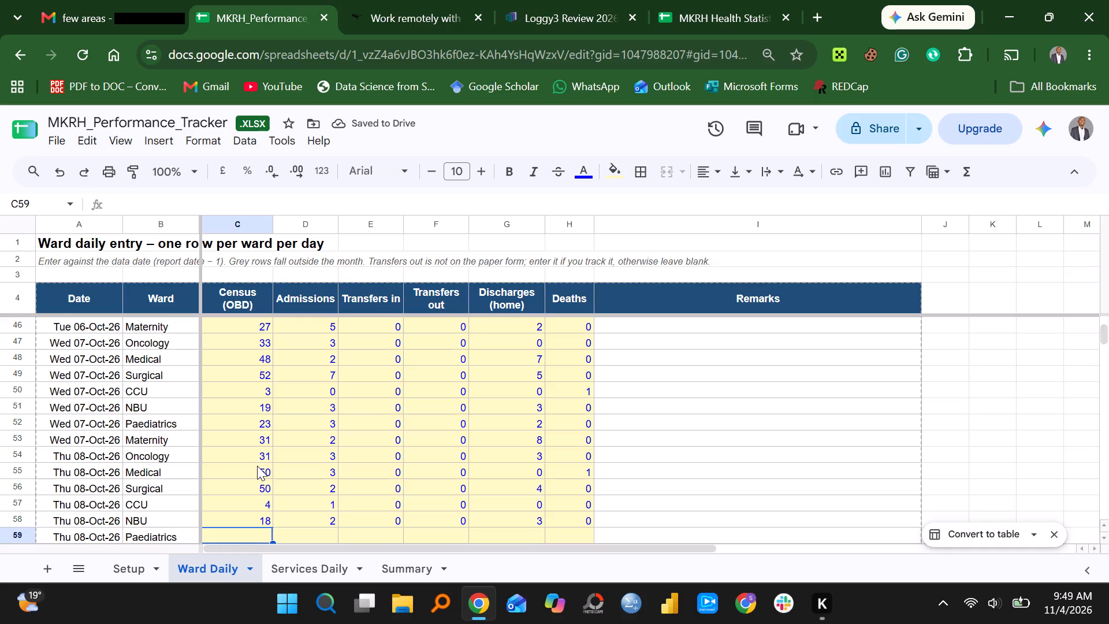
type("24")
key("Right")
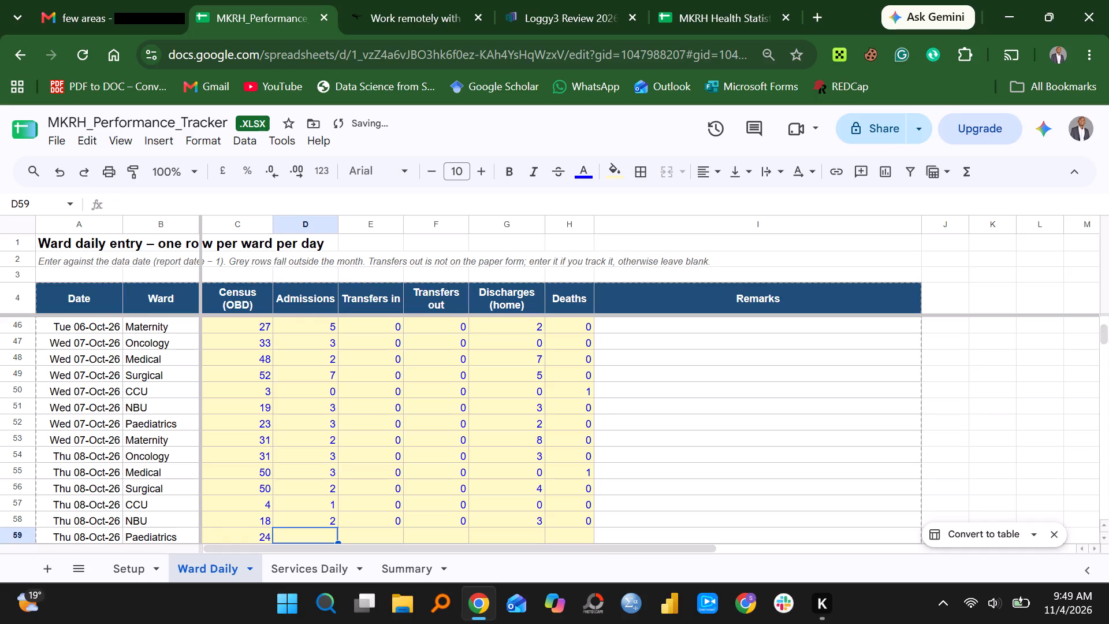
key("2")
key("Right")
key("0")
key("Right")
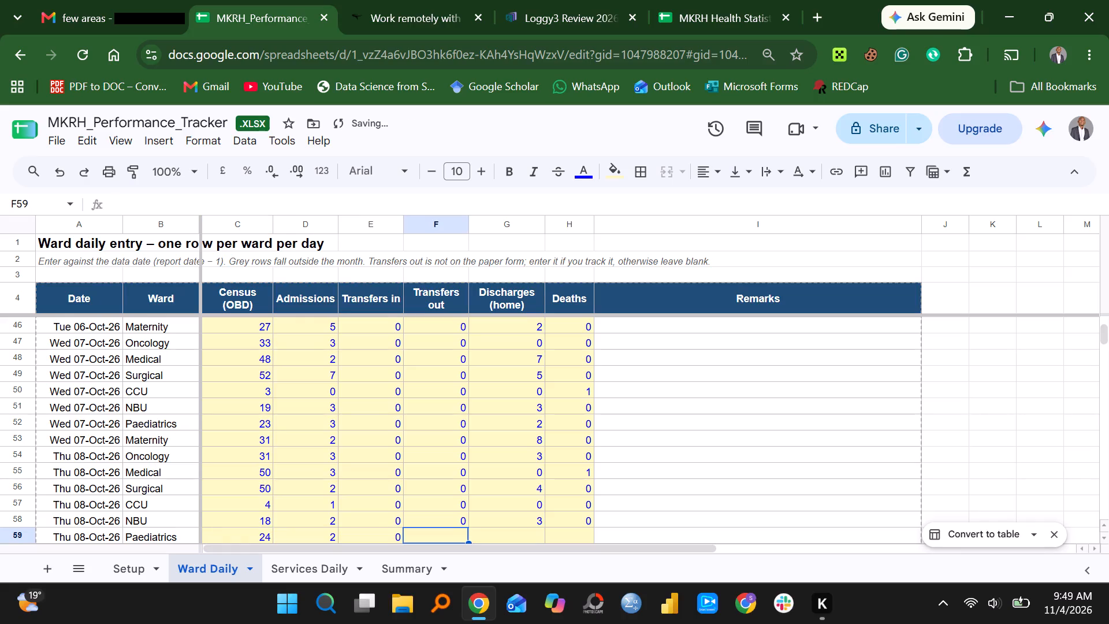
key("0")
key("Right")
key("2")
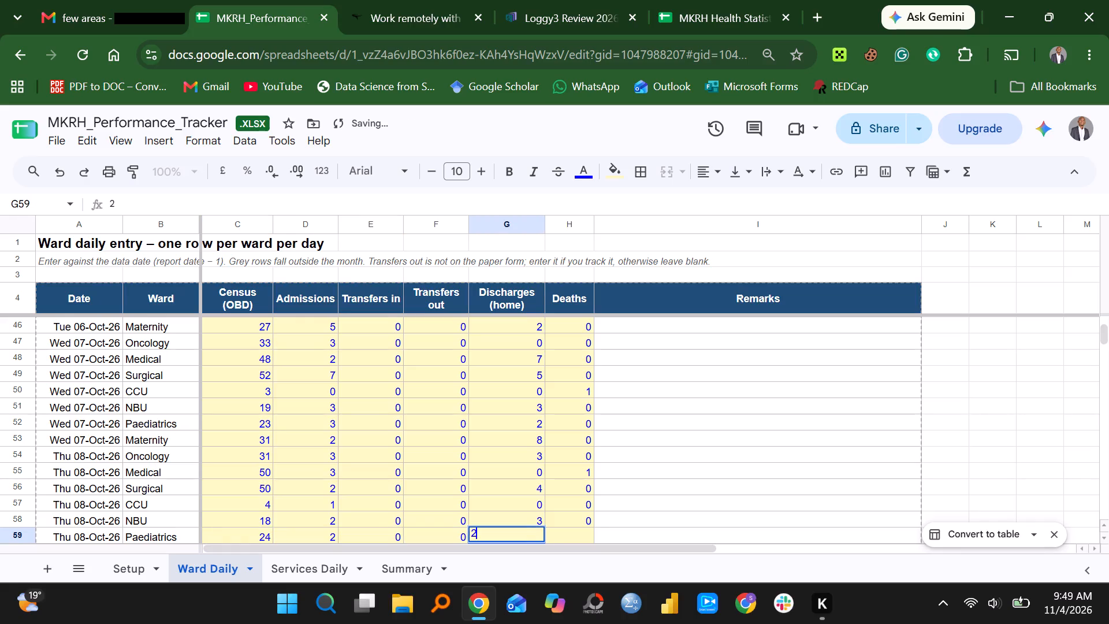
key("Right")
key("0")
key("Down")
key("Left")
key("Left")
key("Left")
key("Left")
key("Left")
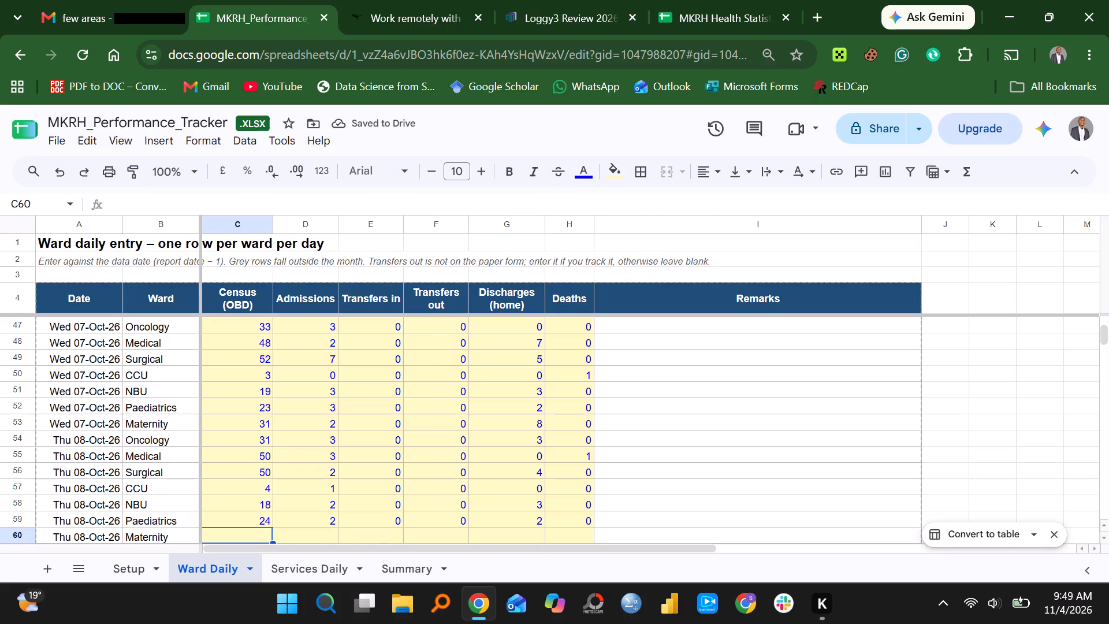
Fill the 08-Oct-26 Maternity row: census 31, admissions 4, transfers in and out 0, discharges 4, deaths 0.
type("31")
key("Right")
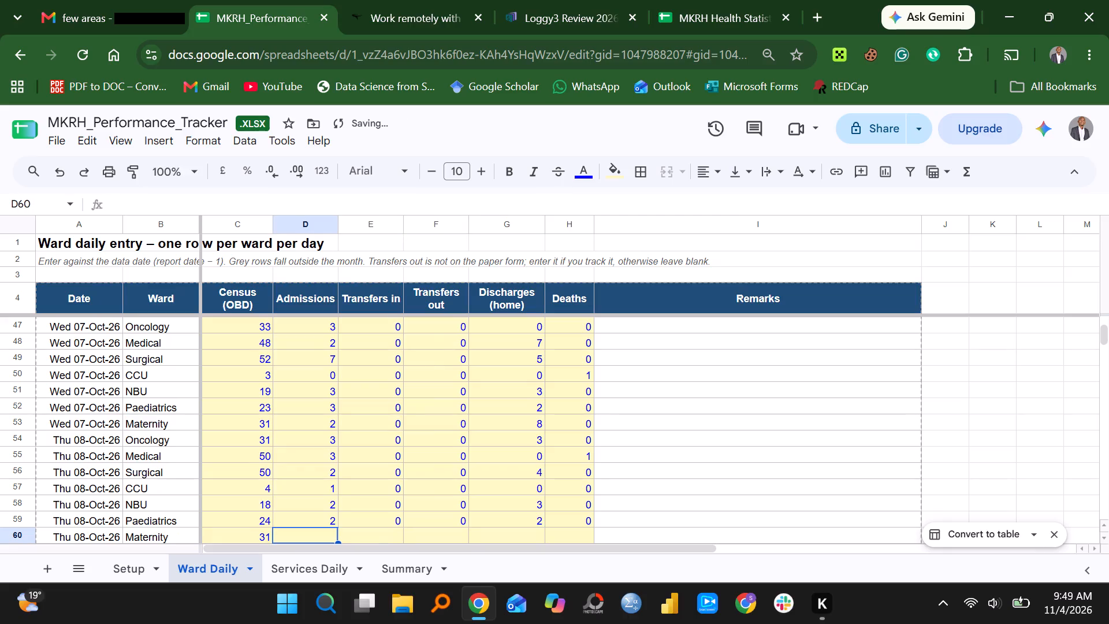
key("4")
key("Right")
key("0")
key("Right")
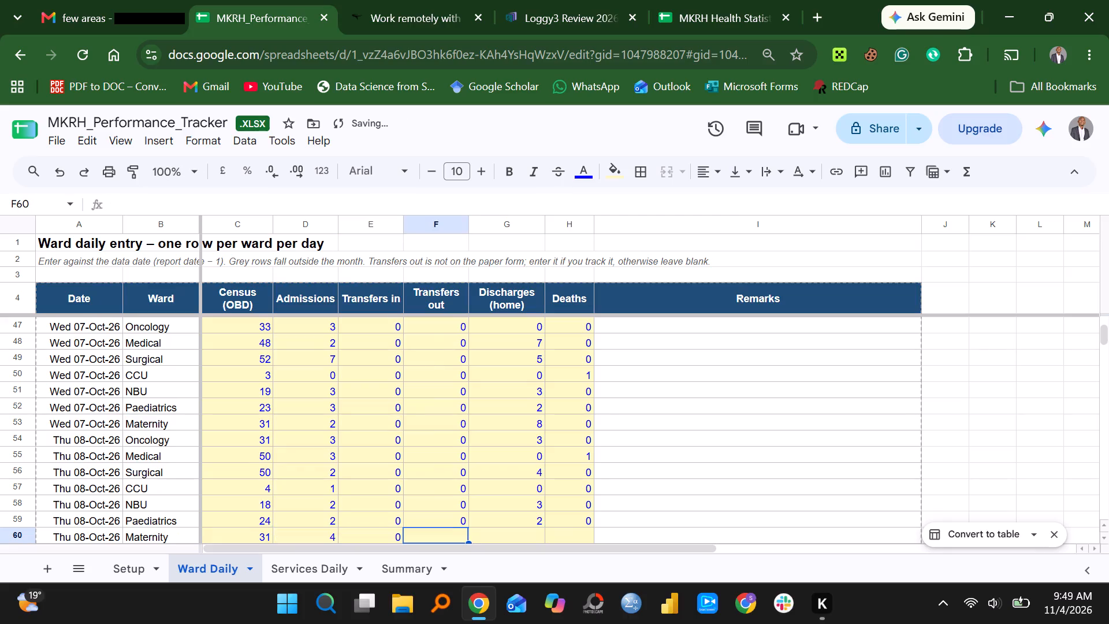
key("0")
key("Right")
key("4")
key("Right")
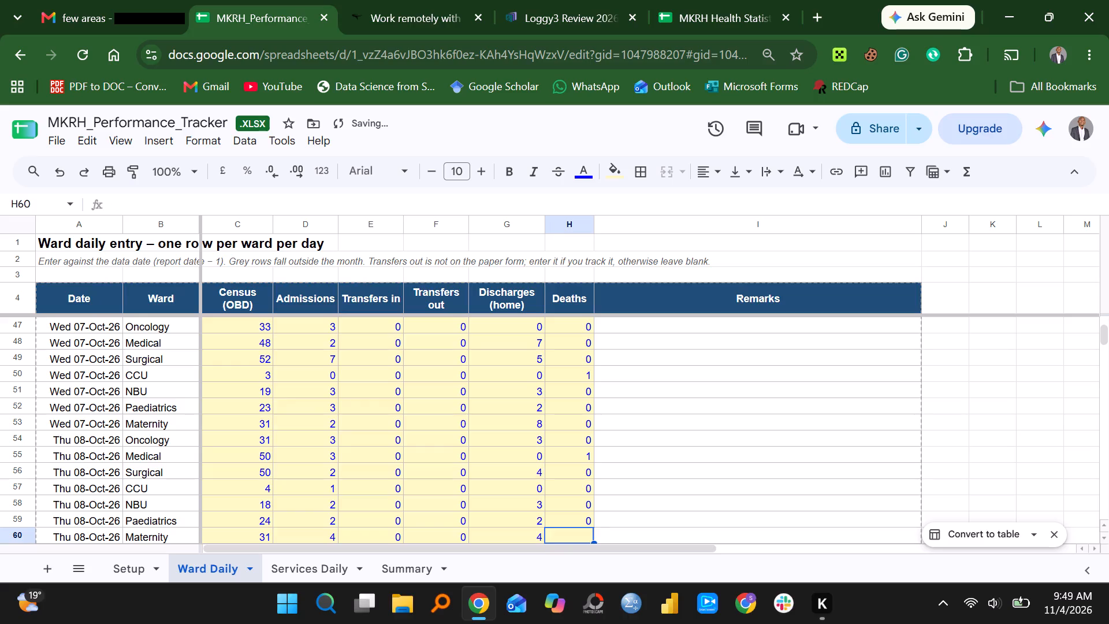
key("0")
key("Down")
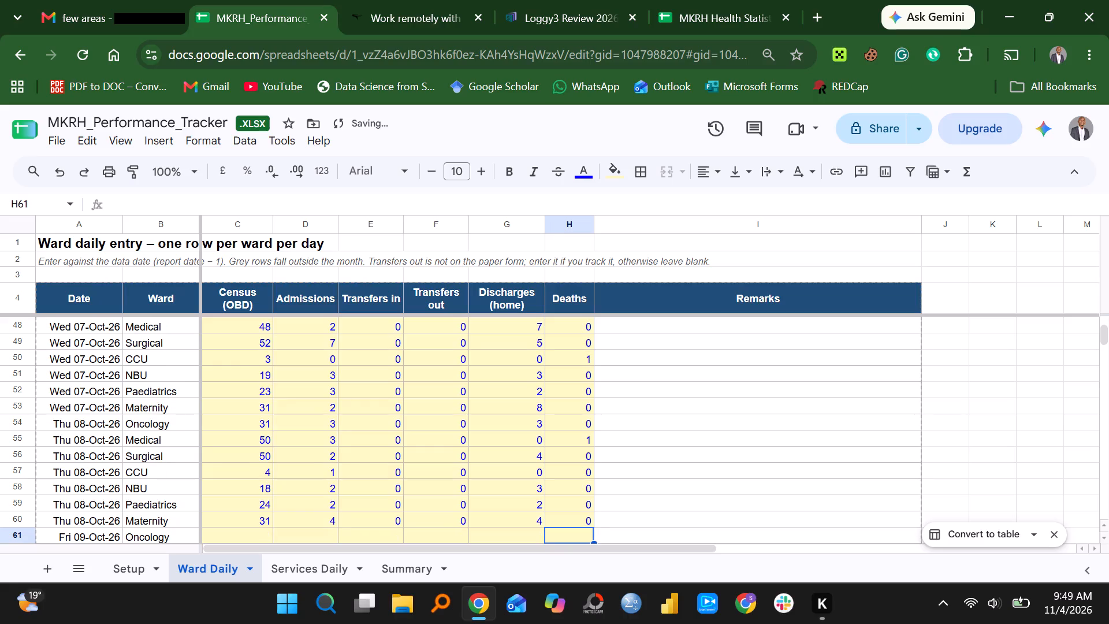
In Services Daily, enter for 08-Oct-26: surgeries 6, A&E over 18 48, A&E under 18 20, specialised clinic attendances 86.
left_click(299, 577)
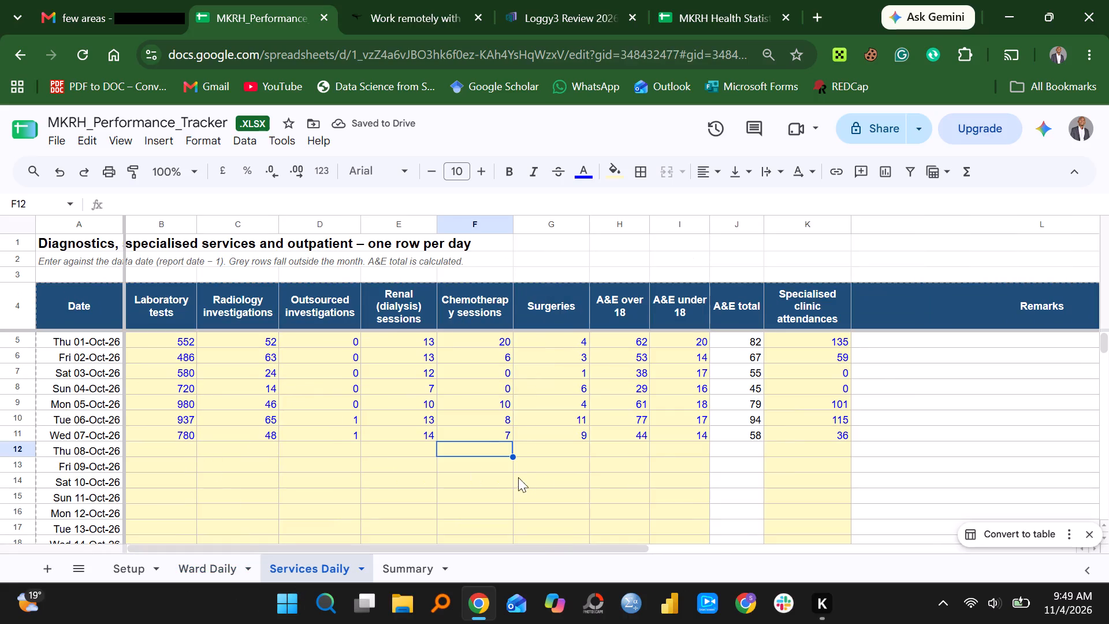
left_click(576, 455)
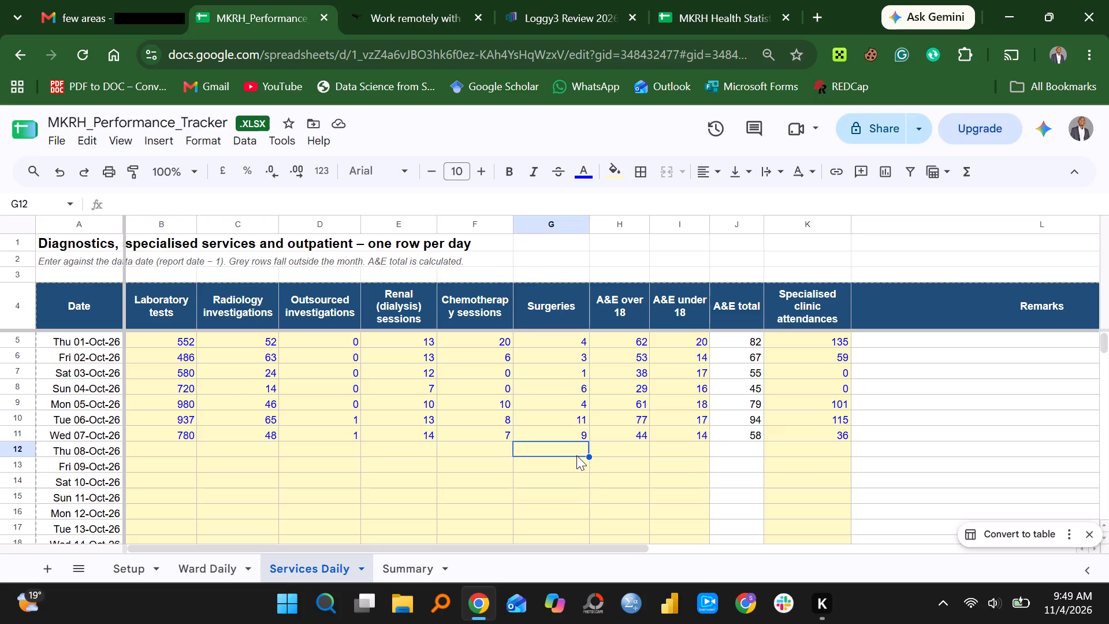
key("6")
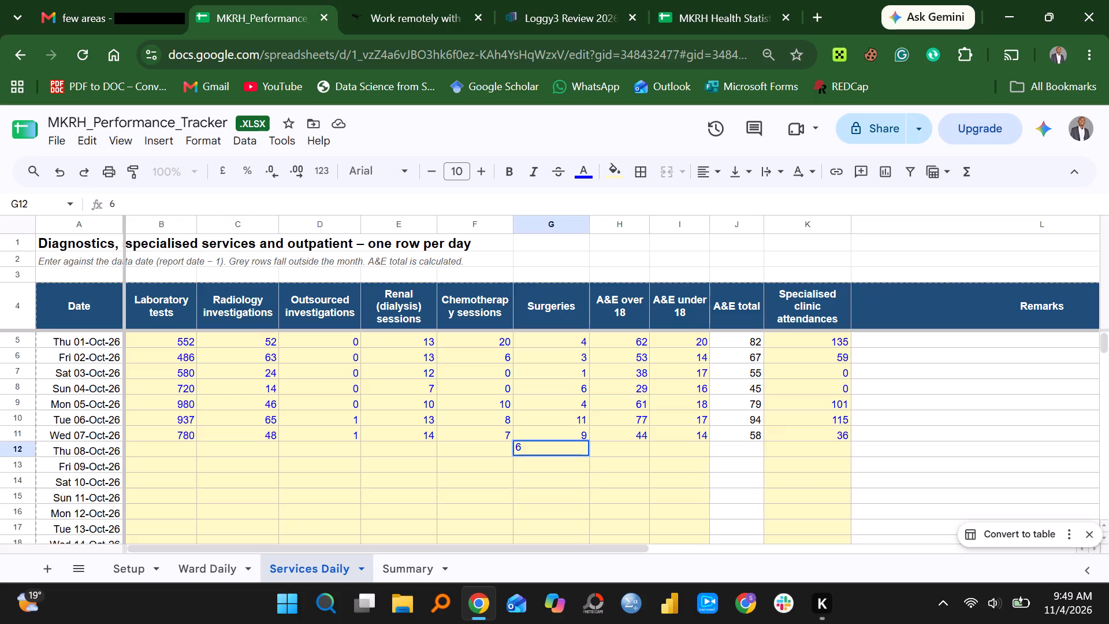
key("Right")
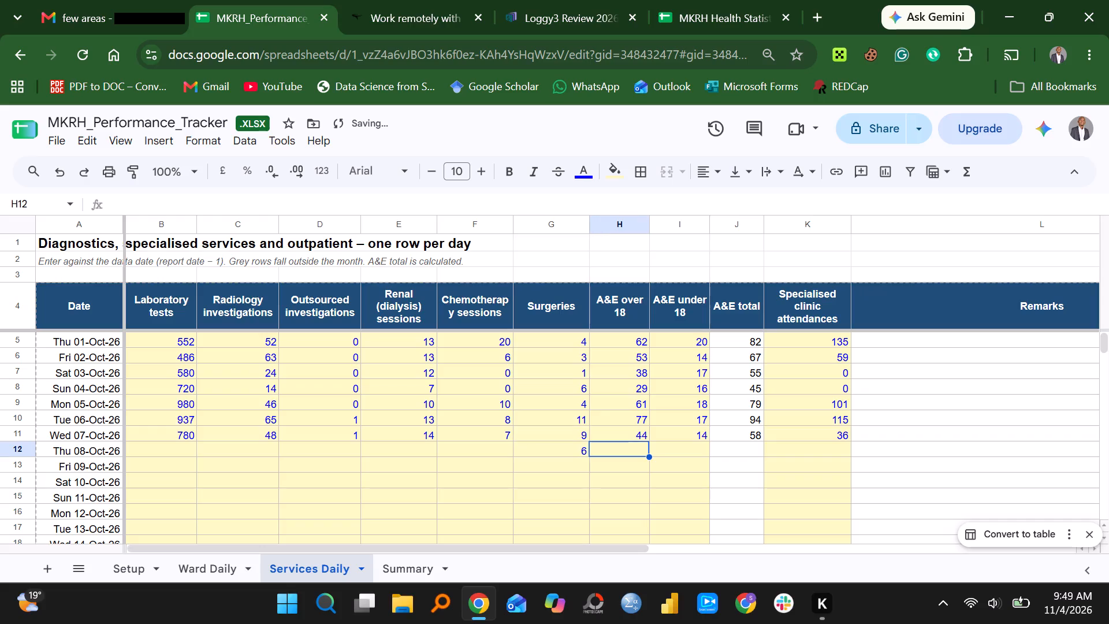
type("48")
key("Right")
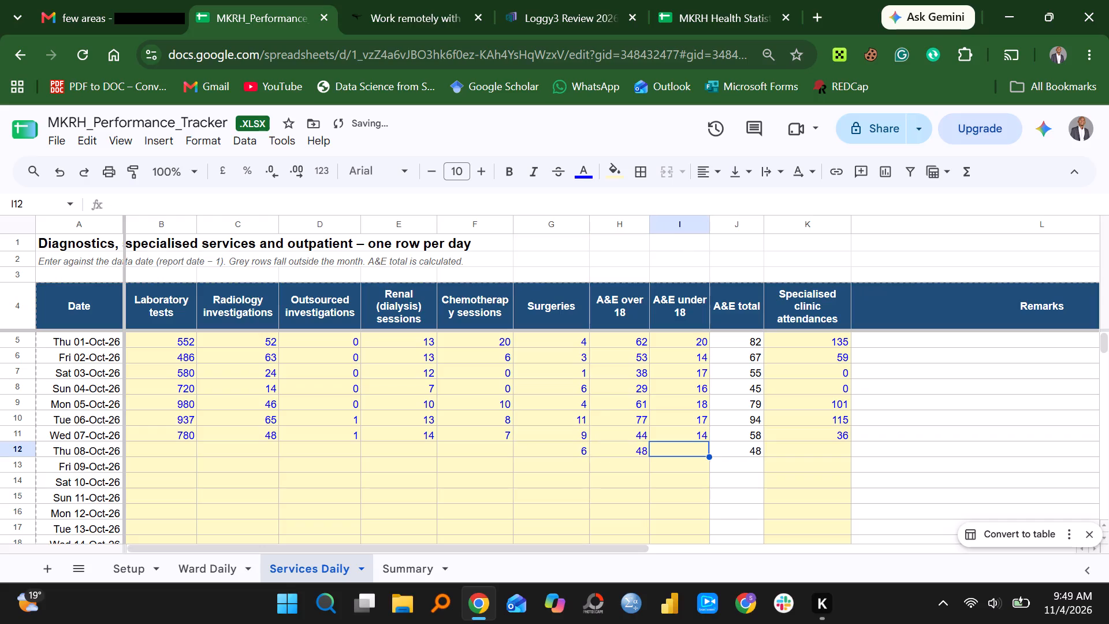
type("20")
key("Right")
key("Right")
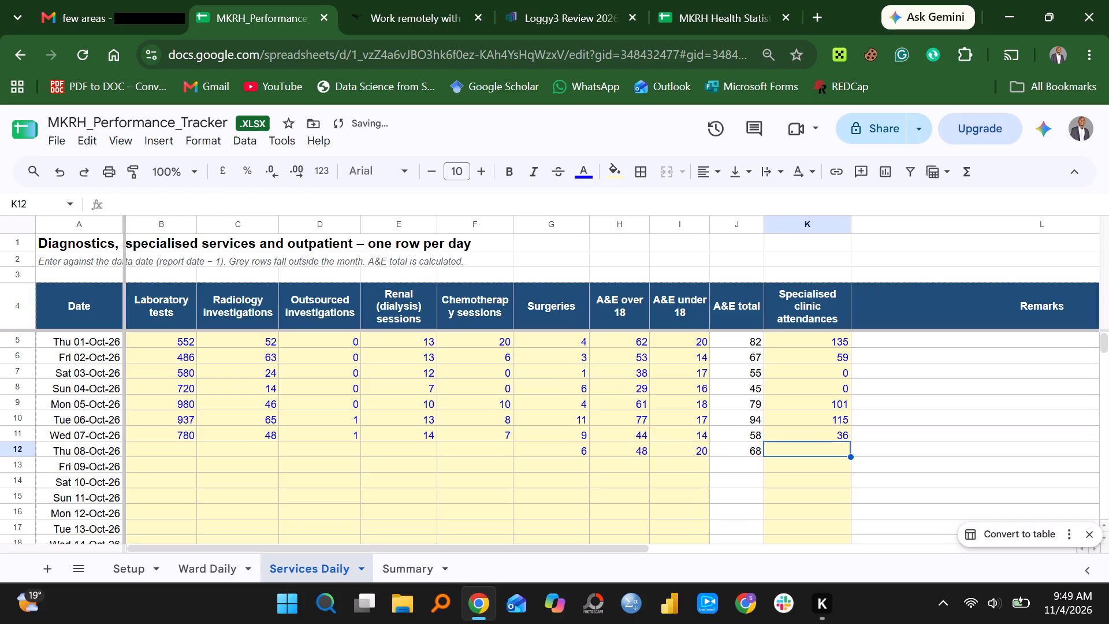
type("86")
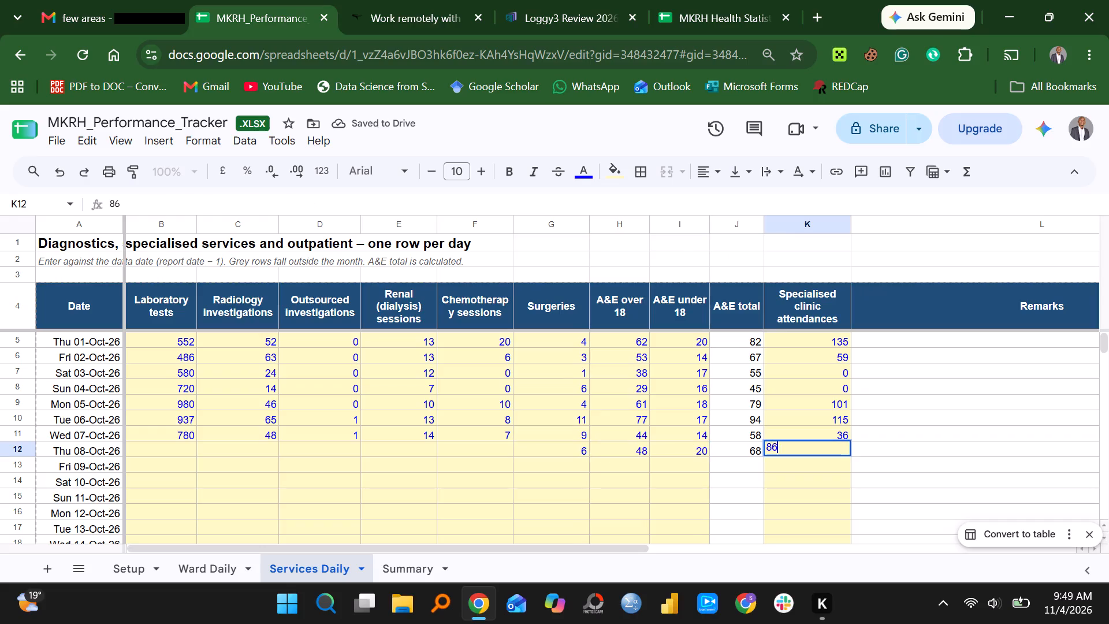
Enter the 08-Oct-26 diagnostics: laboratory tests 810, radiology investigations 58, outsourced investigations 0.
key("Left")
key("Left")
key("Left")
key("Left")
key("Left")
key("Left")
key("Left")
key("Left")
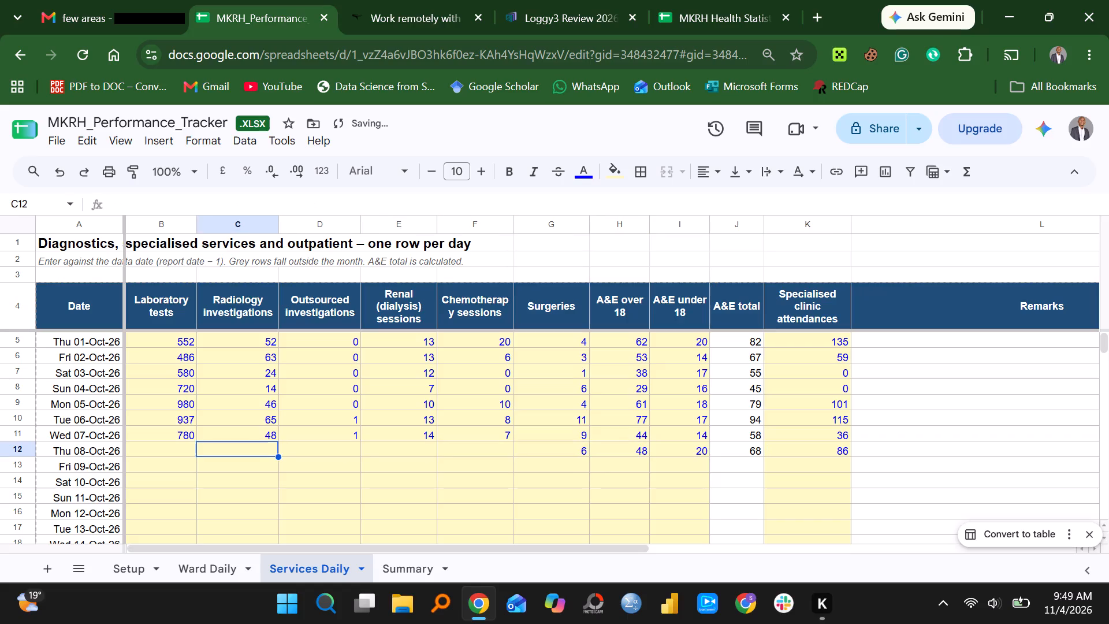
key("Left")
type("80")
key("BackSpace")
type("10")
key("Right")
key("5")
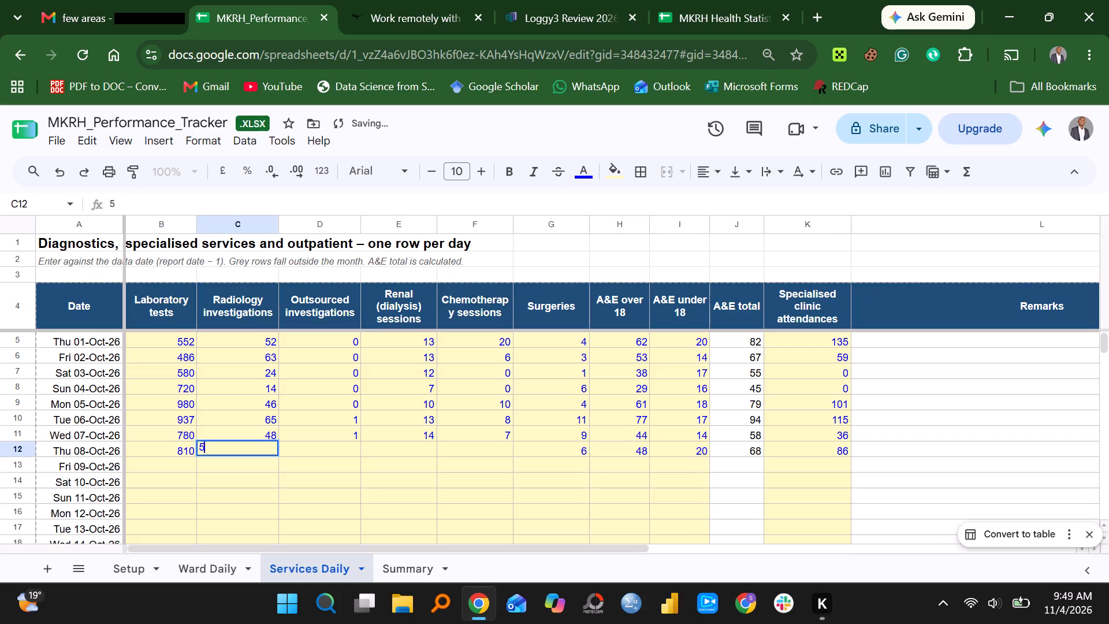
key("8")
key("Right")
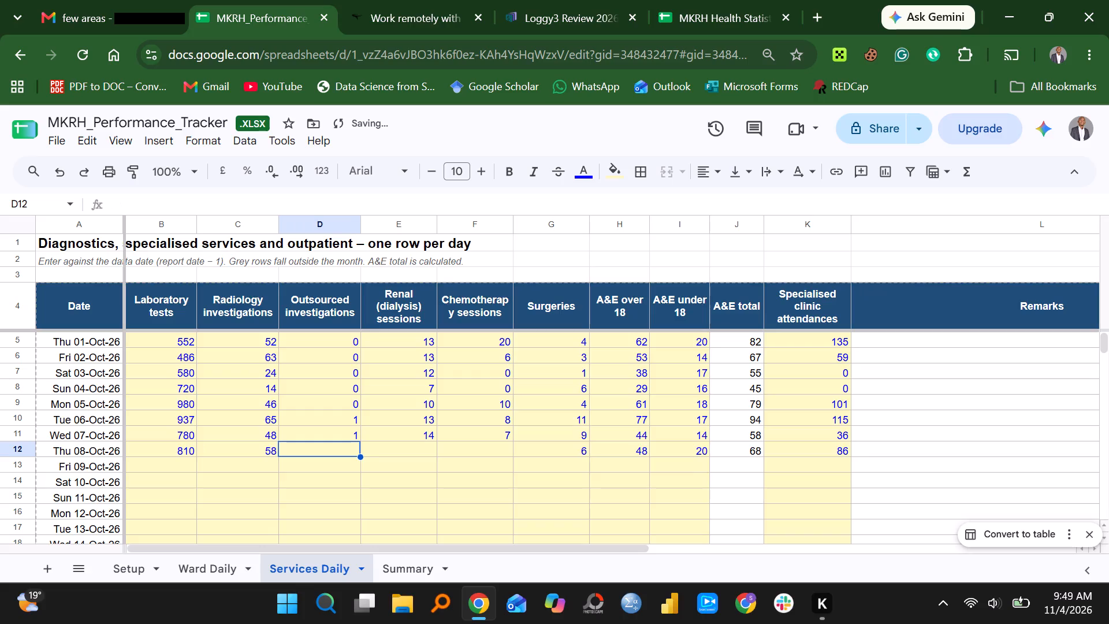
key("0")
key("Right")
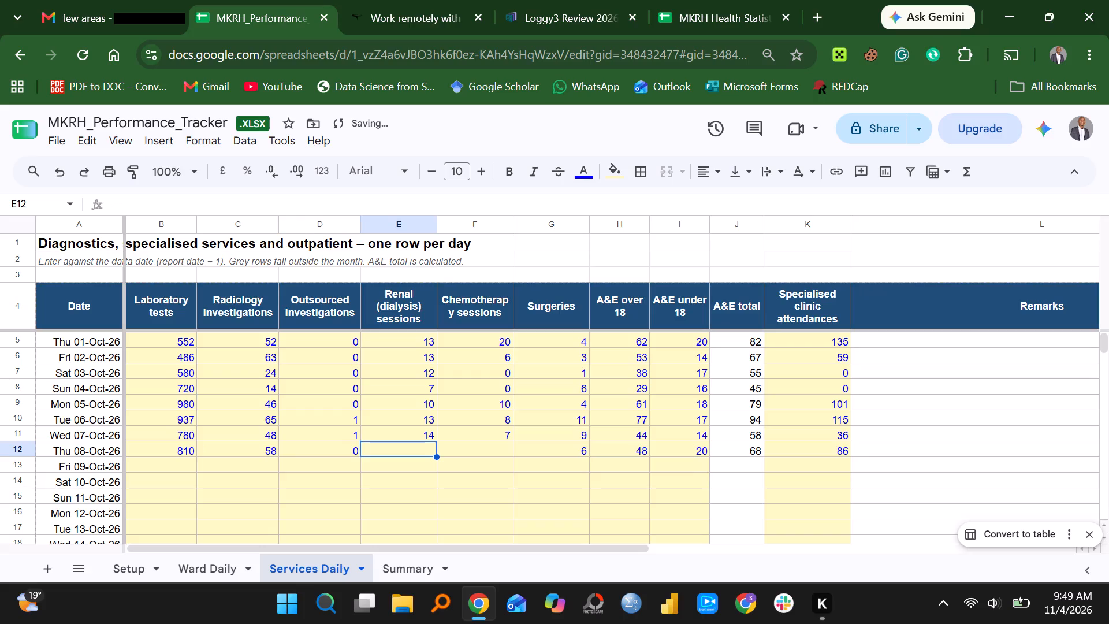
Enter 12 renal dialysis sessions and 12 chemotherapy sessions for 08-Oct-26.
type("12")
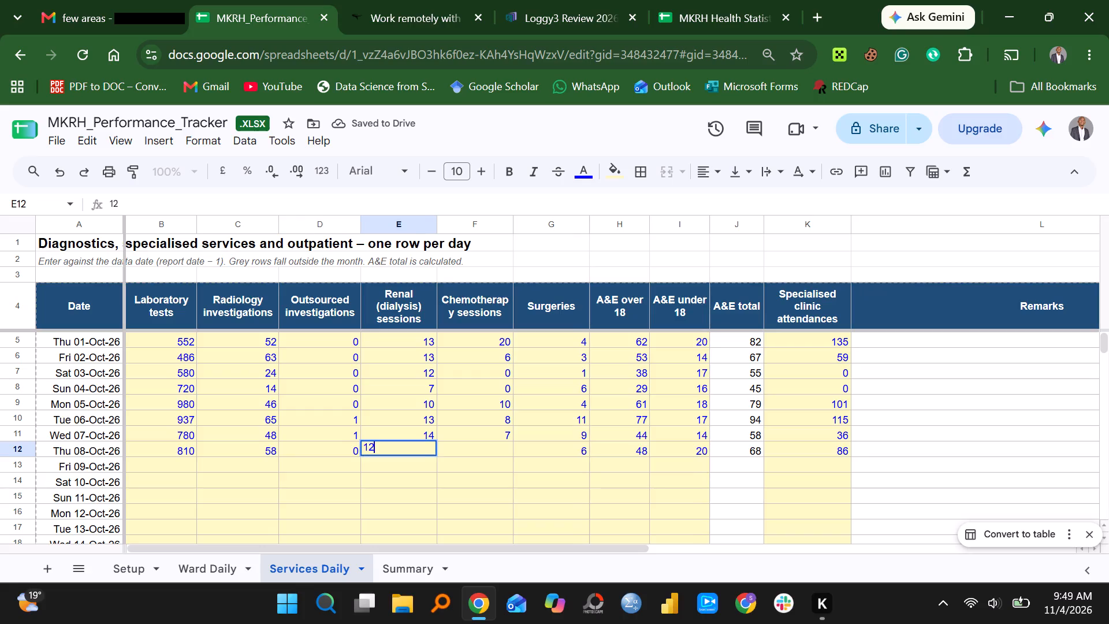
key("Right")
type("12")
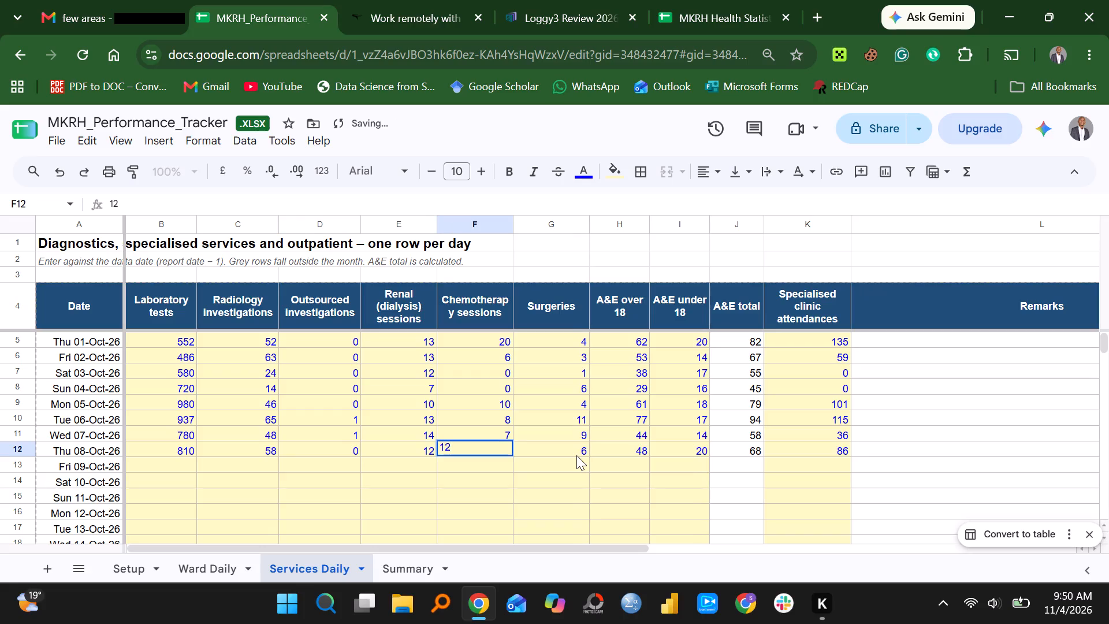
key("Return")
Open the performance tracker's Summary sheet.
left_click(410, 563)
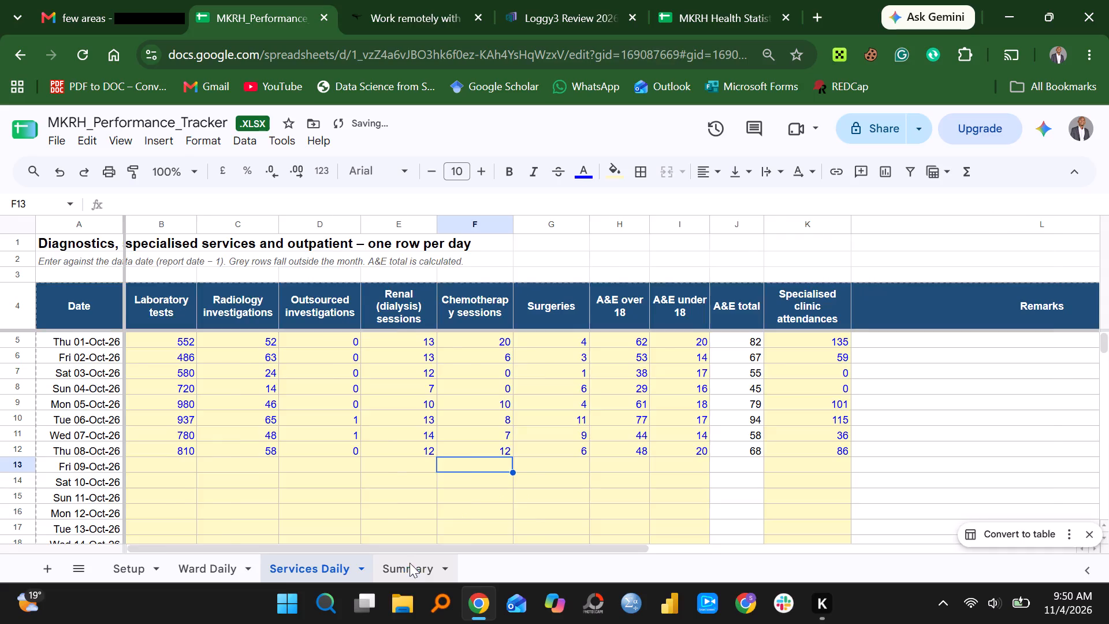
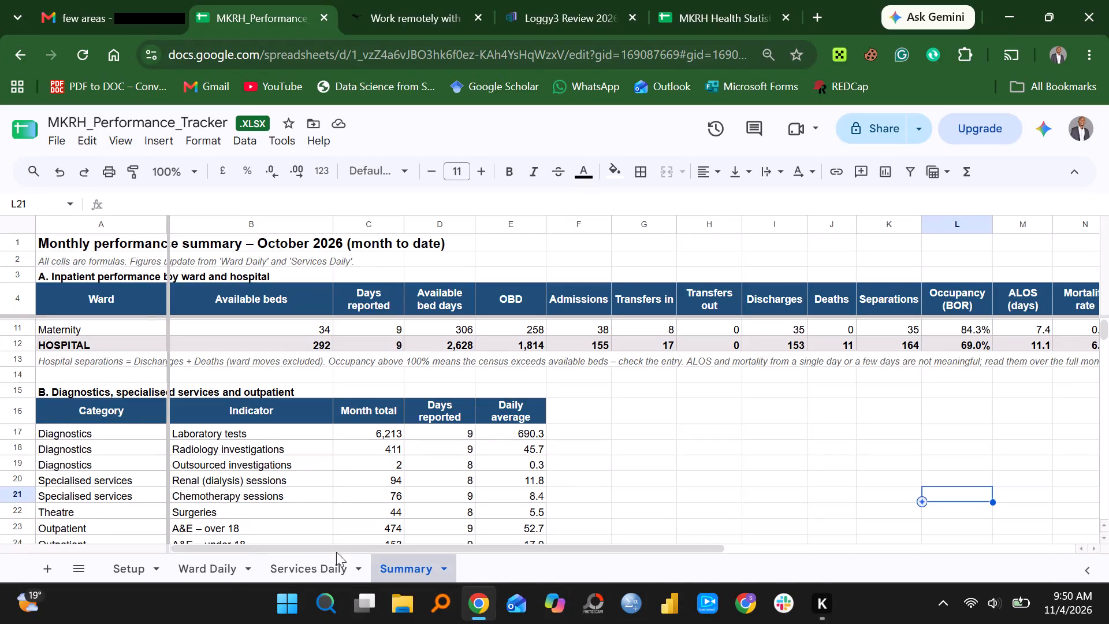
In Ward Daily, enter Oncology for 09-Oct-26: census 26, admissions 2, transfers in 0, transfers out 0, discharges 3, deaths 0.
left_click(222, 569)
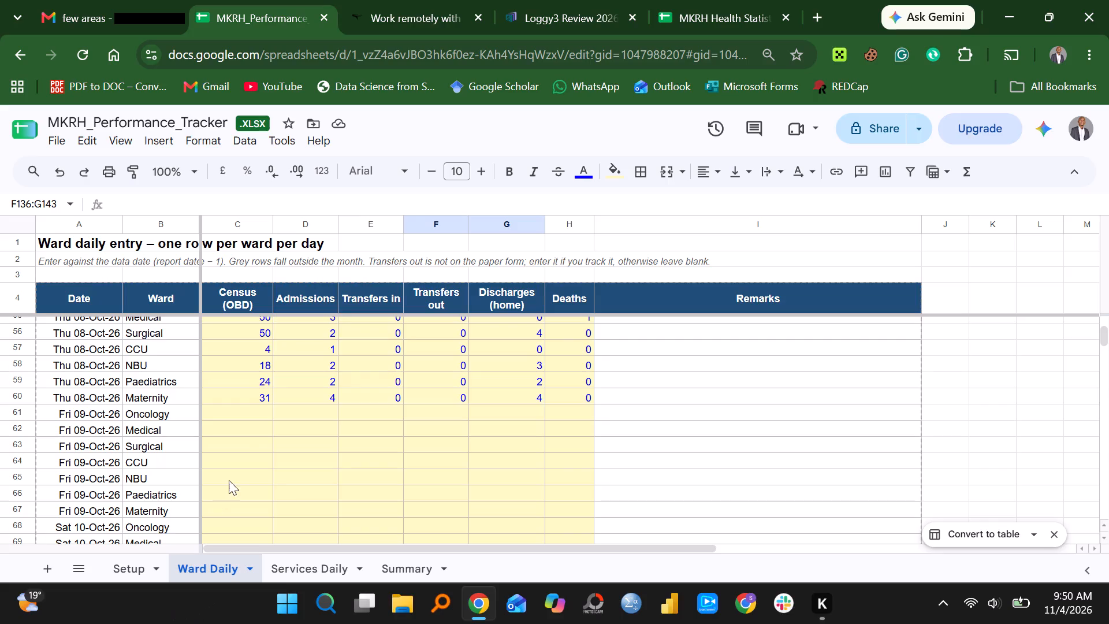
left_click(252, 419)
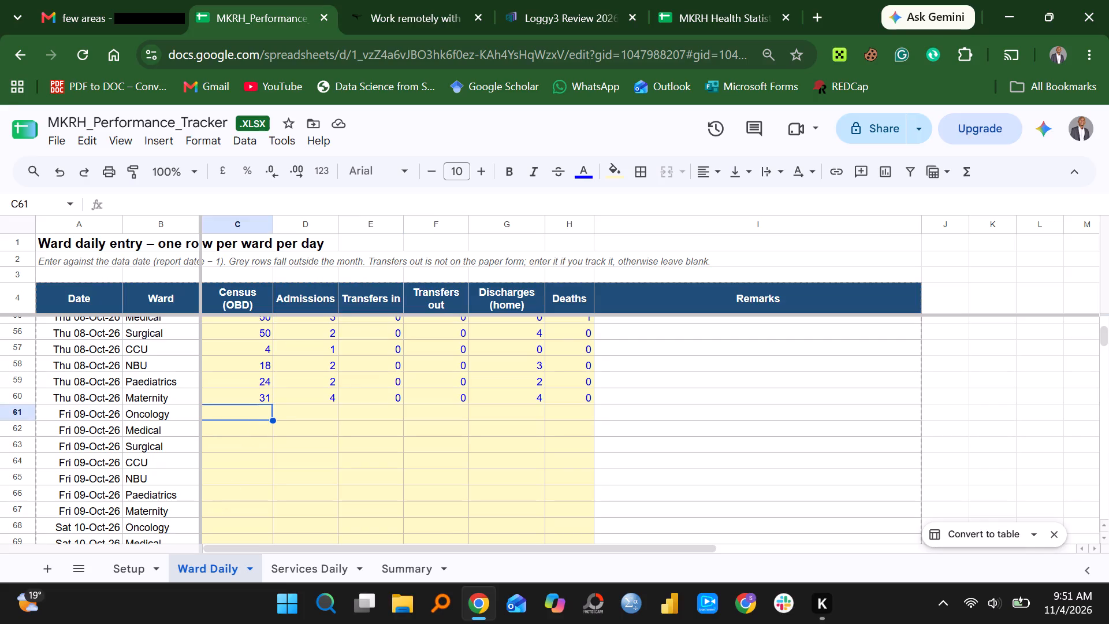
type("26")
key("Right")
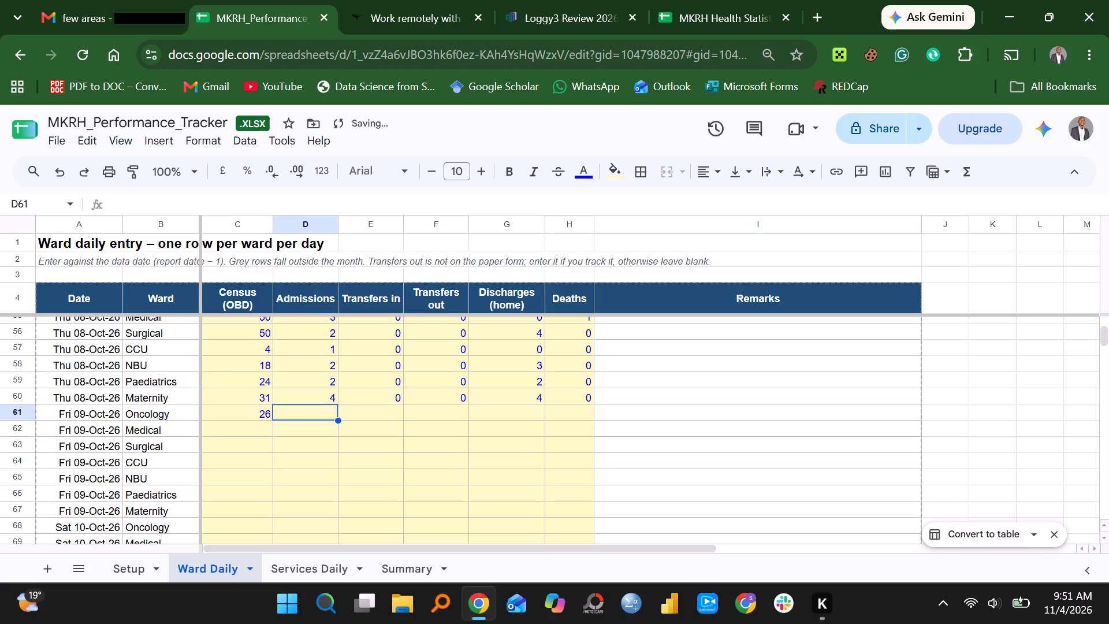
key("2")
key("Right")
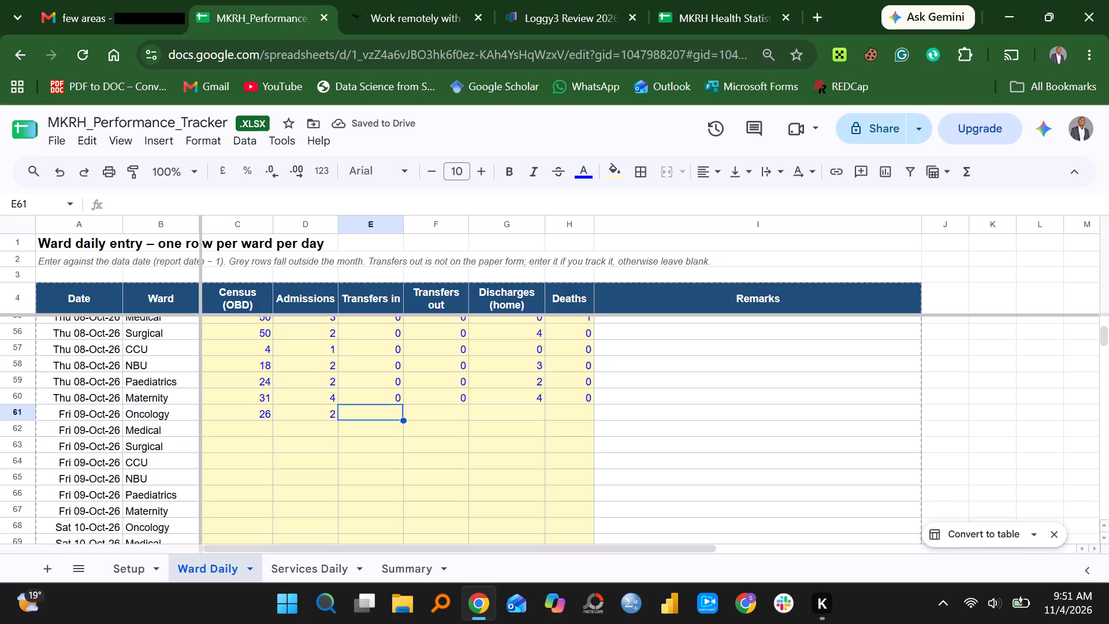
key("0")
key("Right")
key("0")
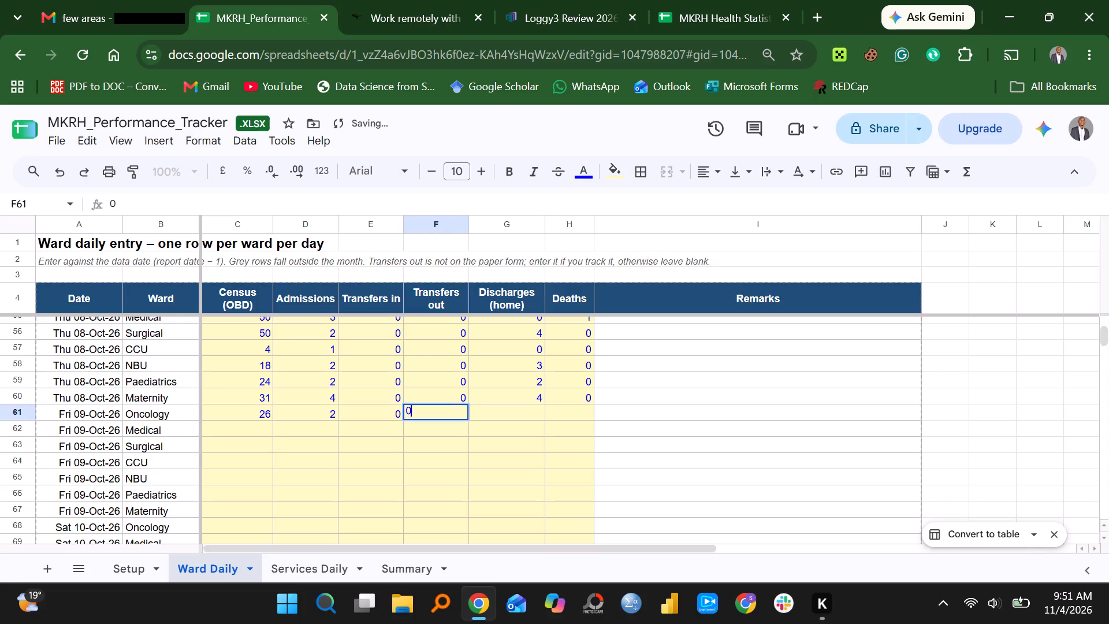
key("Right")
key("3")
key("Right")
key("0")
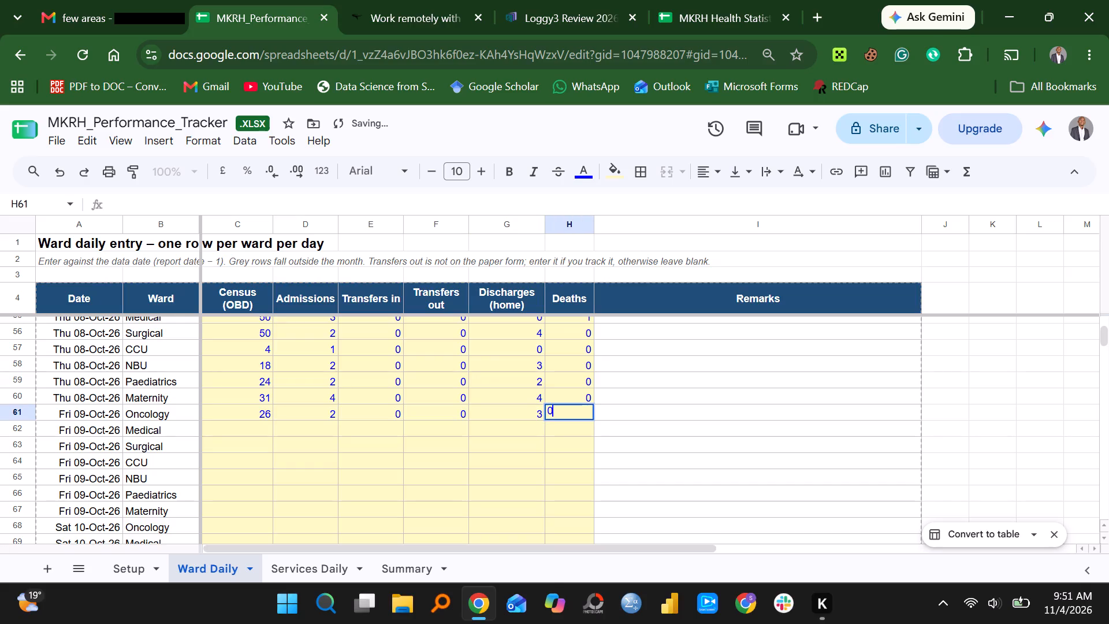
key("Down")
key("Left")
key("Left")
key("Left")
key("Left")
key("Left")
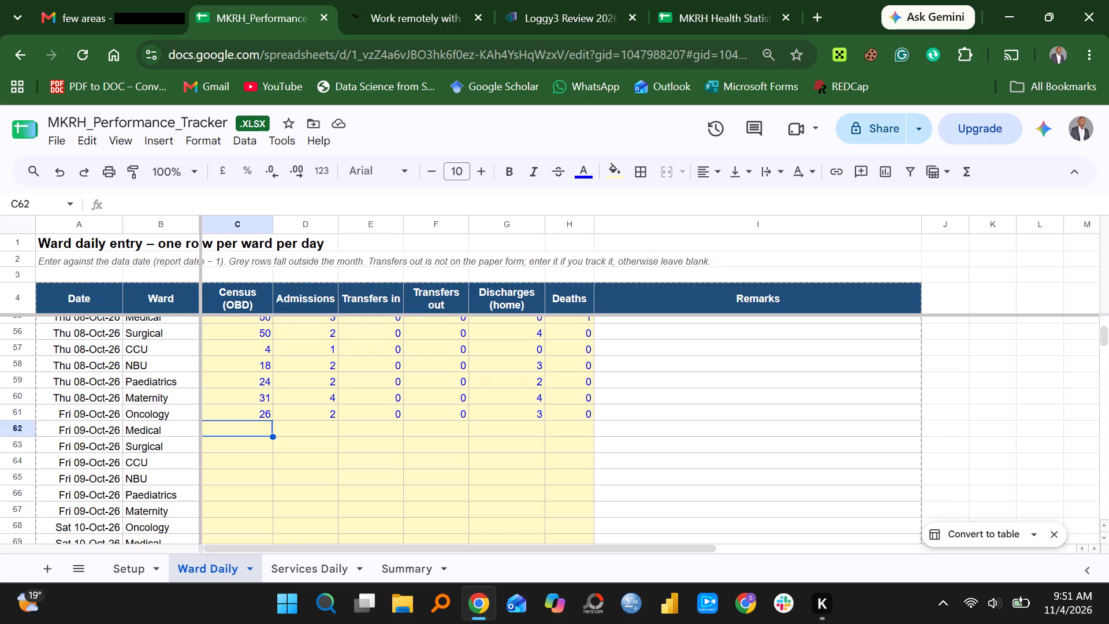
In the Health Statistics workbook's FY 2026-27 sheet, enter October liver function tests: ALT 997, AST 997, total protein 1008, albumin 1008.
left_click(697, 4)
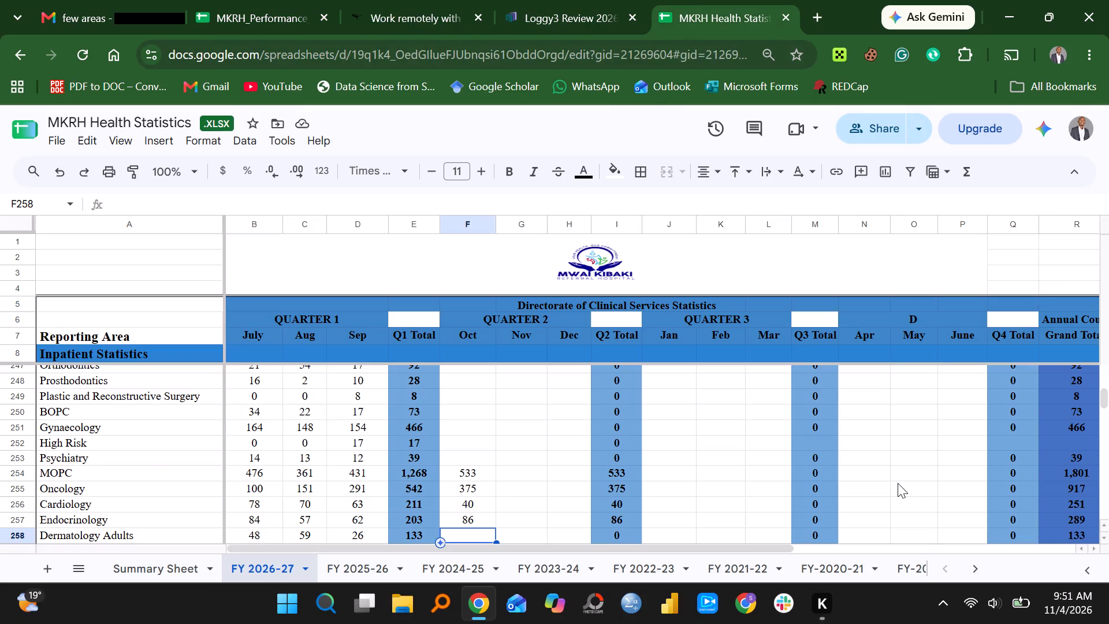
left_click(1107, 537)
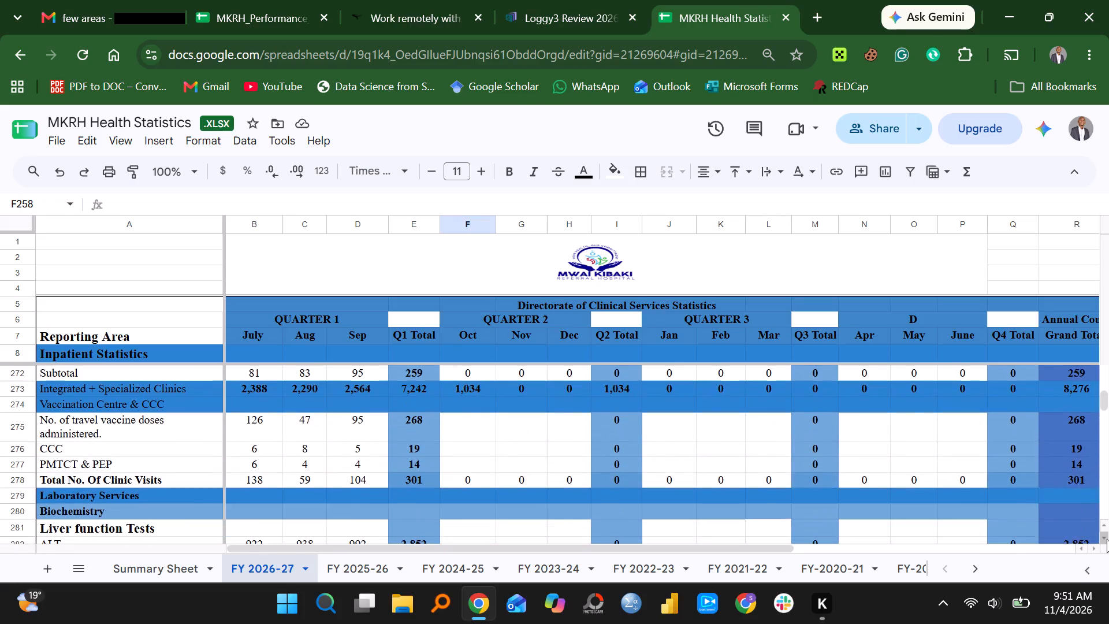
triple_click(1107, 539)
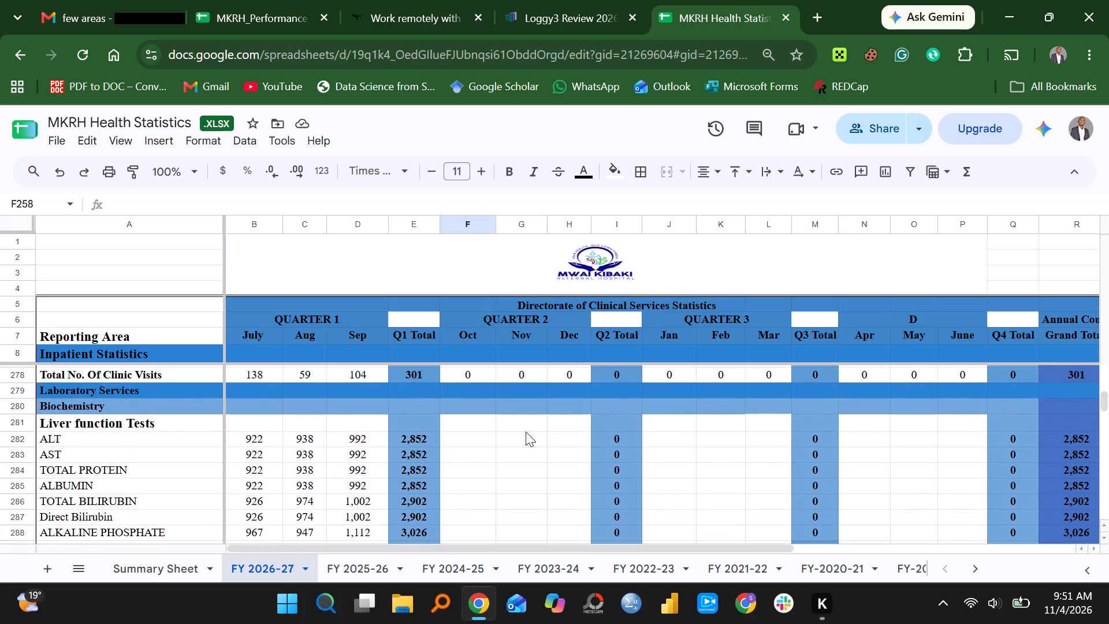
left_click(478, 437)
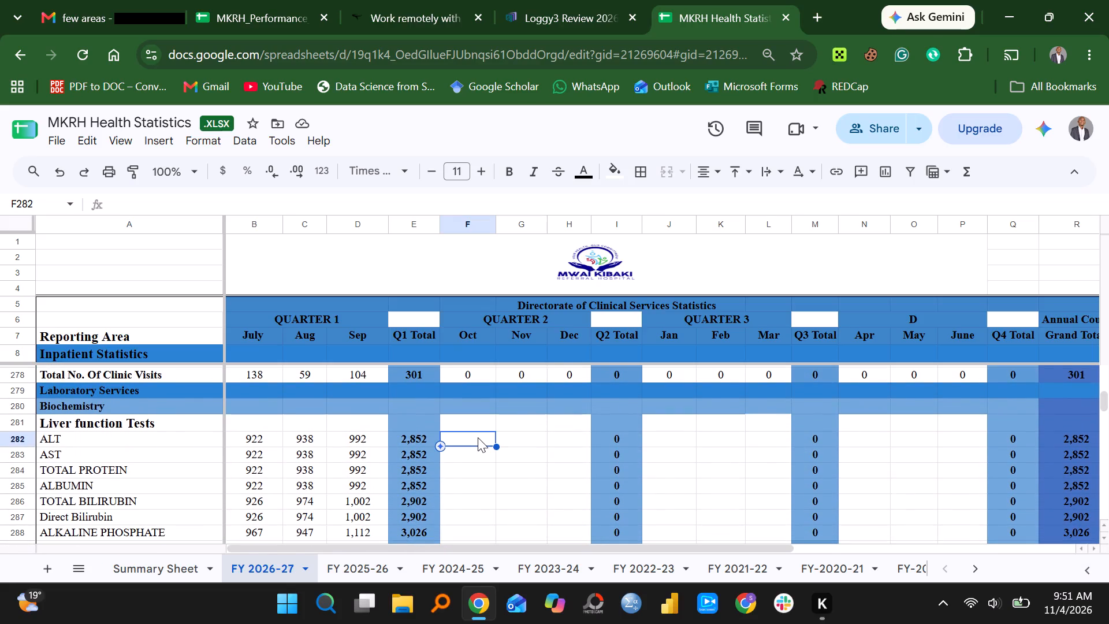
type("997")
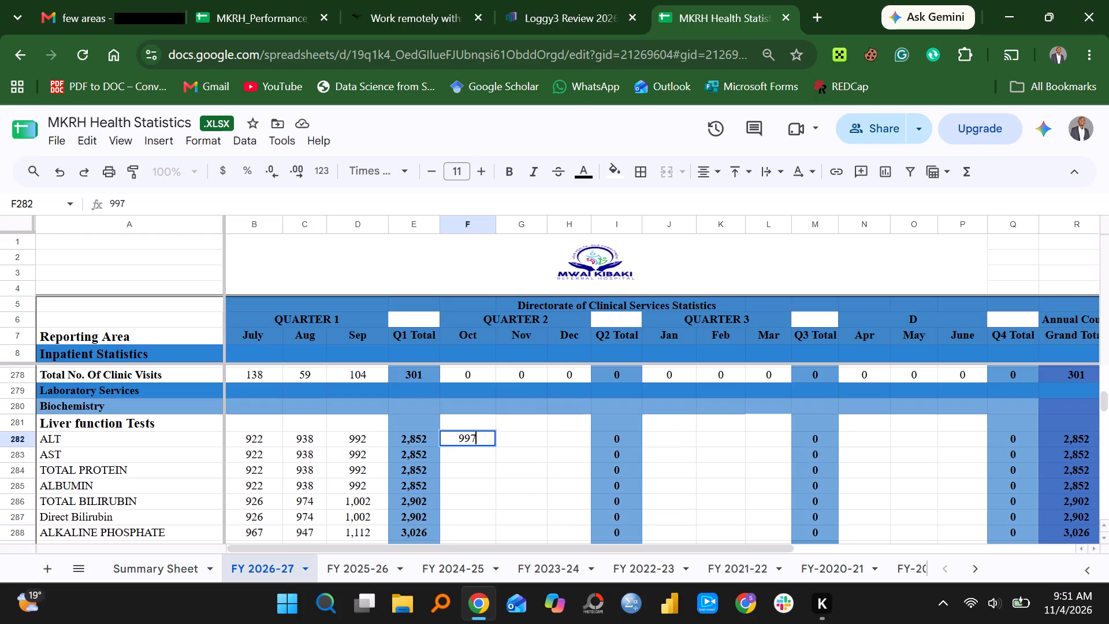
key("Down")
type("997")
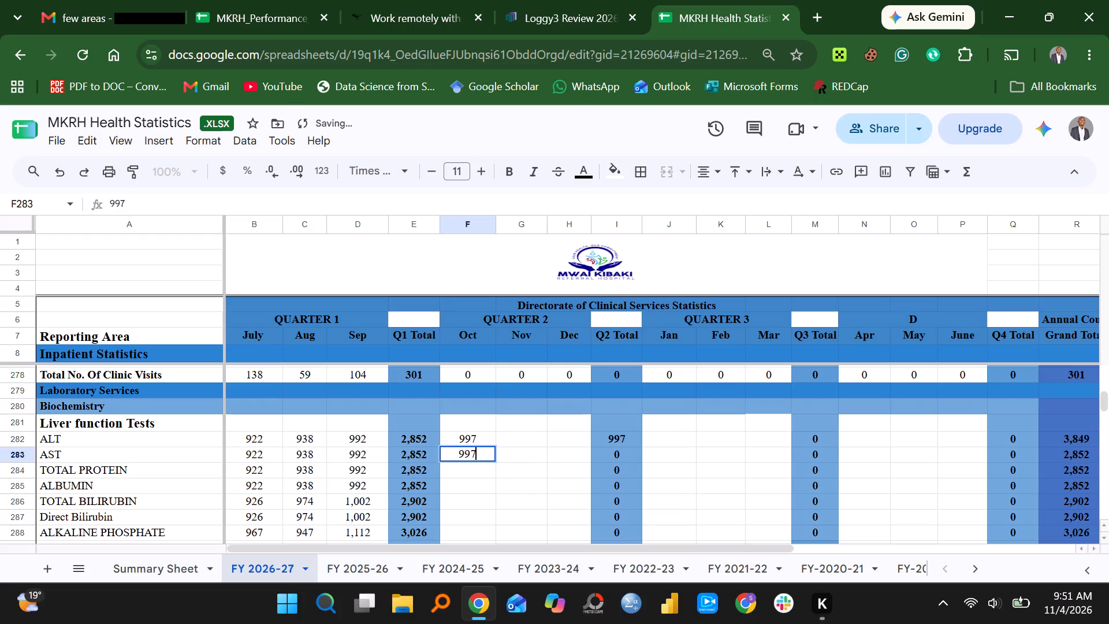
key("Down")
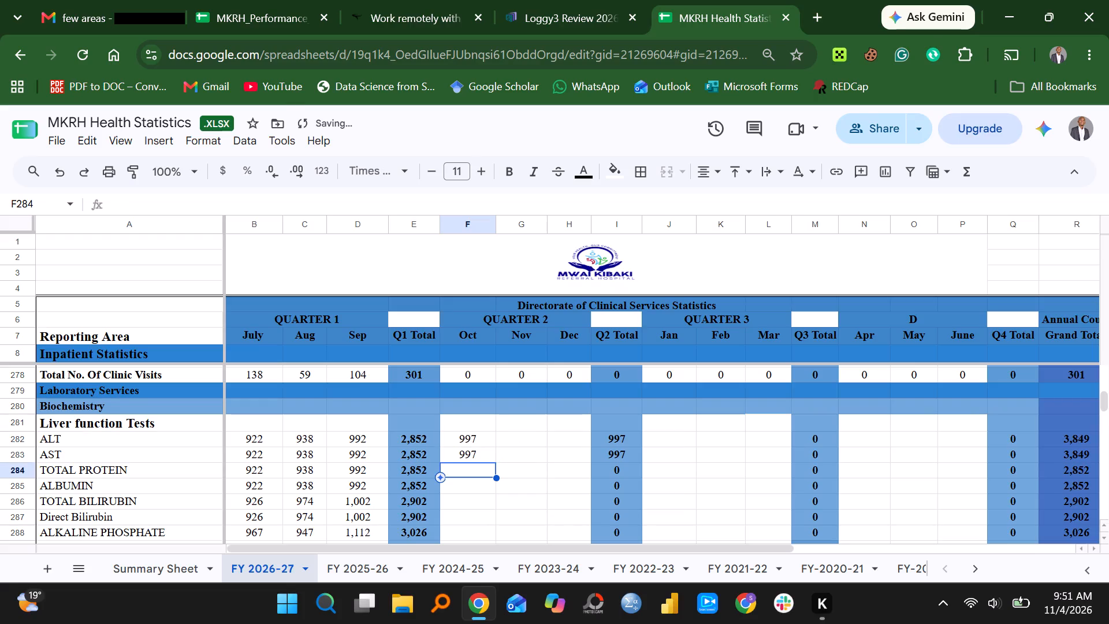
type("1008")
key("Down")
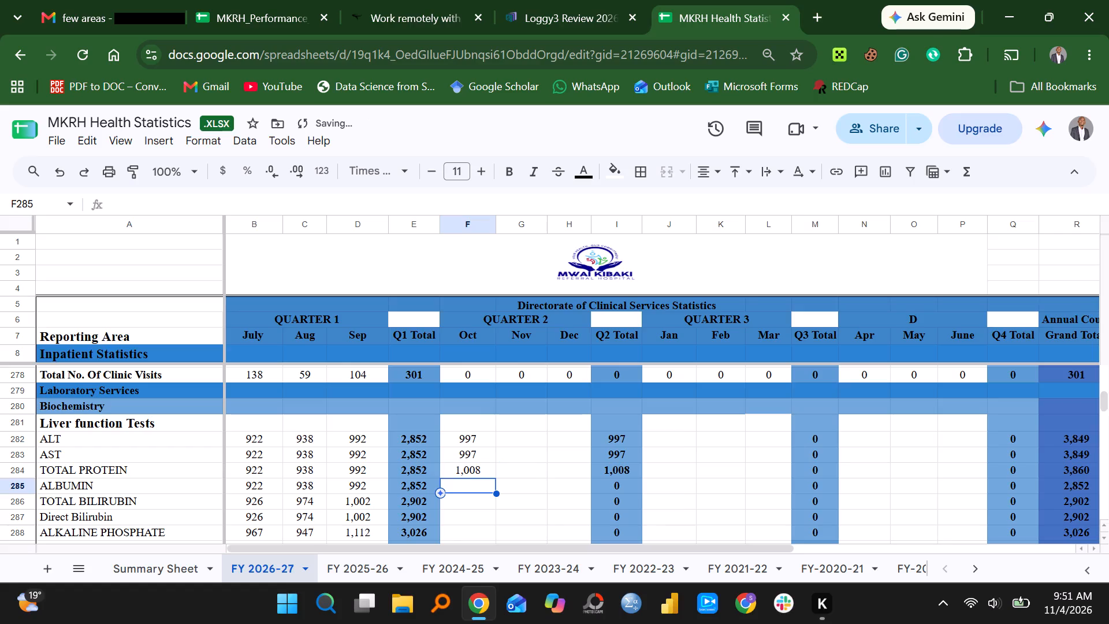
type("1008")
key("Down")
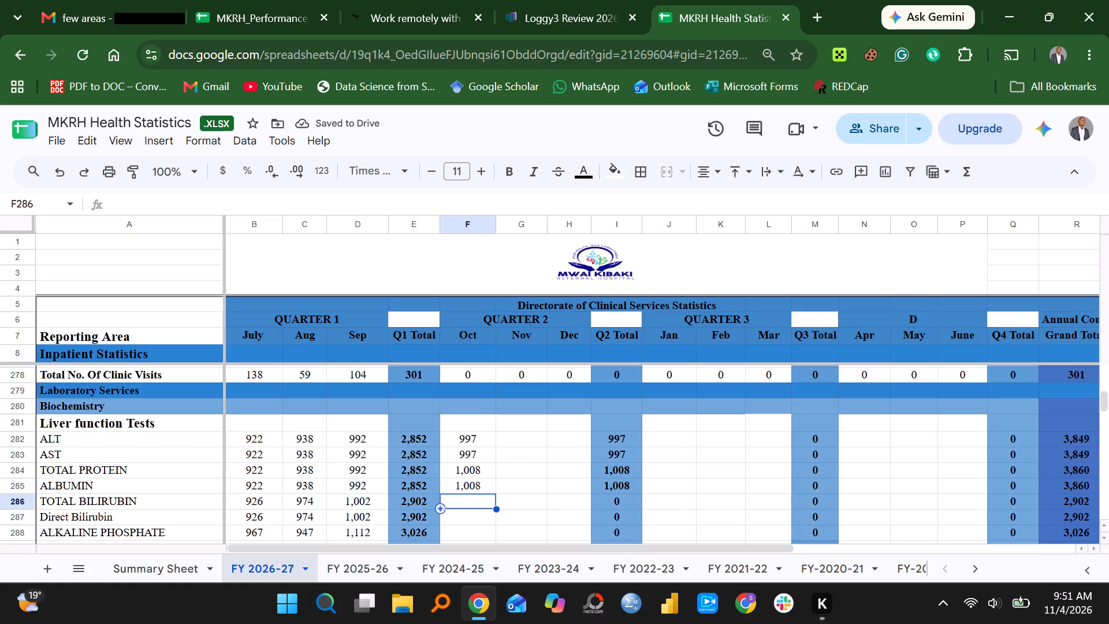
Enter the remaining October liver function tests: total bilirubin 1014, direct bilirubin 1013, alkaline phosphate 1136, GTT 997.
type("1014")
key("Down")
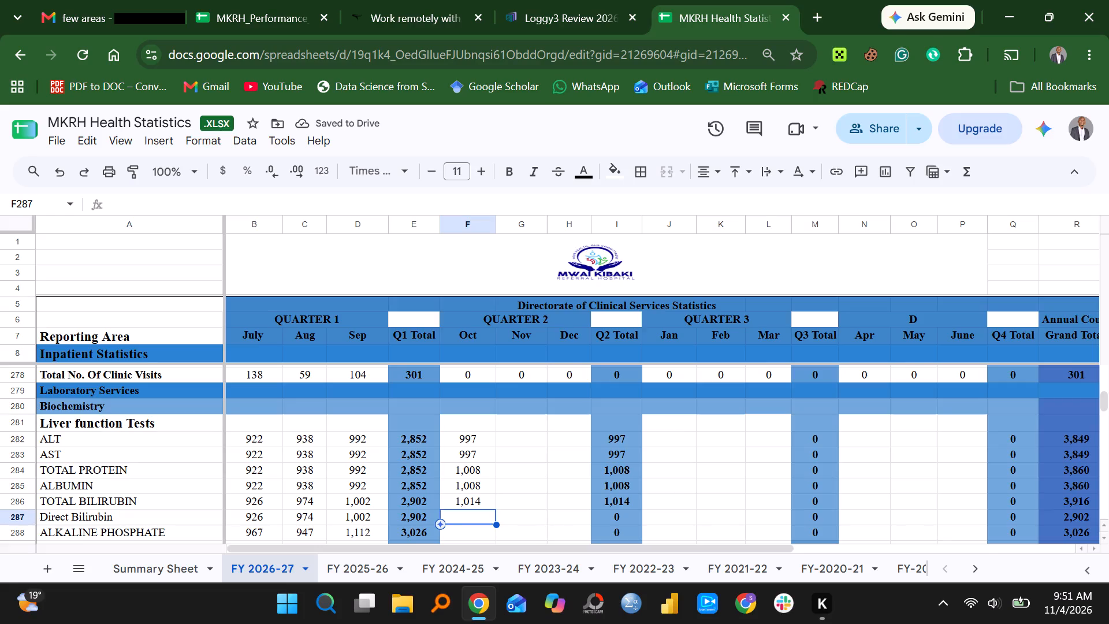
type("1013")
key("Down")
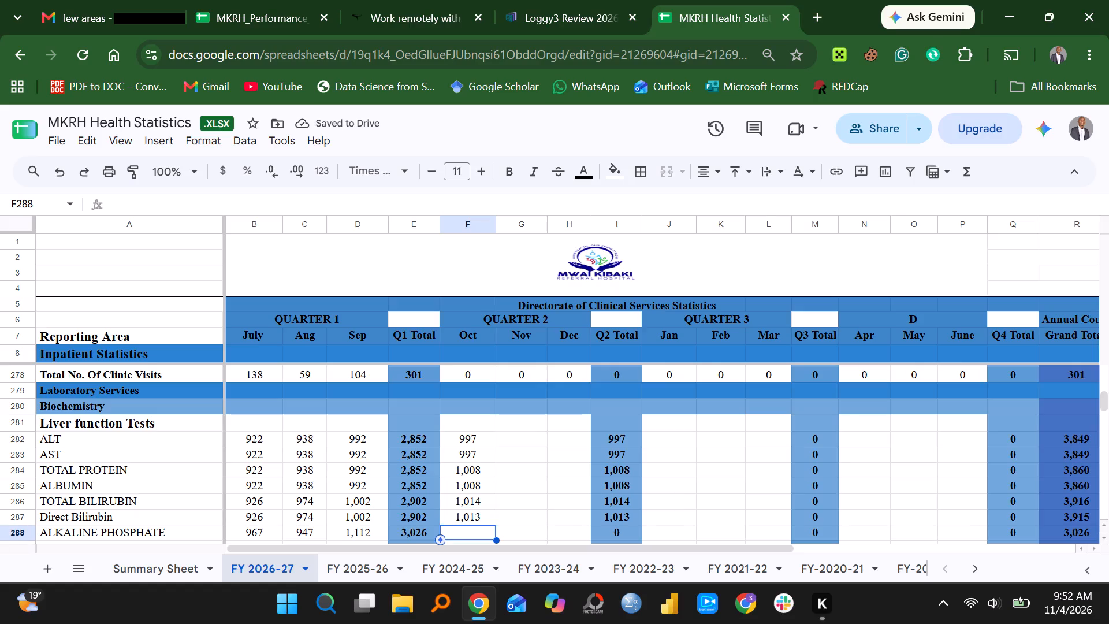
type("11")
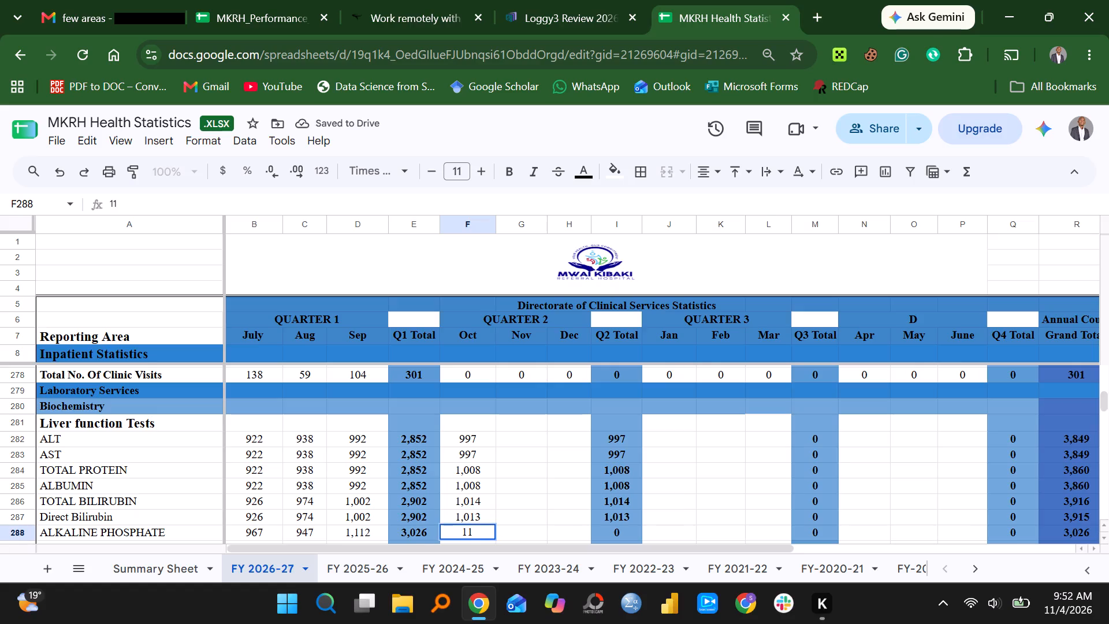
type("36")
key("Down")
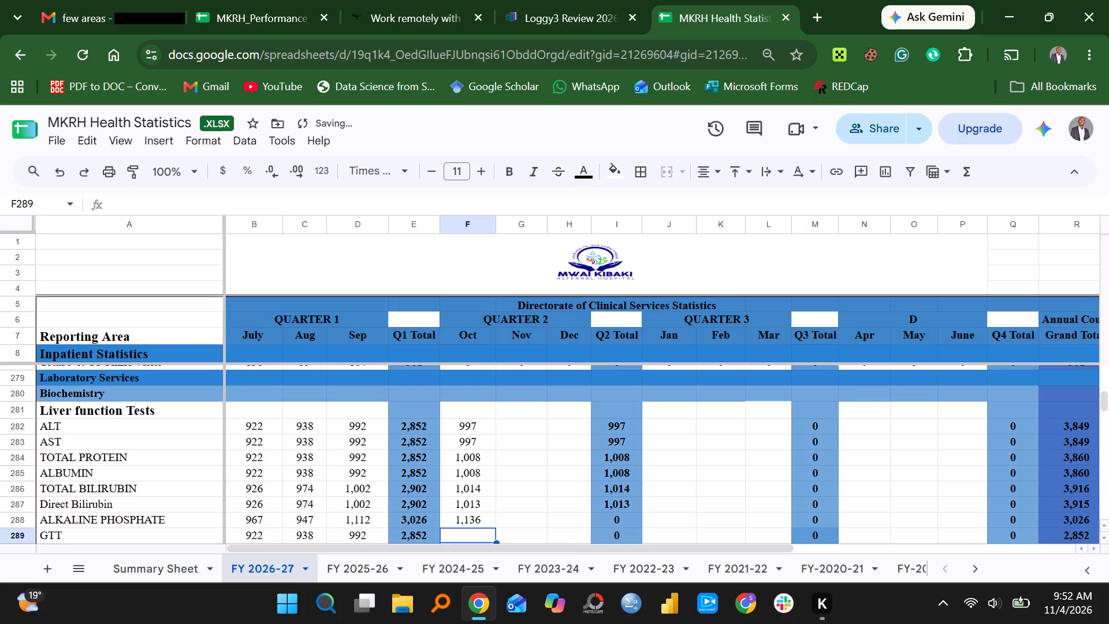
type("997")
key("Down")
Under Renal function tests, enter October creatinine 1914 and urea 1914.
key("Down")
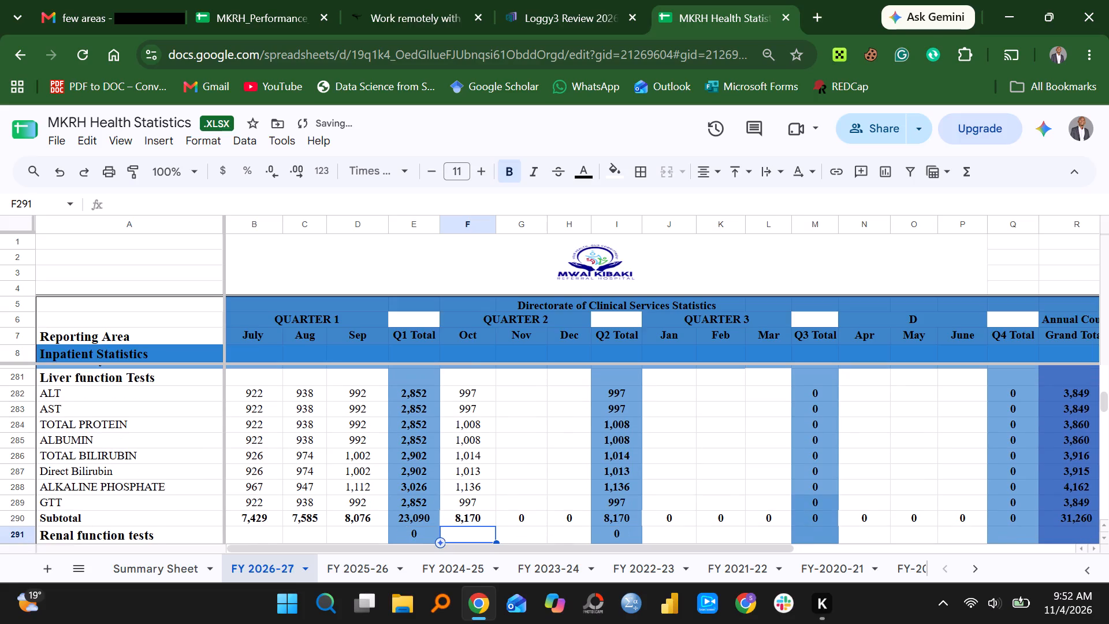
key("Down")
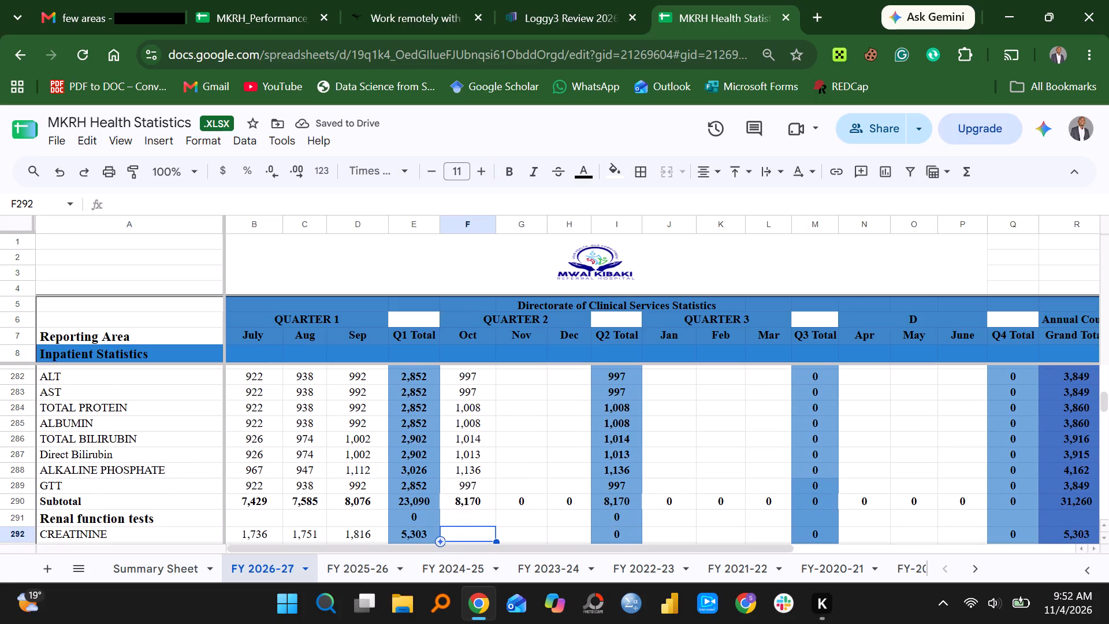
key("Down")
key("Up")
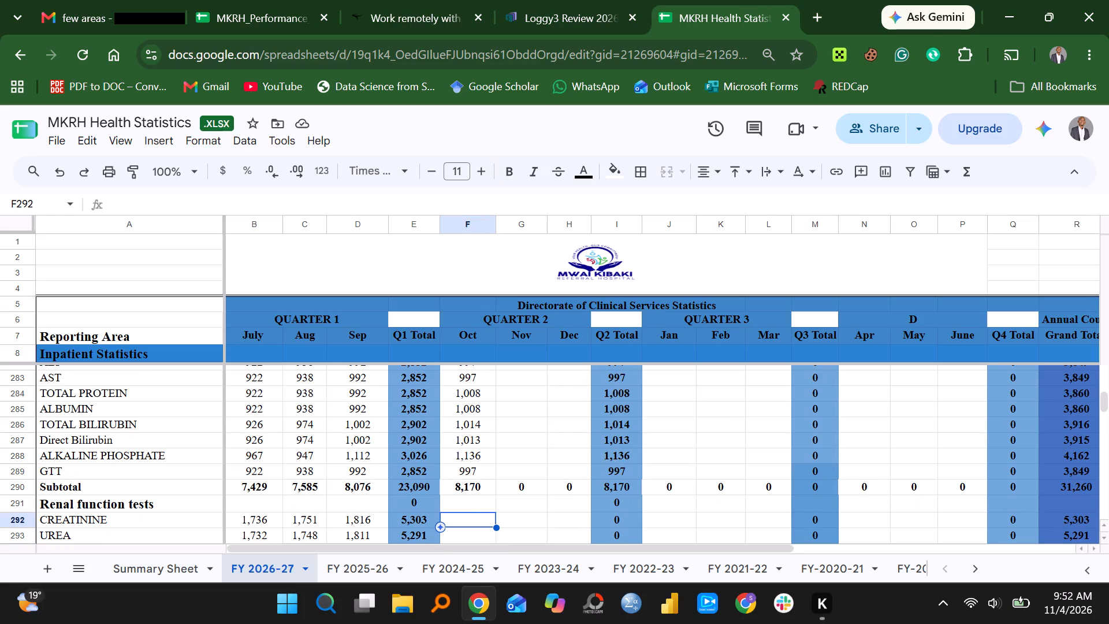
key("1")
type("914")
key("Return")
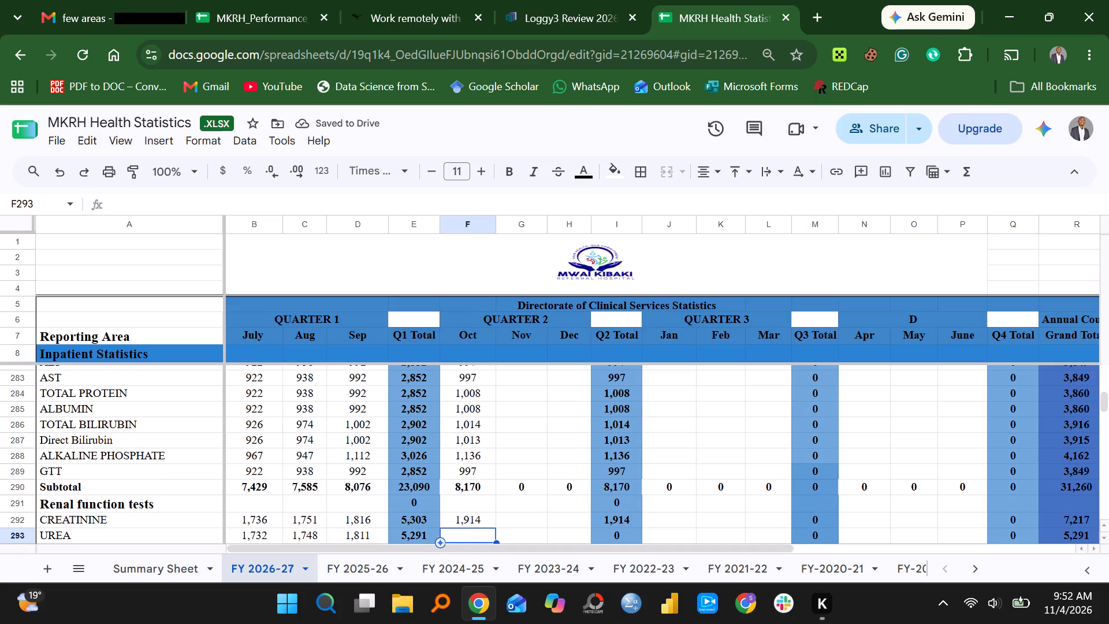
key("1")
type("91")
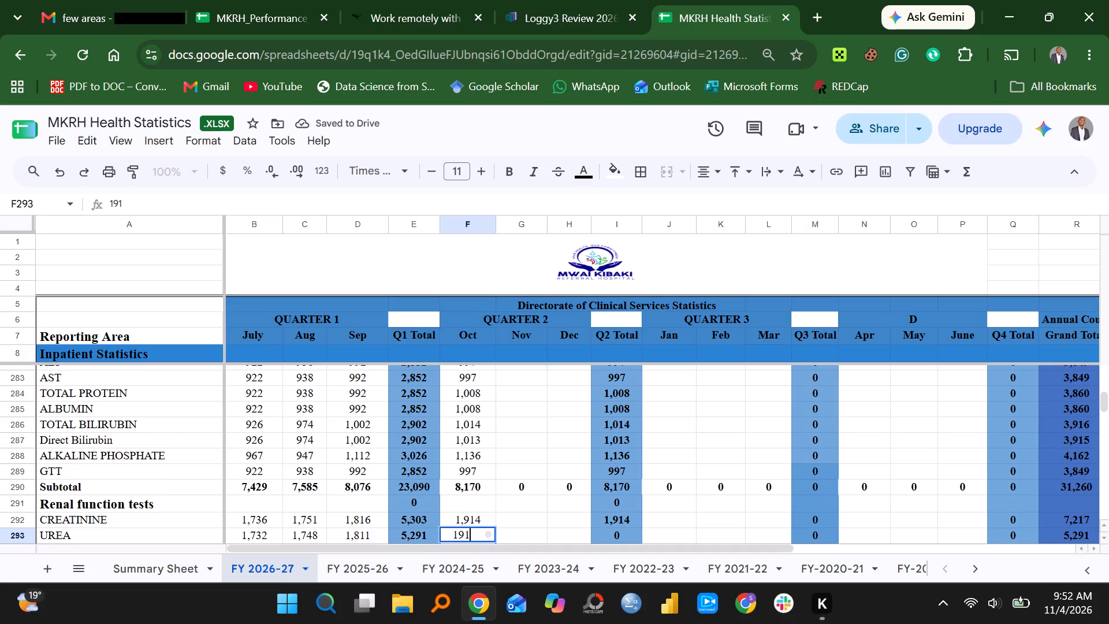
key("4")
key("Return")
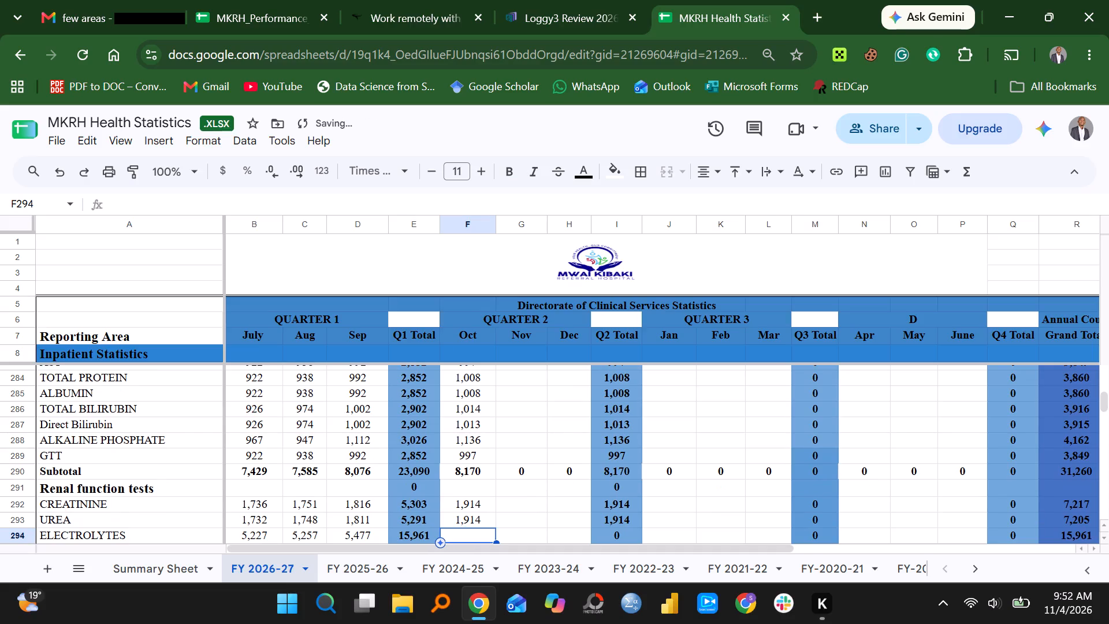
Calculate October electrolytes as 1921+1926+1922 and replace the formula with the plain value 5769.
key("equal")
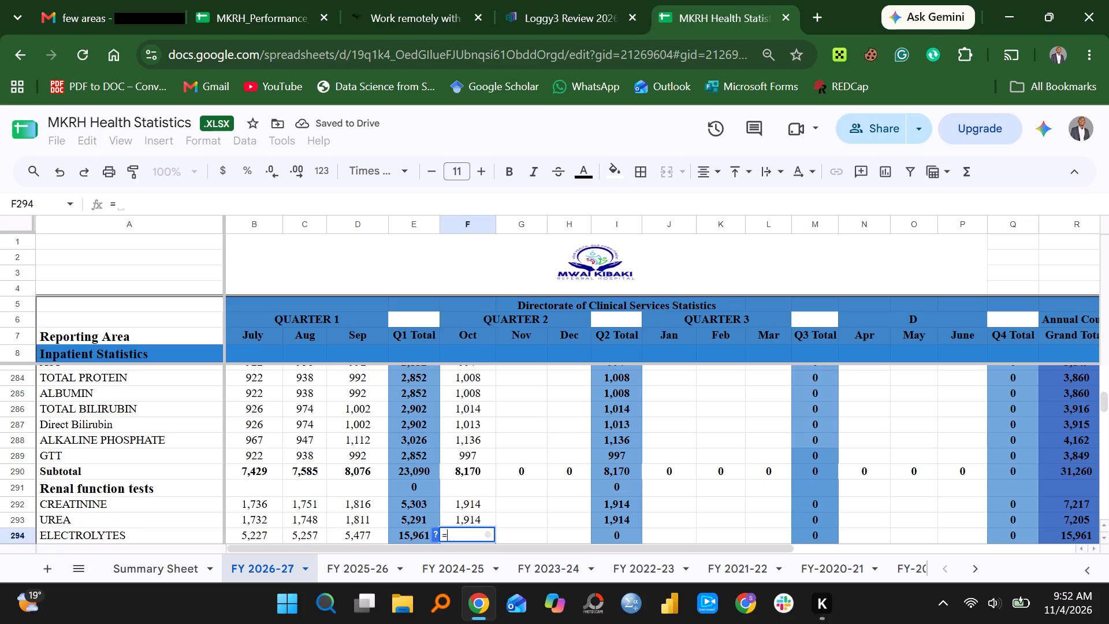
type("1921")
key("shift+plus")
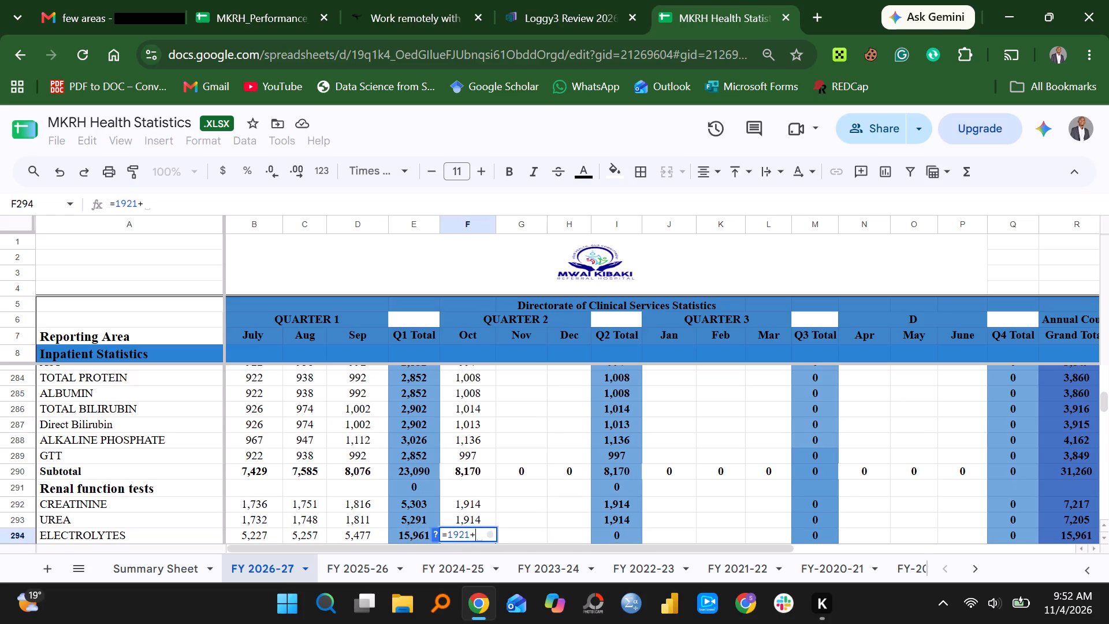
key("1")
type("926")
type("+1")
key("0")
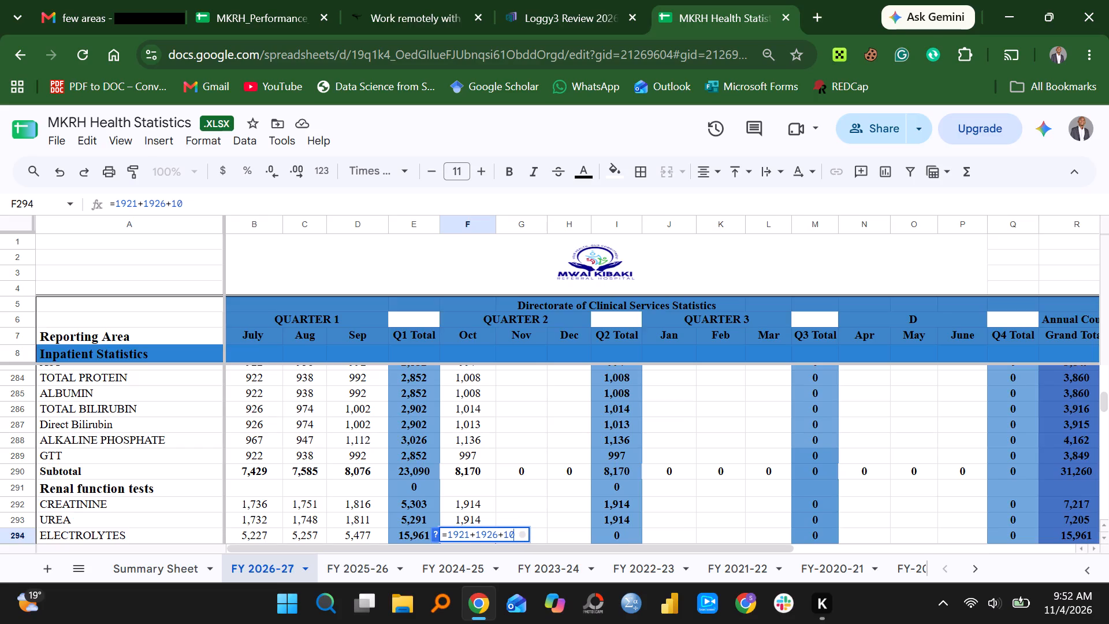
key("BackSpace")
type("922")
key("Return")
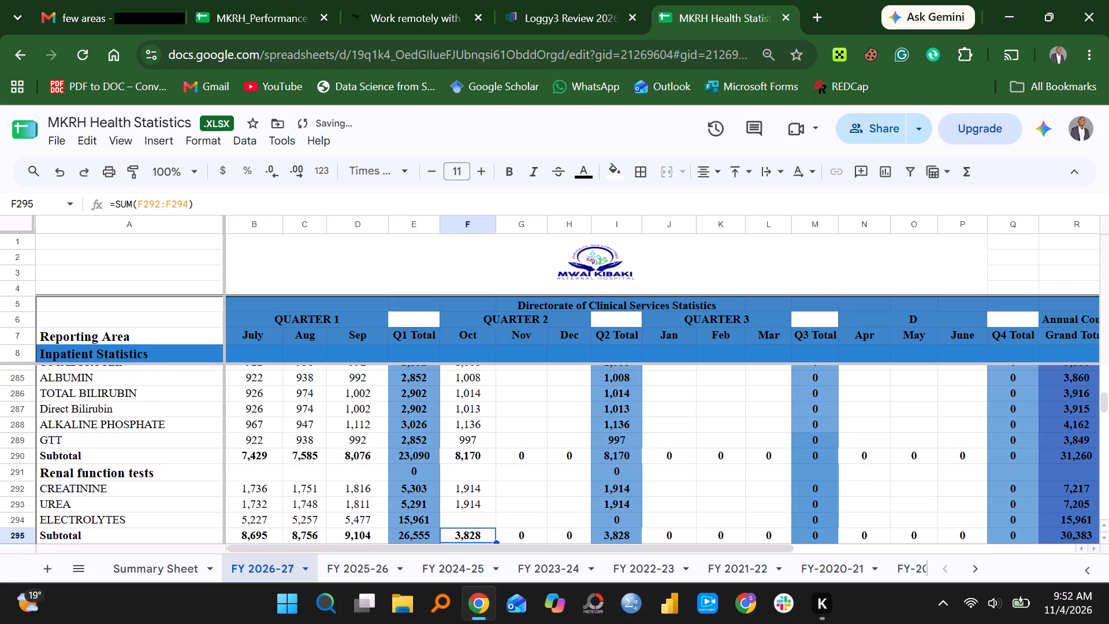
key("Up")
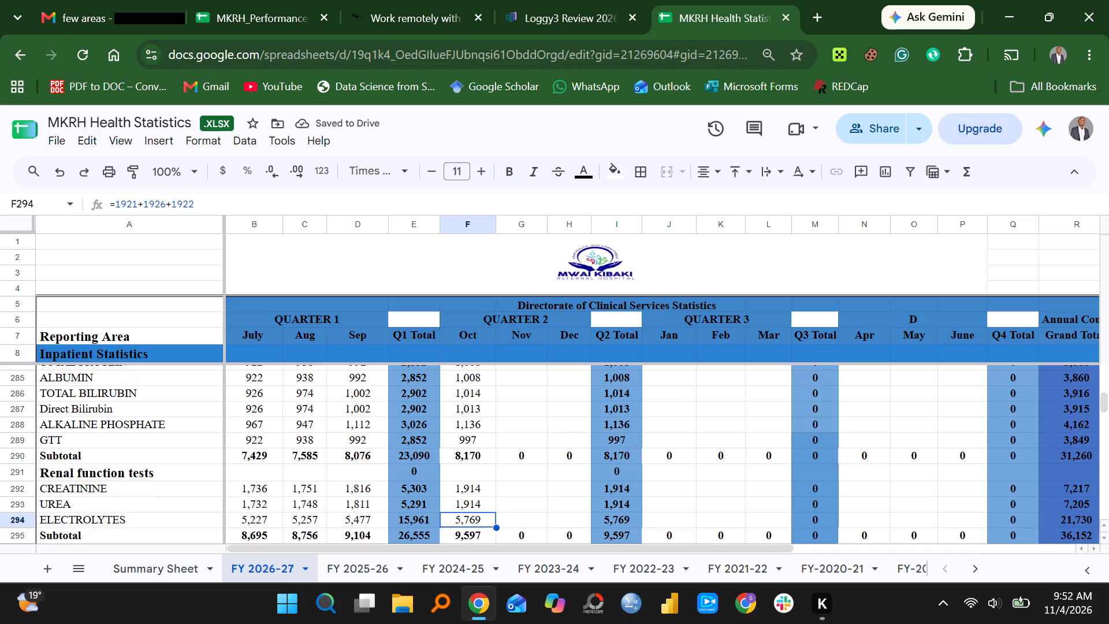
type("5769")
key("Return")
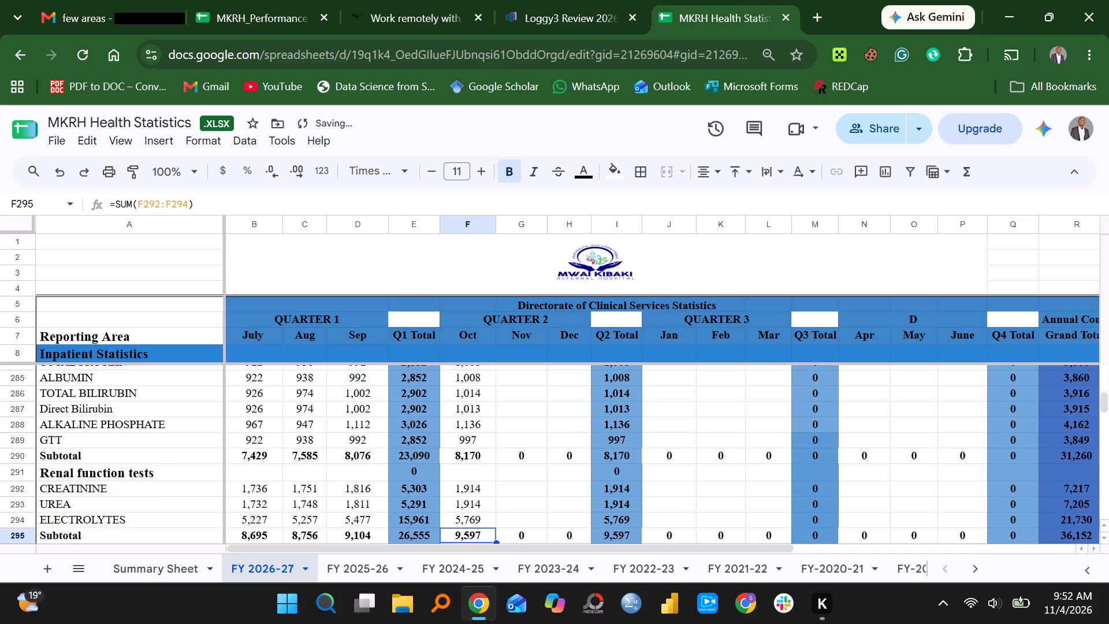
Under Bone Chemistry, enter October magnesium 408 and calcium 417.
key("Down")
key("Down")
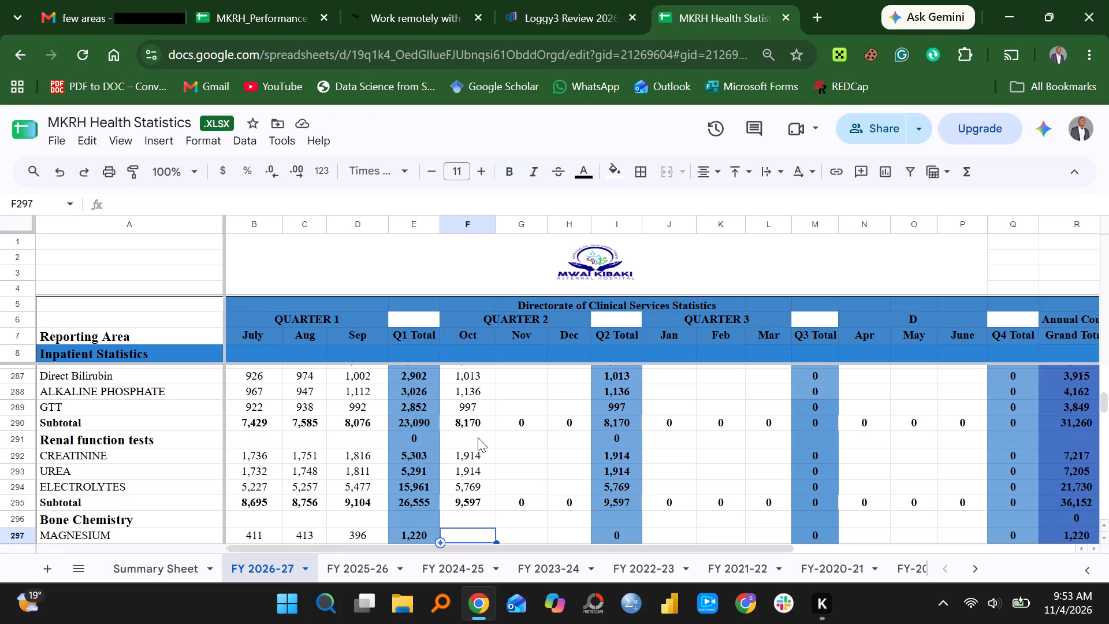
type("408")
key("Down")
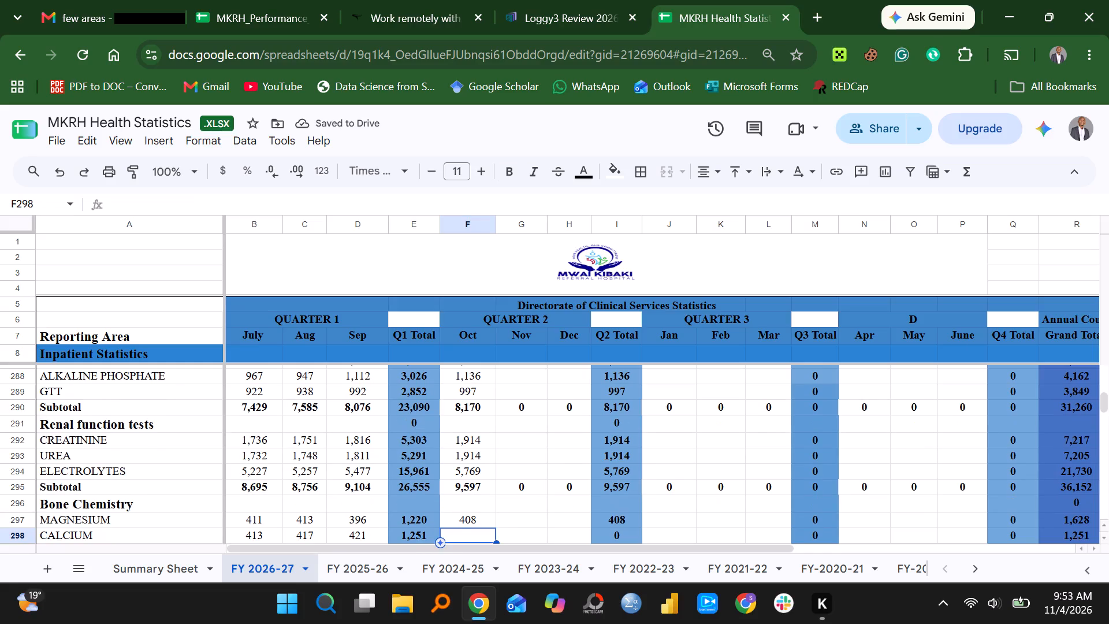
type("417")
key("Down")
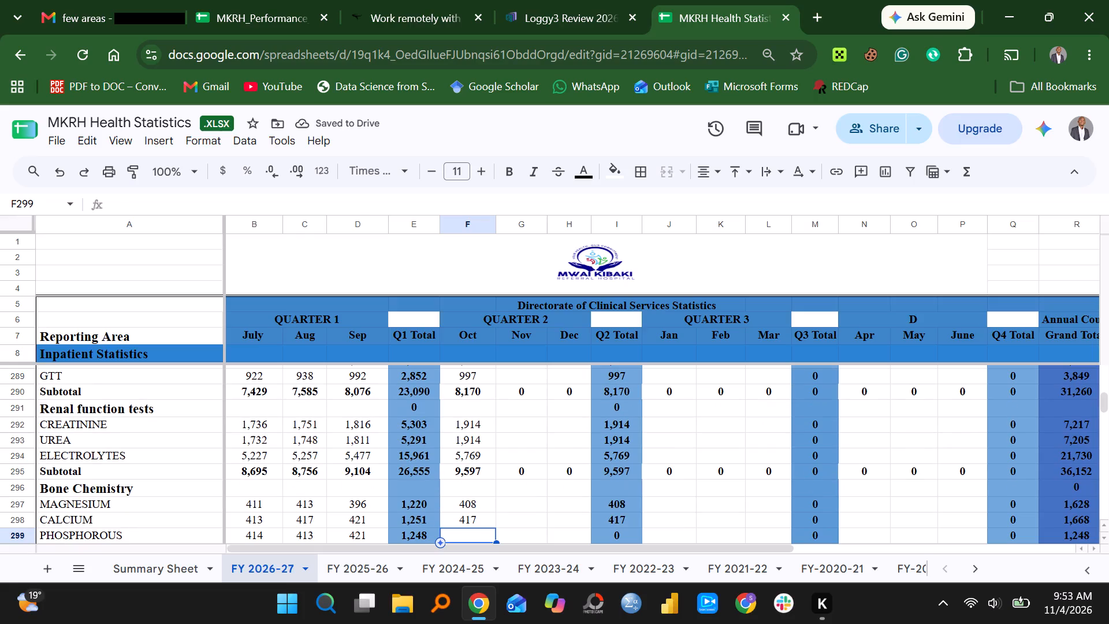
Enter 422 as the October phosphorous figure under Bone Chemistry.
type("422")
key("Down")
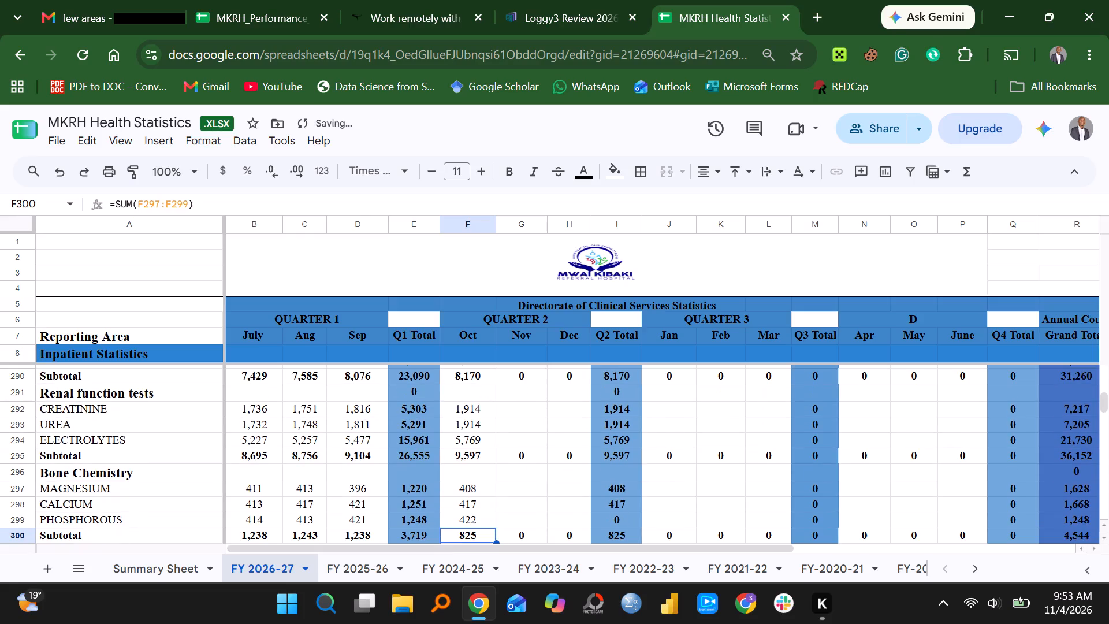
Enter the October lipid tests: total cholesterol 197, triglycerides 194, HDL-cholesterol 194 and LDL-cholesterol 194.
key("Down")
key("Down")
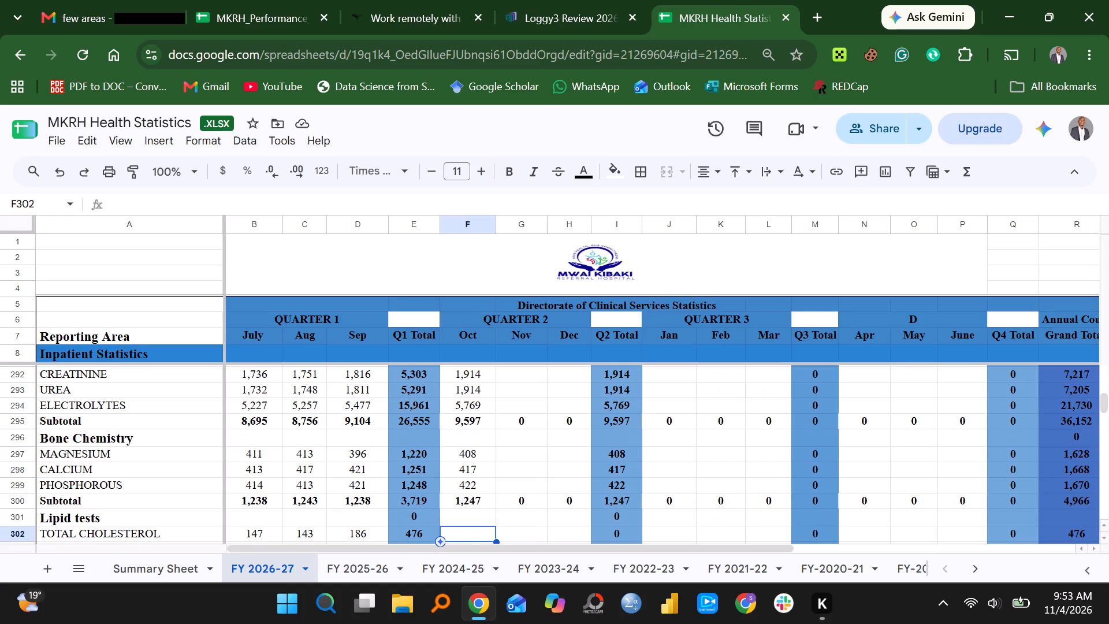
key("1")
type("97")
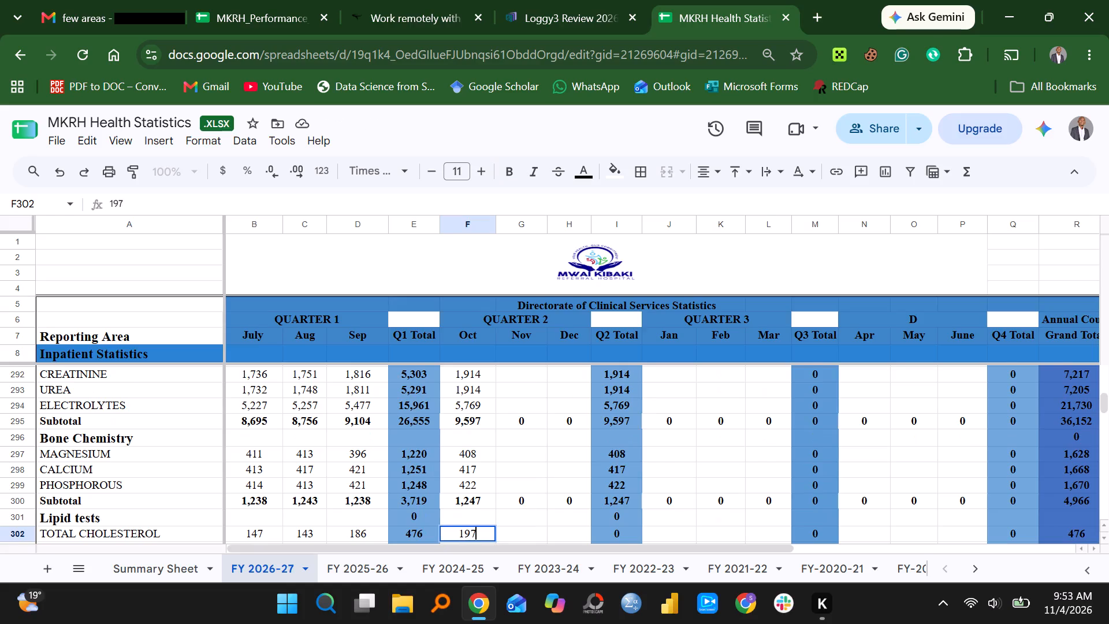
key("Down")
type("194")
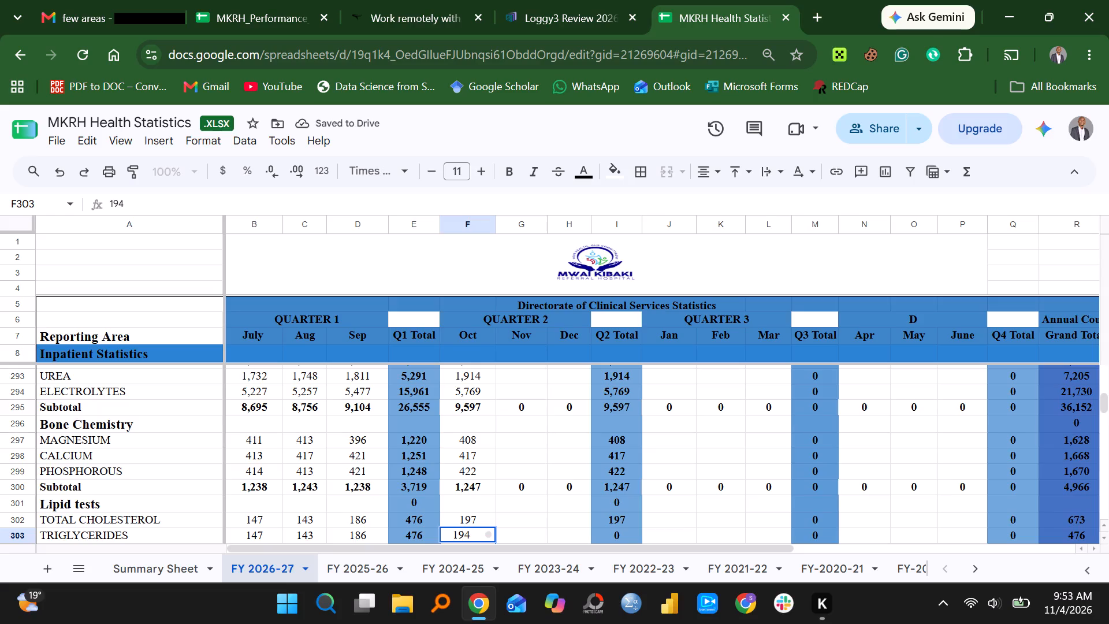
key("Down")
type("194")
key("Down")
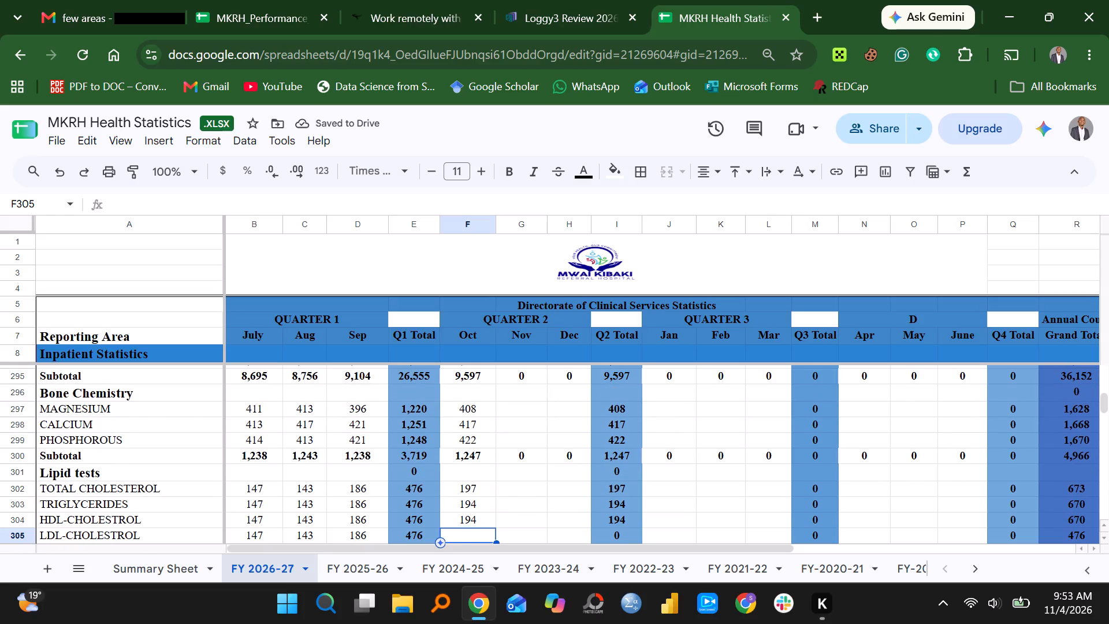
key("1")
key("9")
key("4")
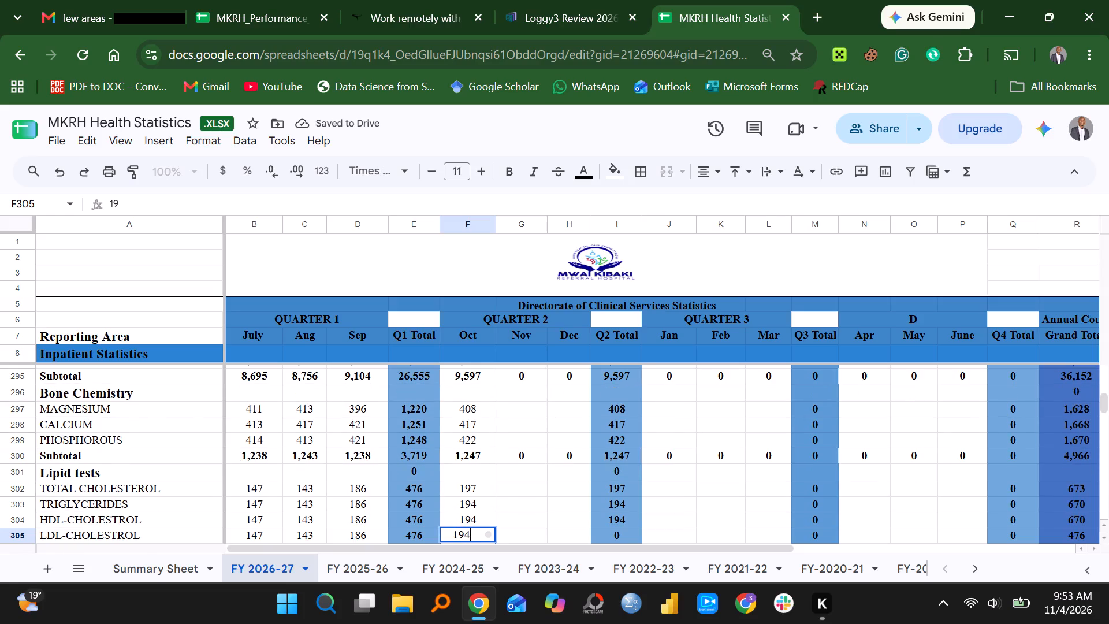
key("Down")
Under Blood Sugar Tests, enter October random blood sugar 4350 and HbA1C 186.
key("Down")
key("Down")
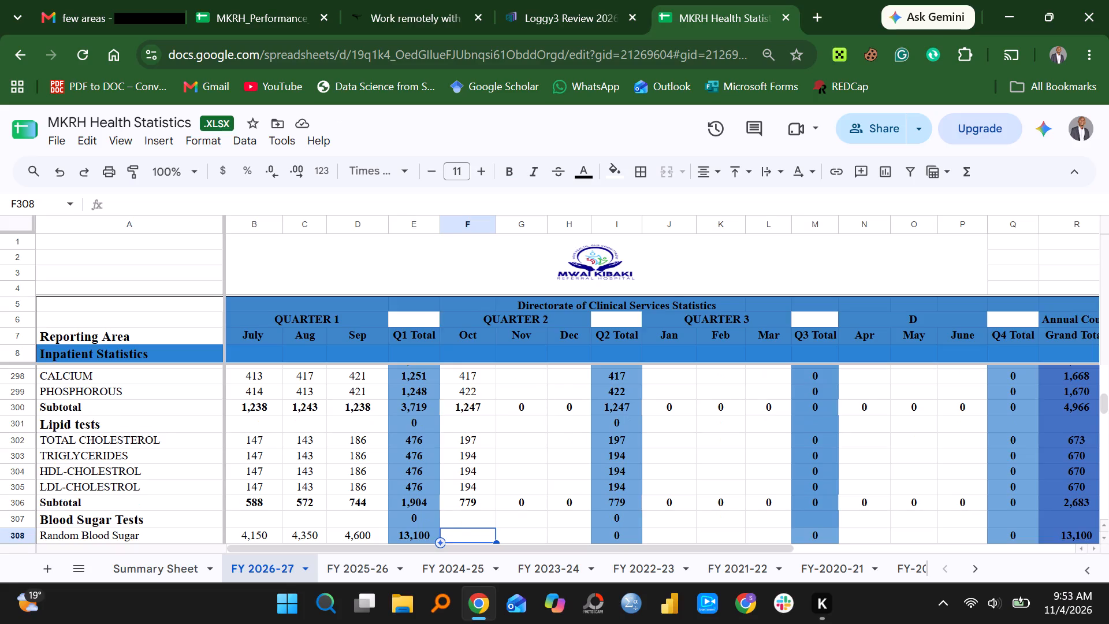
type("43")
type("50")
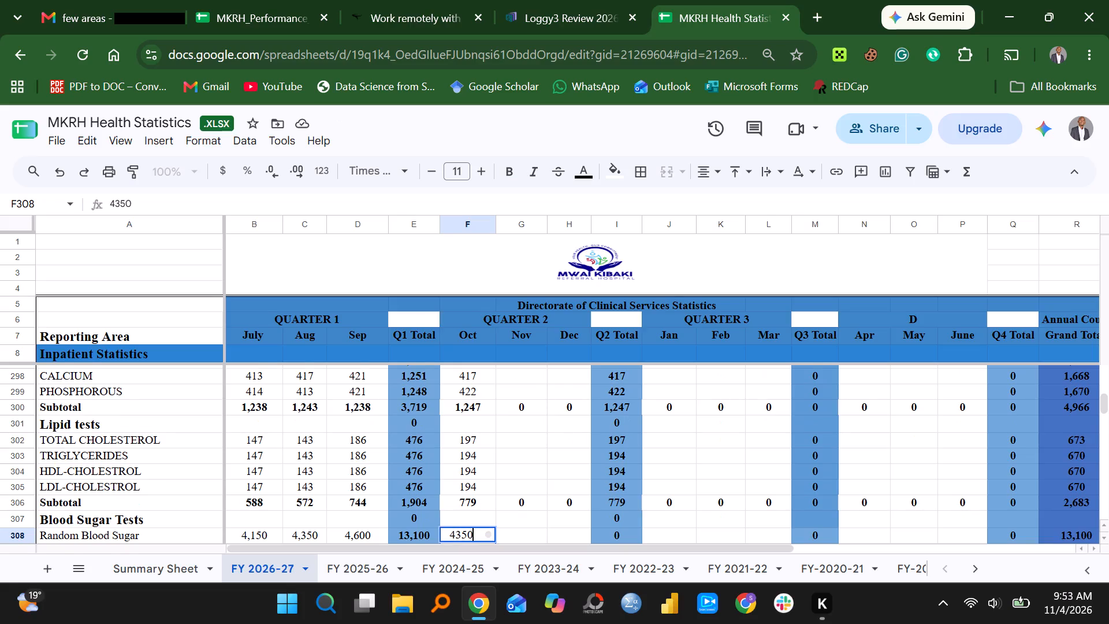
key("Down")
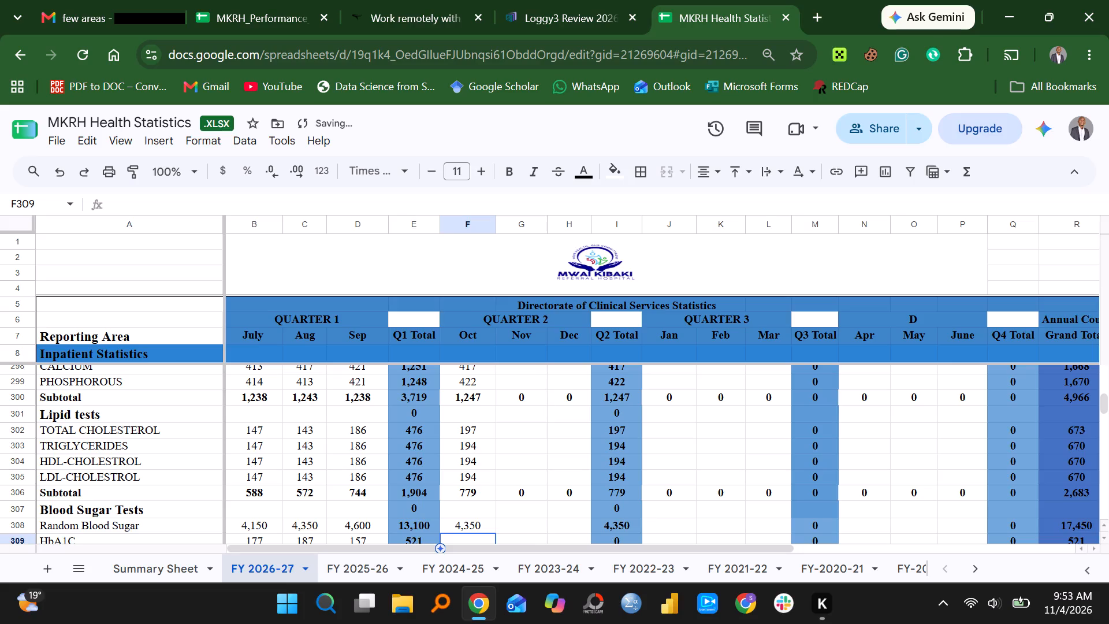
type("186")
key("Down")
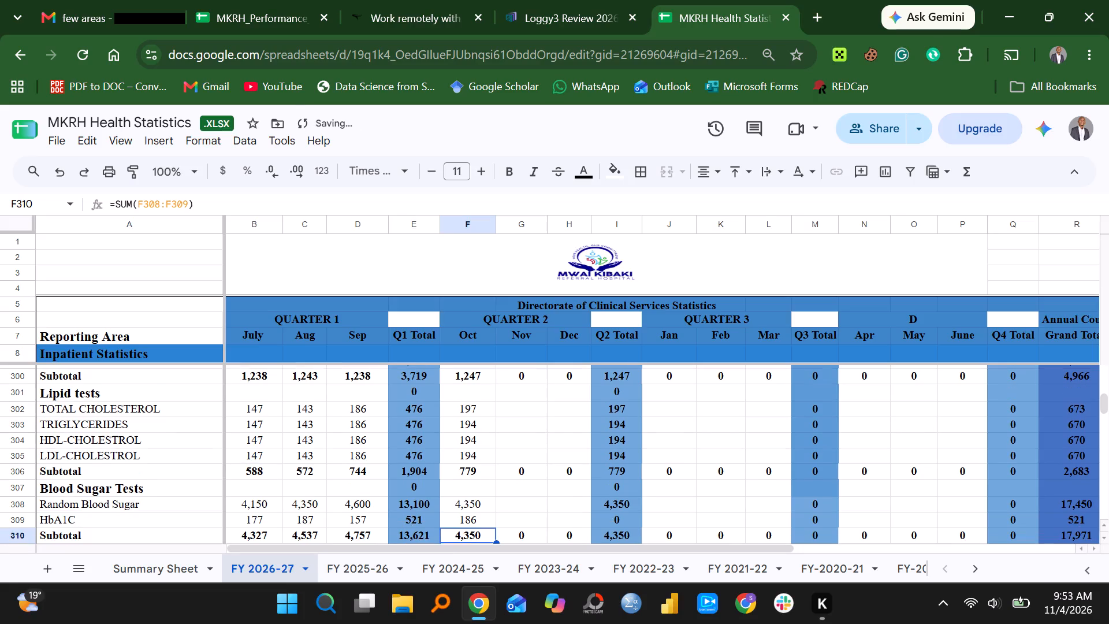
Enter 126 as the October PSA figure under Endocrinology.
key("Down")
key("Down")
key("Down")
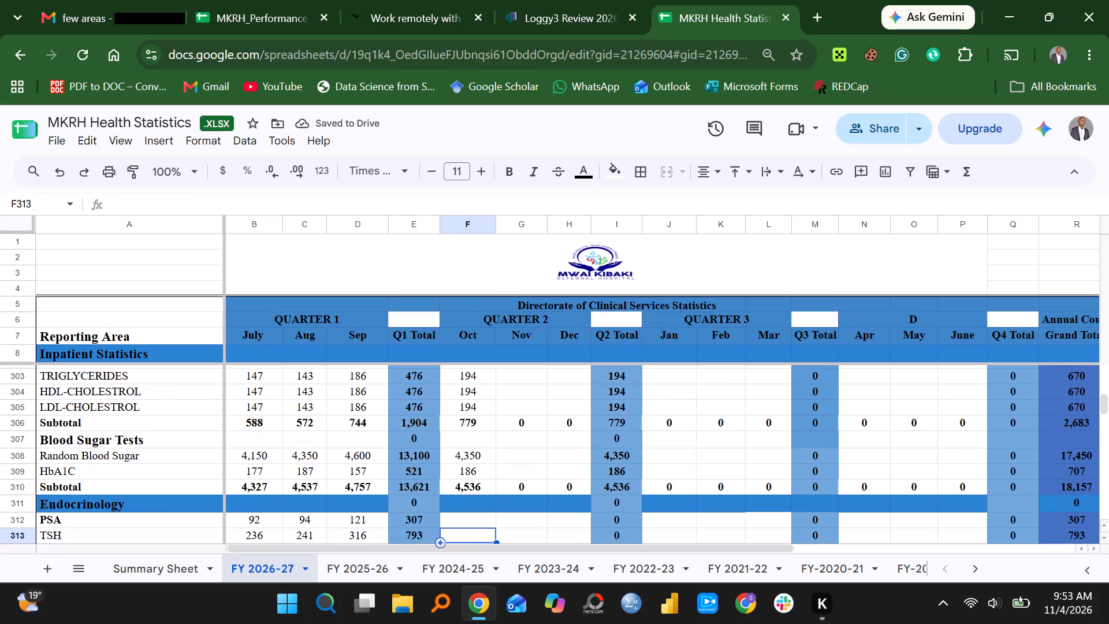
key("Up")
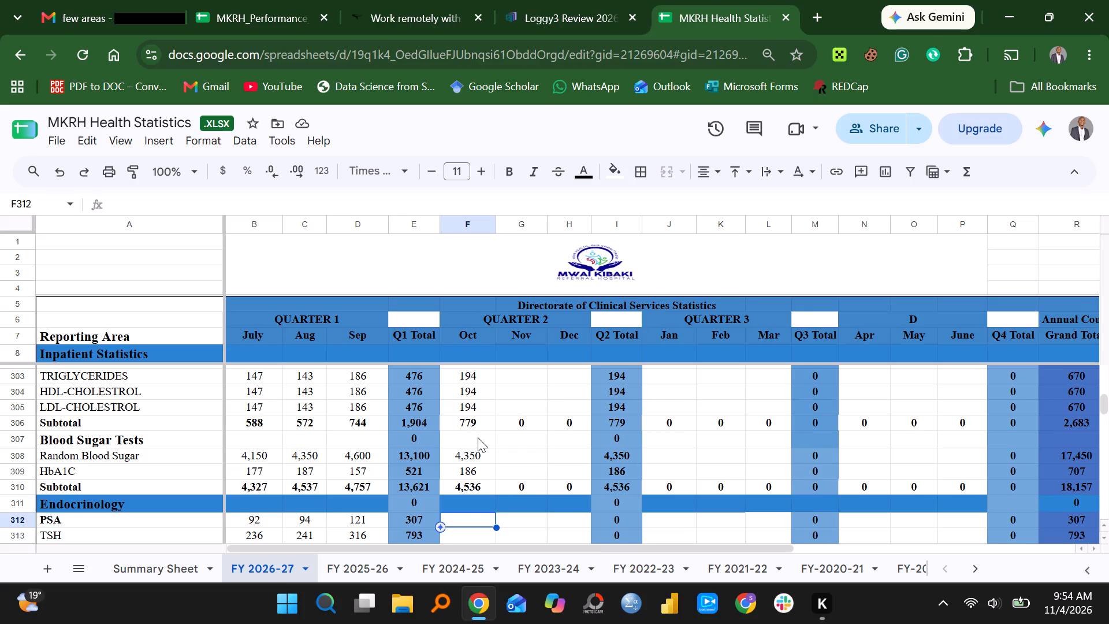
key("1")
type("26")
key("Down")
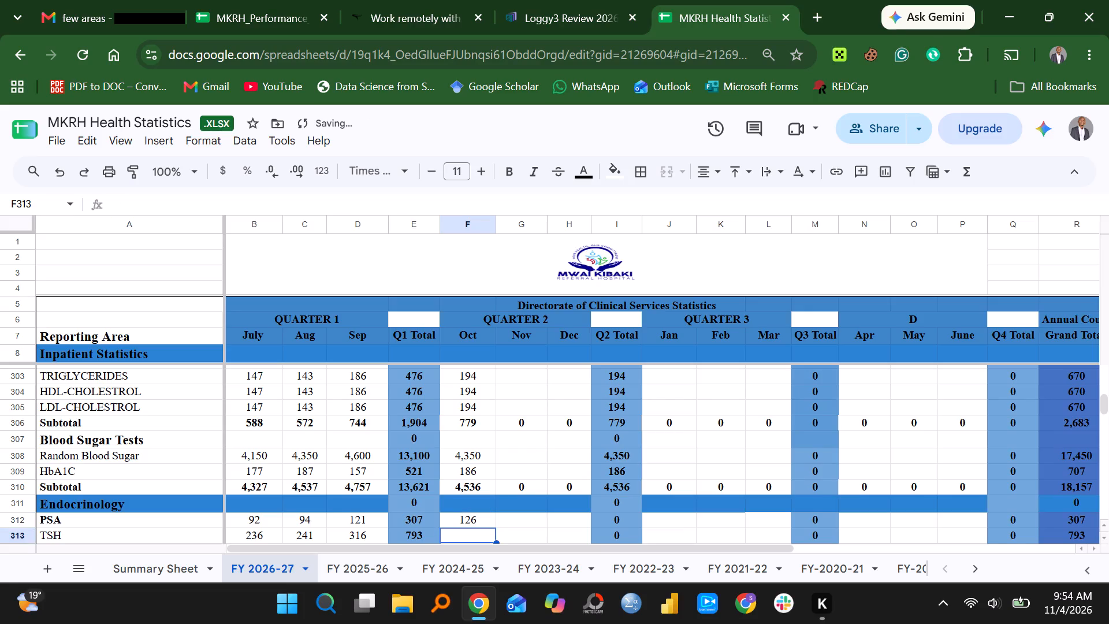
Enter the October thyroid tests under Endocrinology: TSH 423, FT3 419, TT3 0, FT4 419 and TT4 0.
type("423")
key("Down")
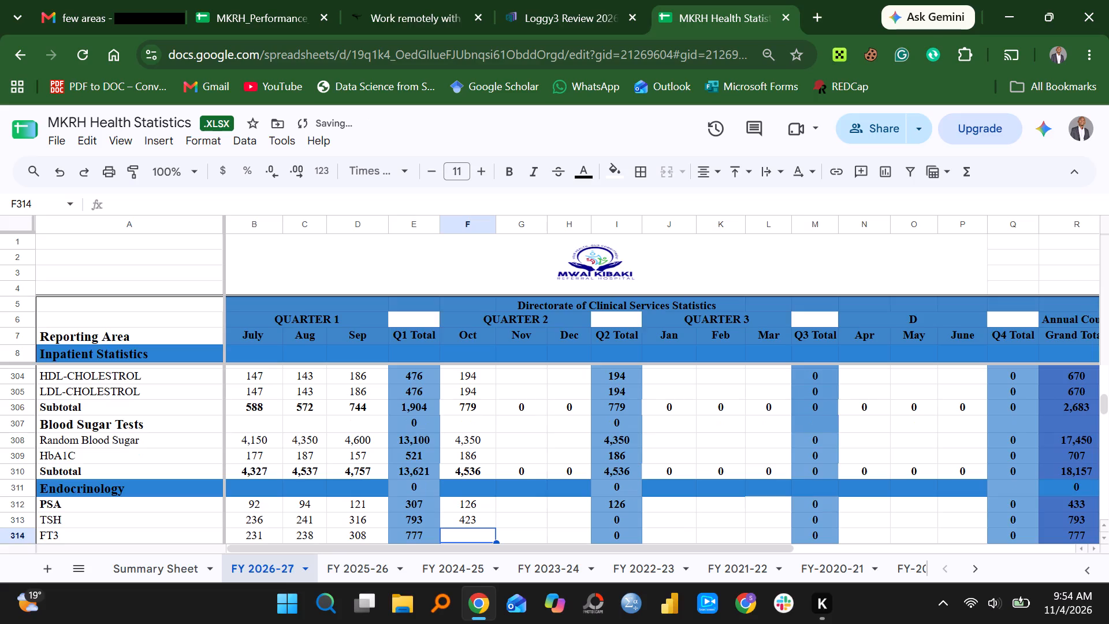
type("419")
key("Down")
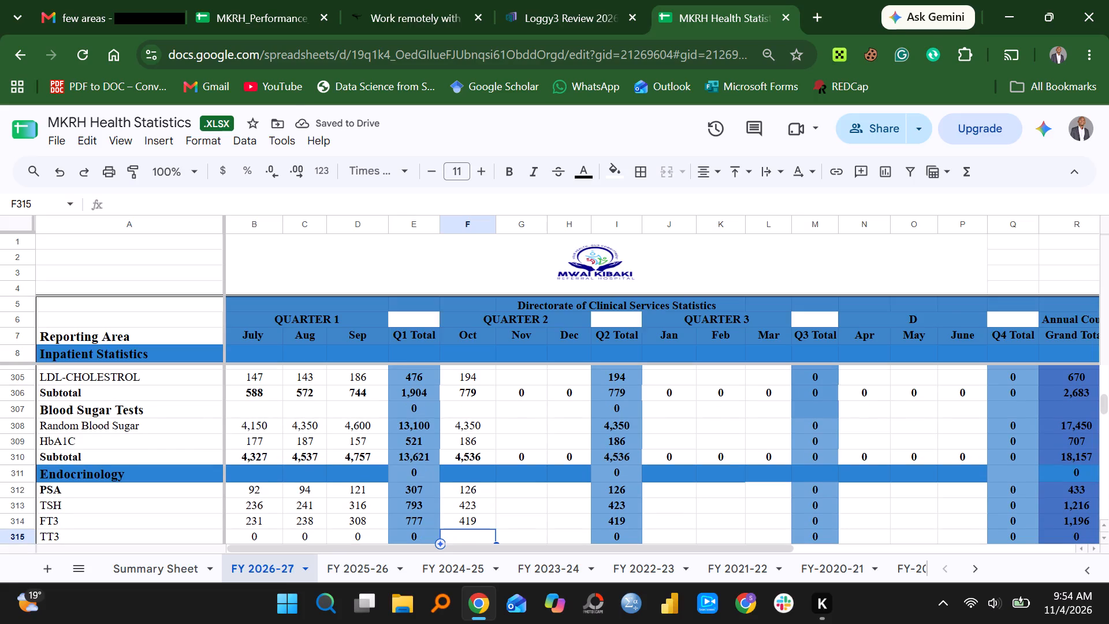
key("0")
key("Down")
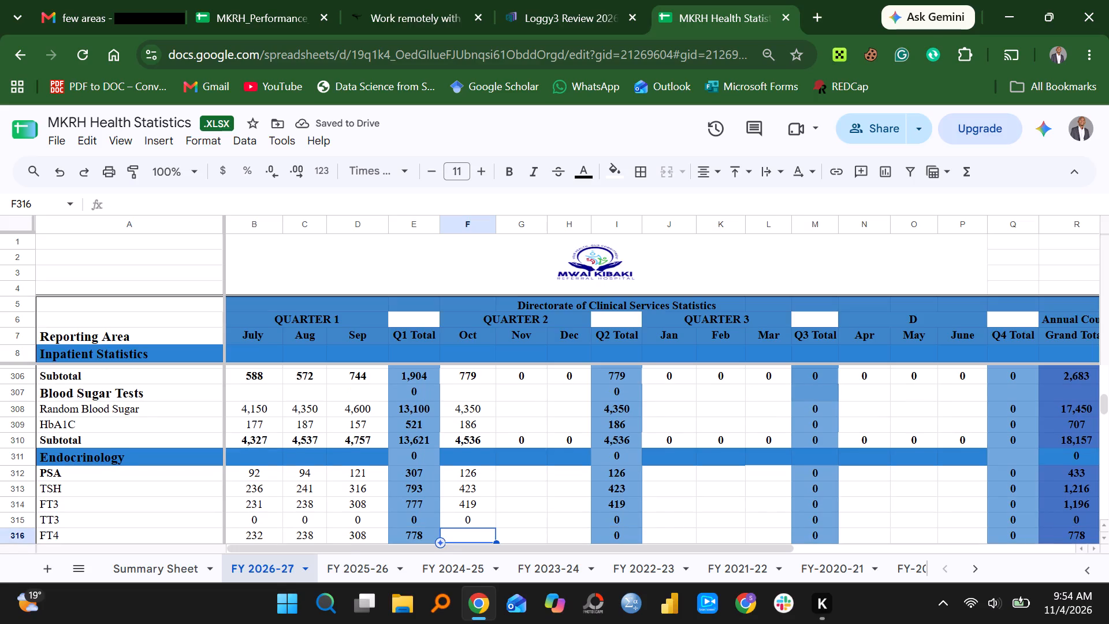
type("419")
key("Down")
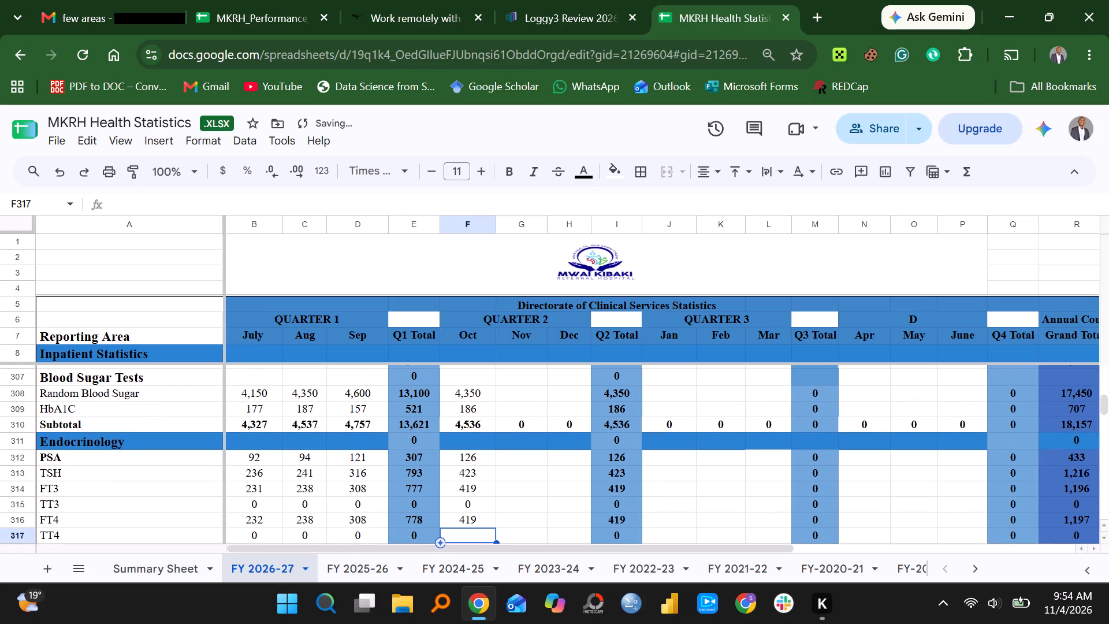
key("0")
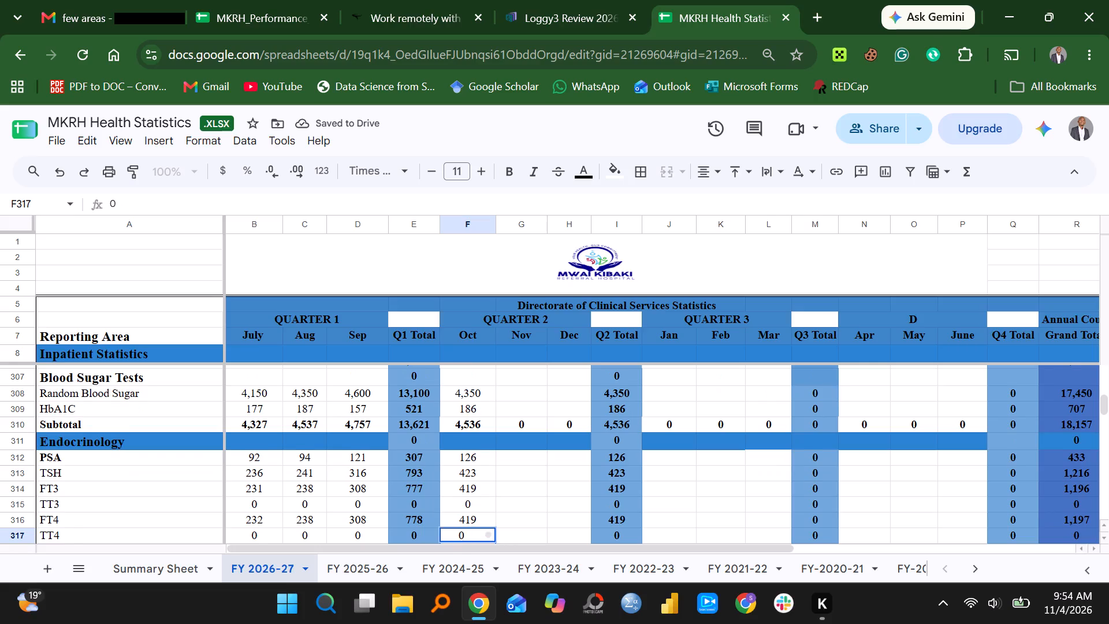
key("Down")
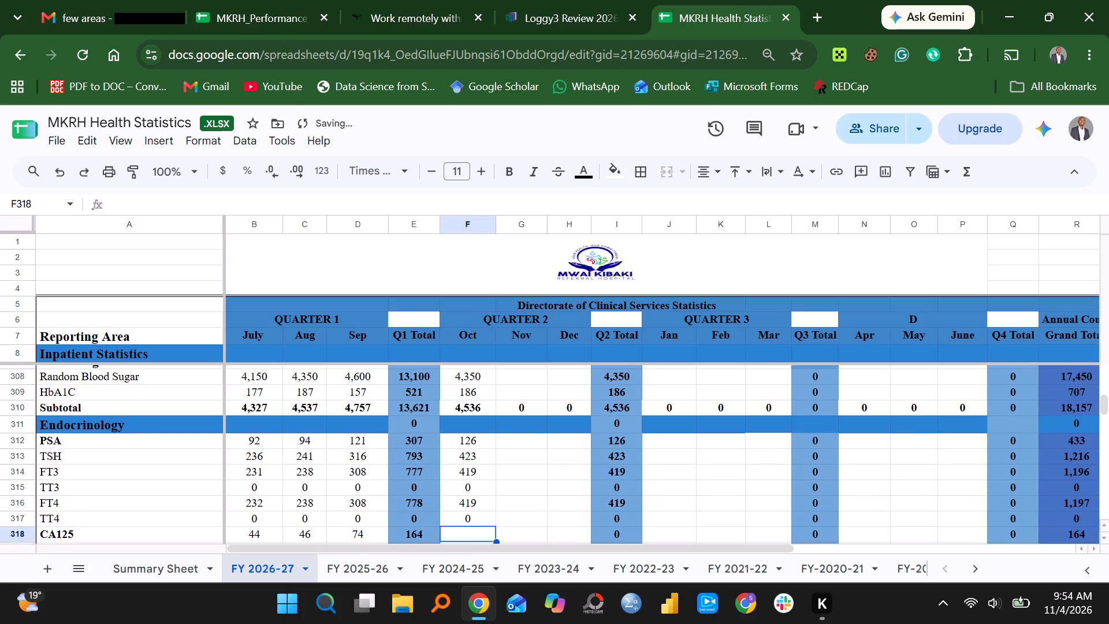
Enter the October tumour markers CA125 78, CA 15.3 77 and CA19.9 77.
type("78")
key("Down")
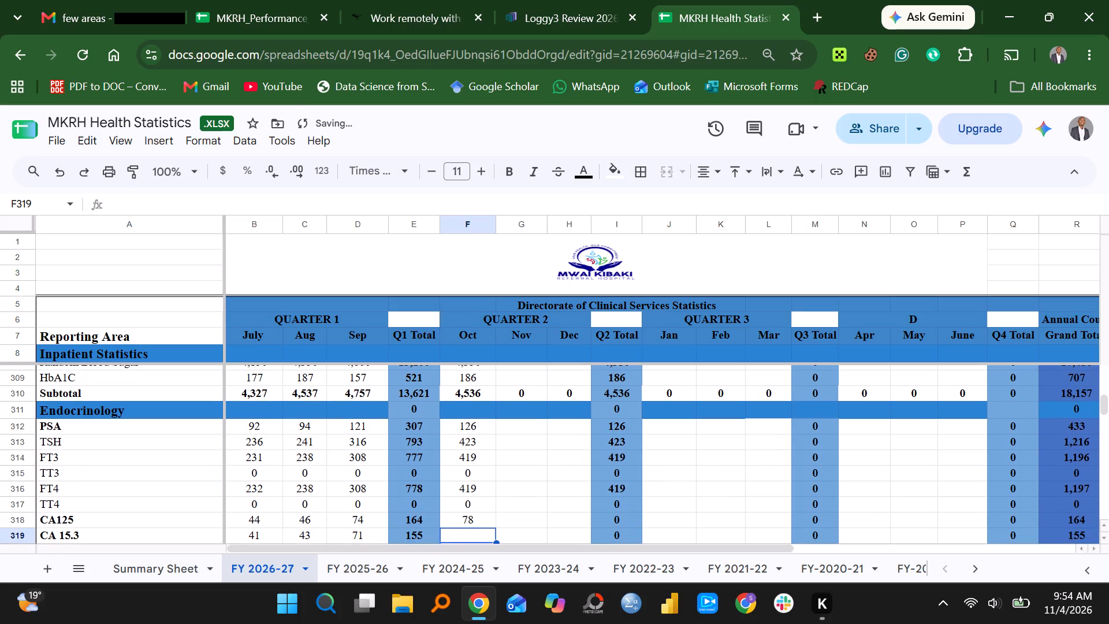
type("77")
key("Down")
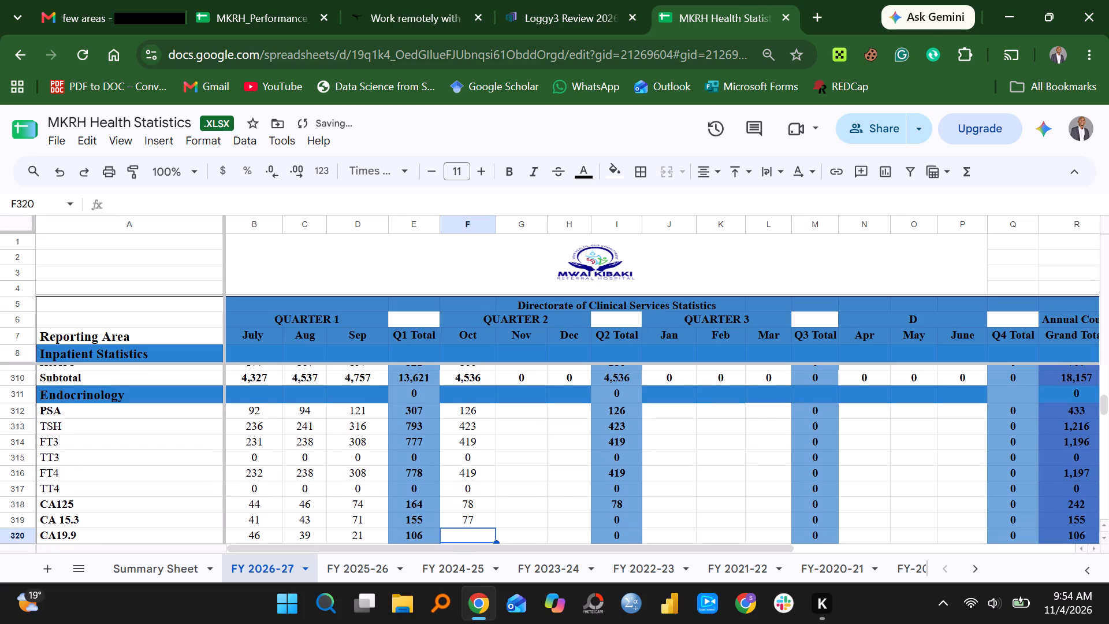
type("77")
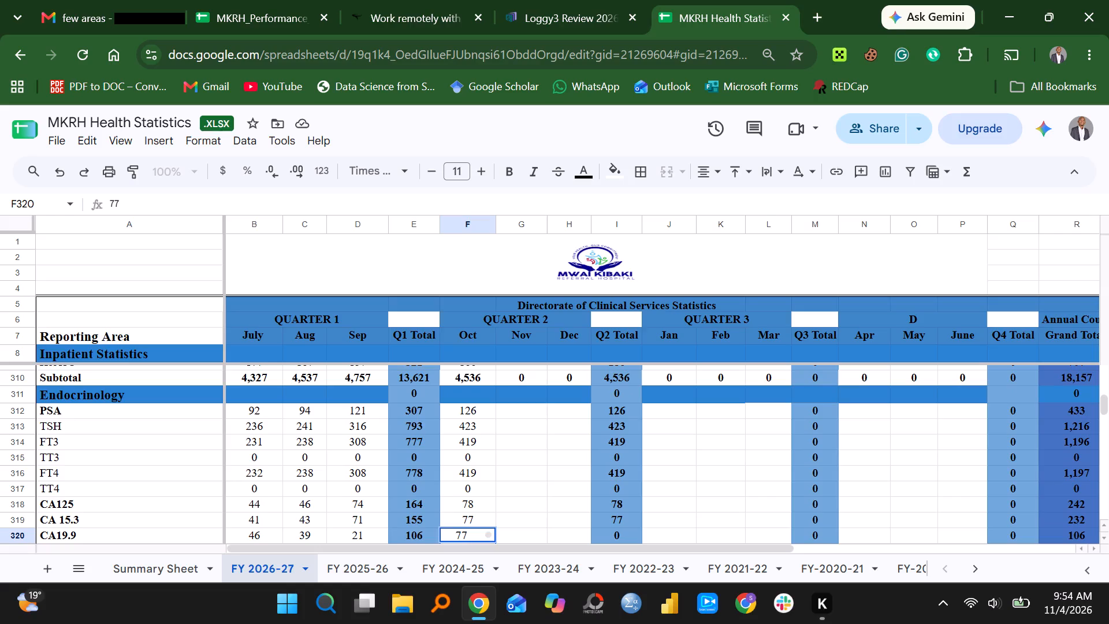
key("Up")
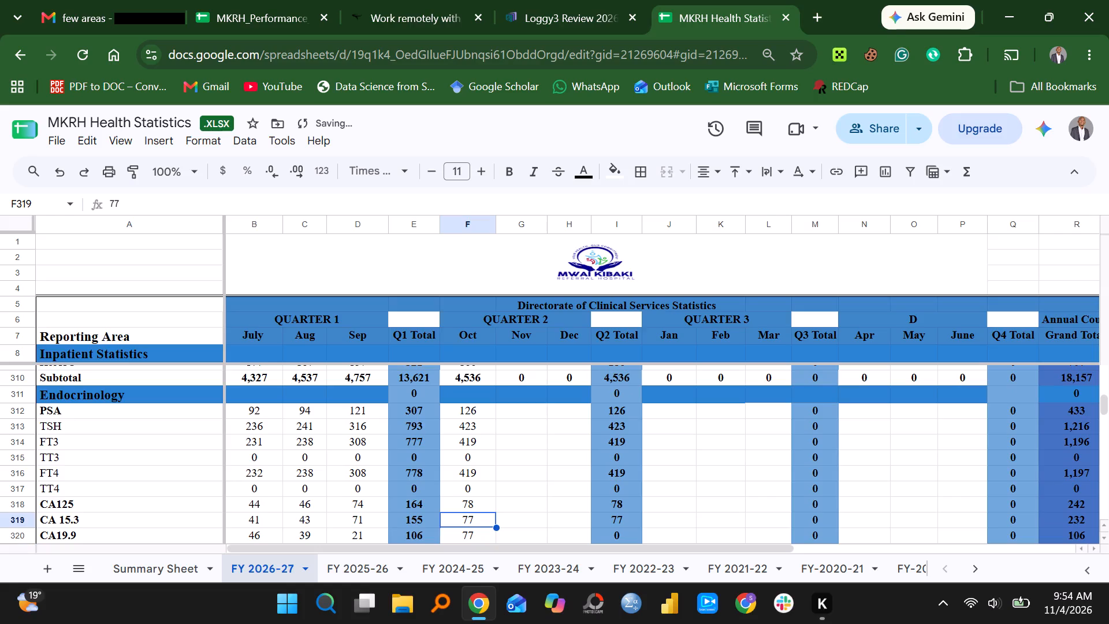
Correct the October CA 15.3 figure to 46.
type("46")
key("Return")
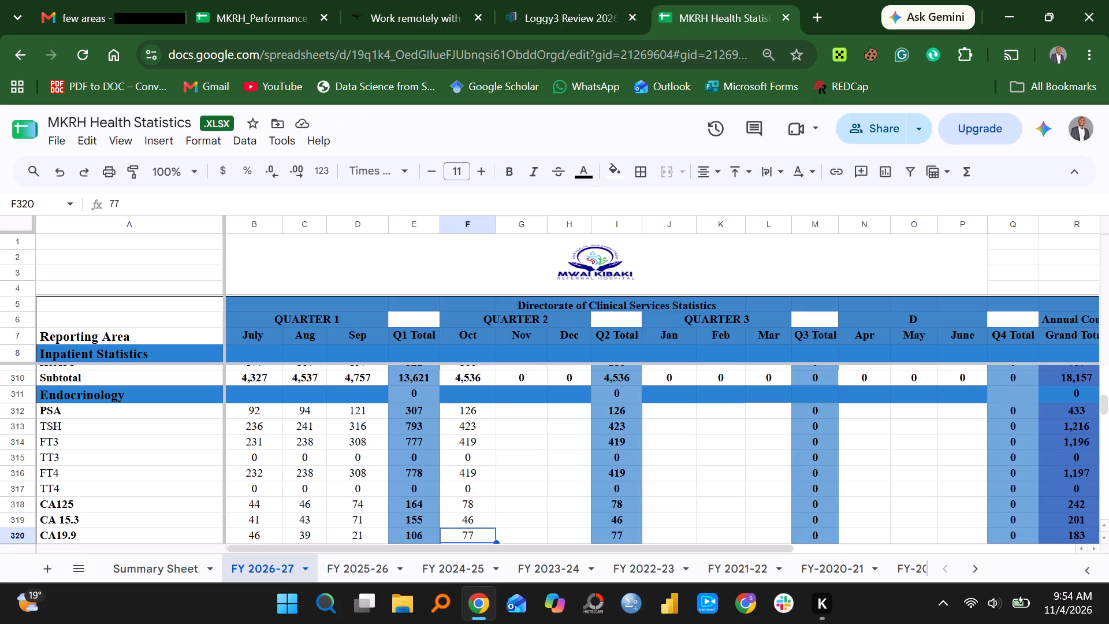
Enter October CEA 71, AFP 21 and Anti CCP 33 under Endocrinology.
key("Return")
key("Return")
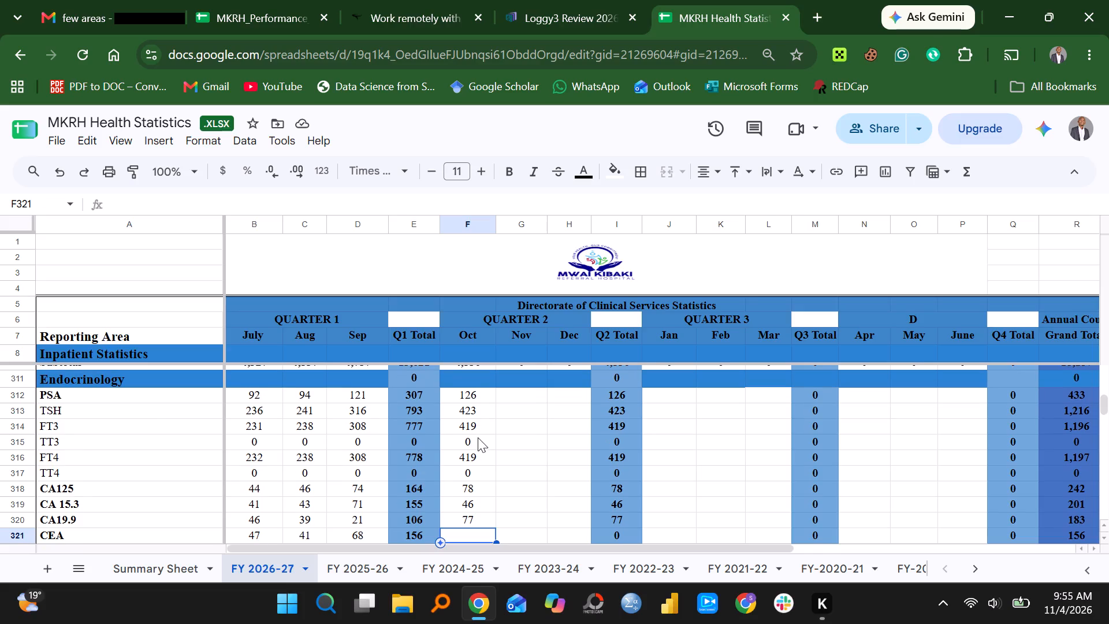
type("71")
key("Return")
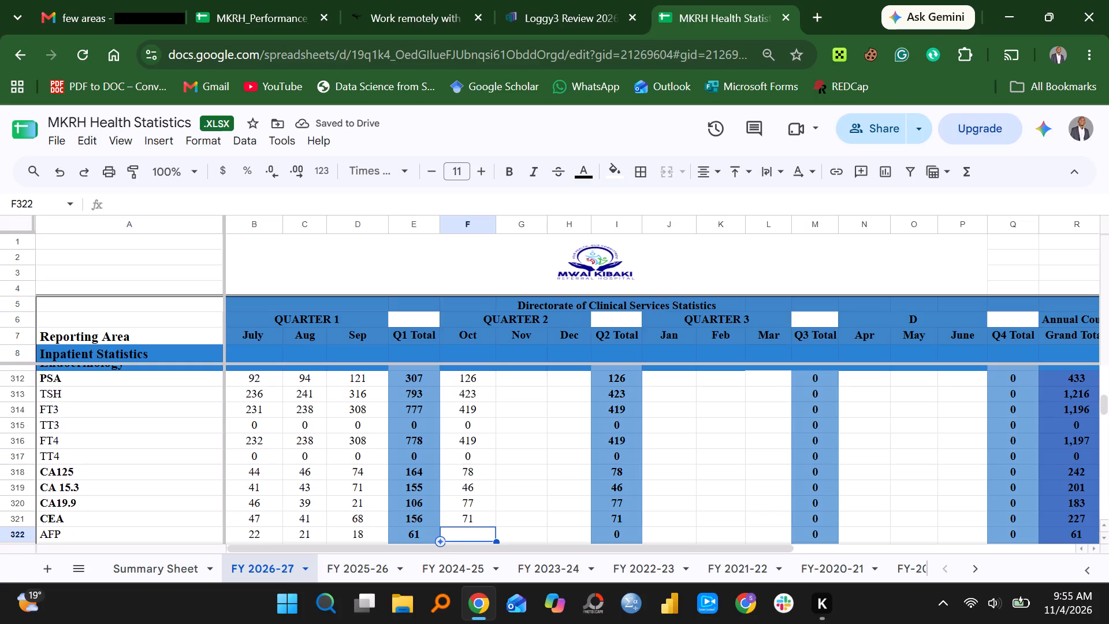
type("21")
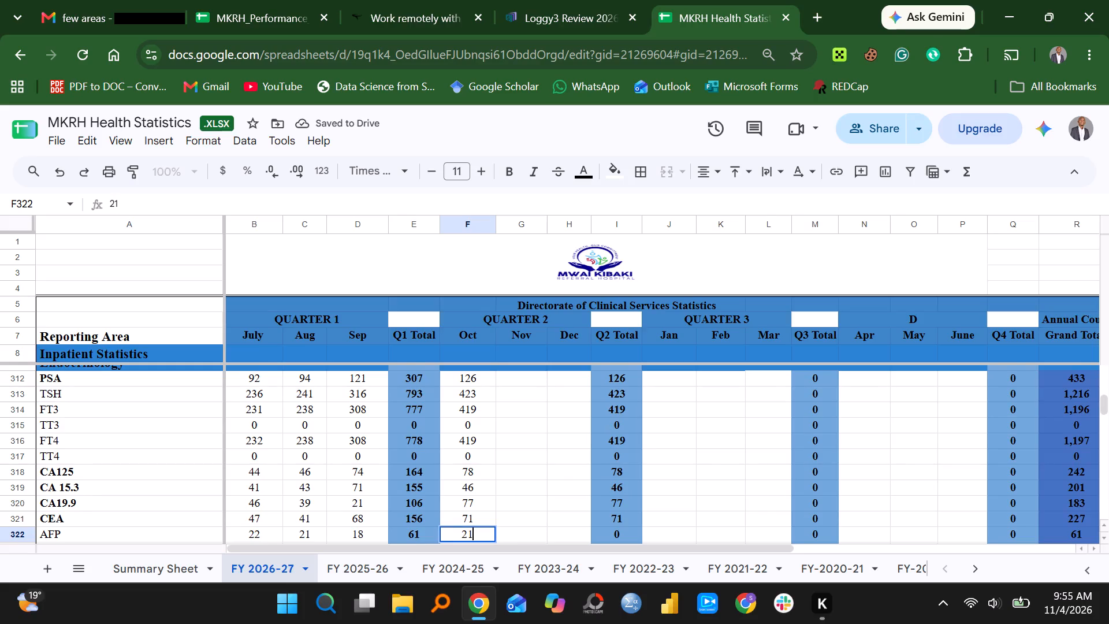
key("Return")
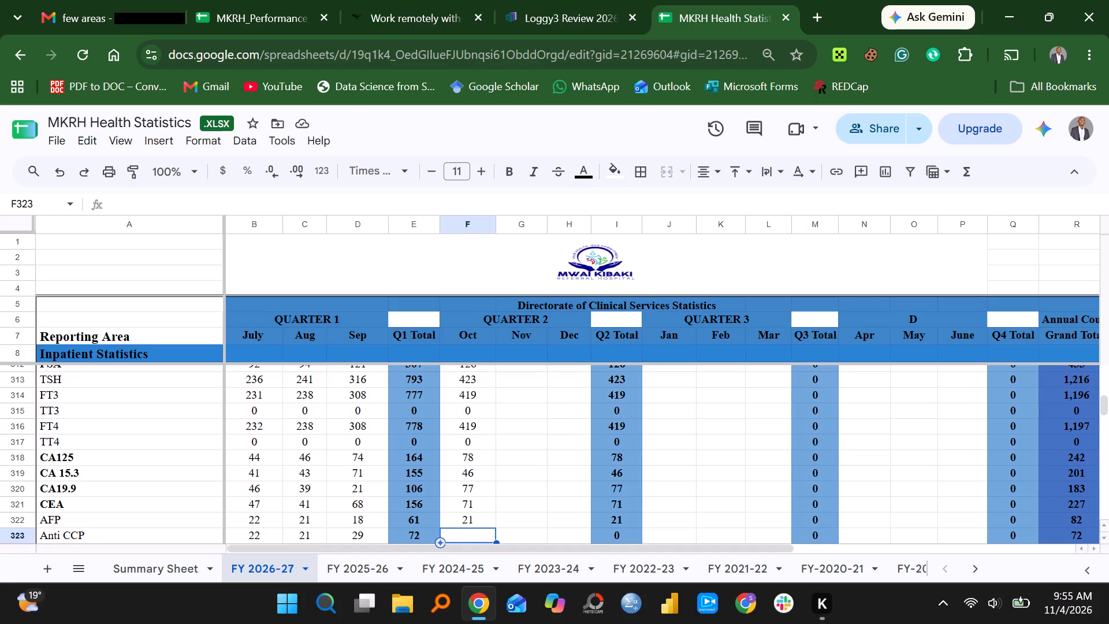
type("33")
key("Return")
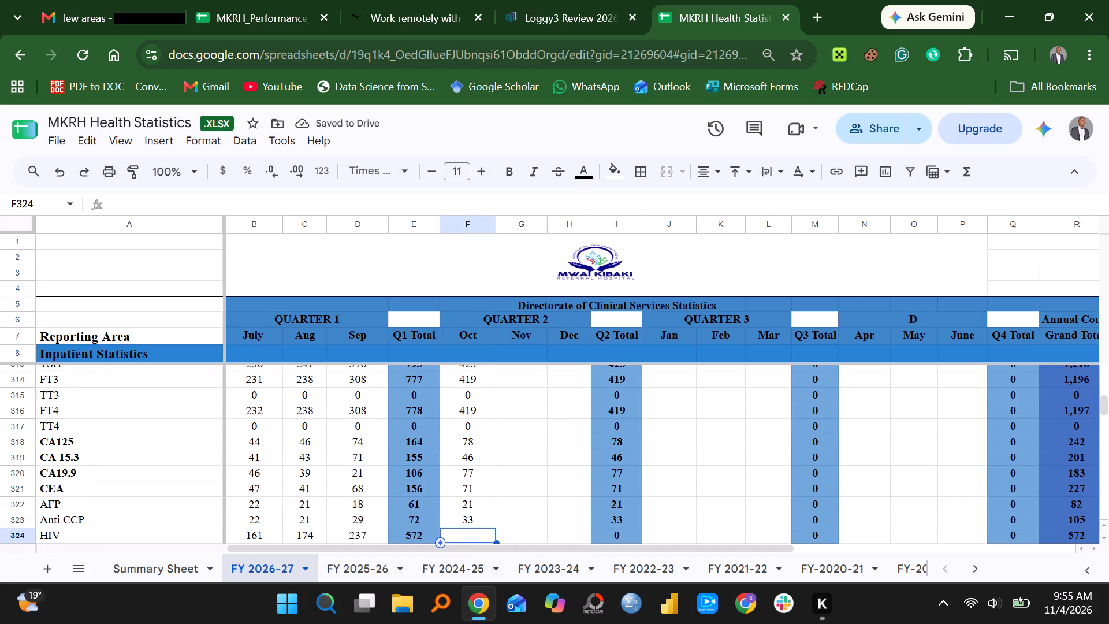
Enter the October infection screening tests: HIV 239, HBSAG 237, HCV 238 and Syphilis Elisa 238.
key("2")
type("39")
key("Return")
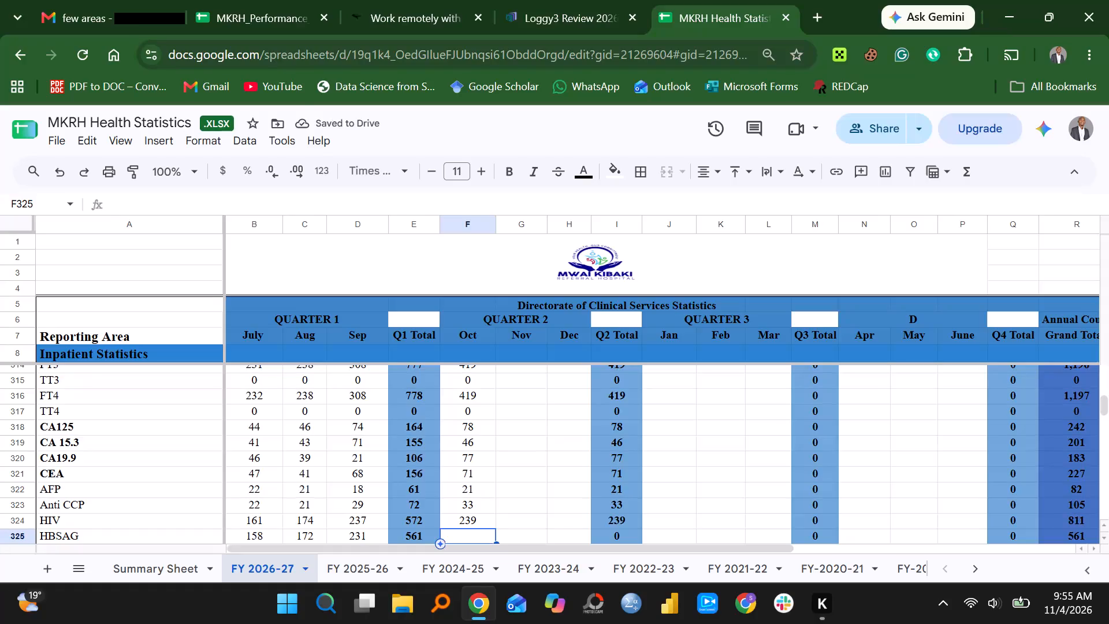
key("2")
key("3")
key("7")
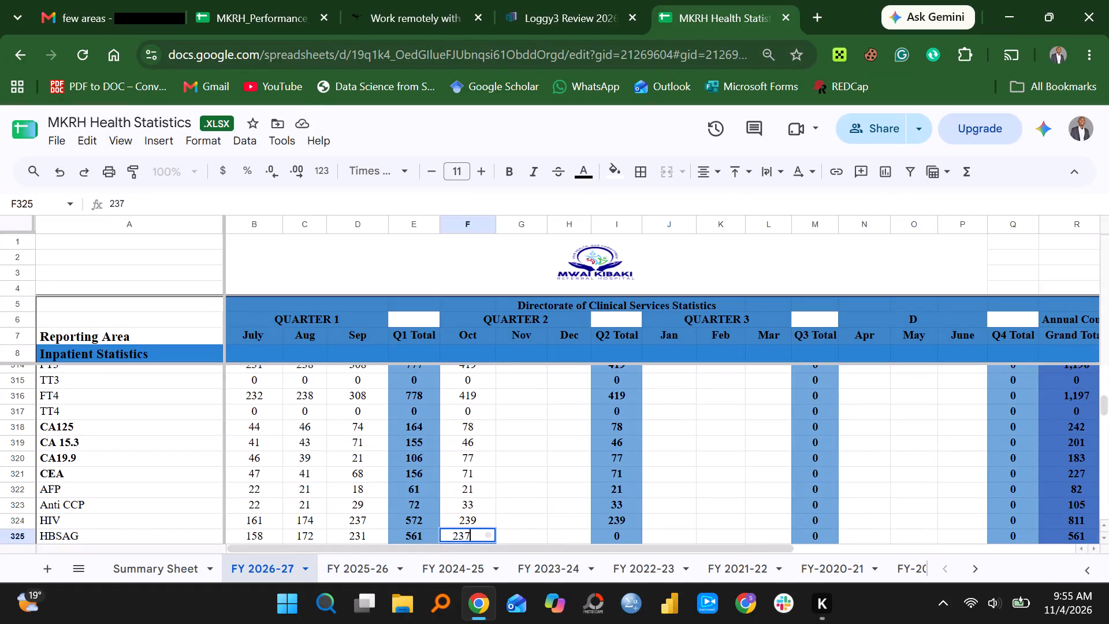
key("Return")
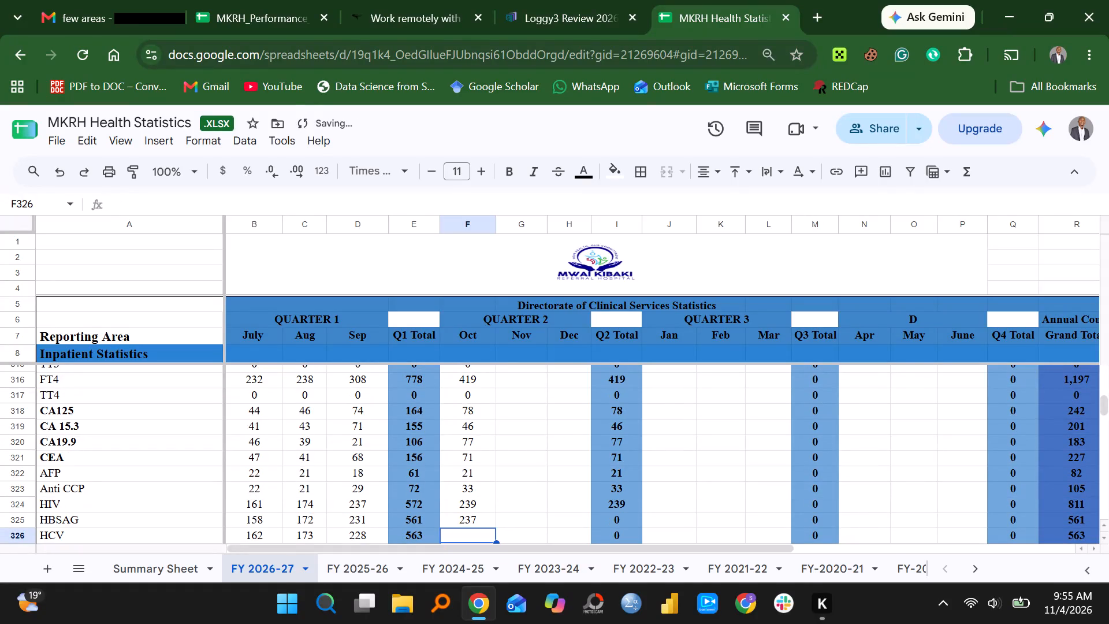
type("23")
key("8")
key("Return")
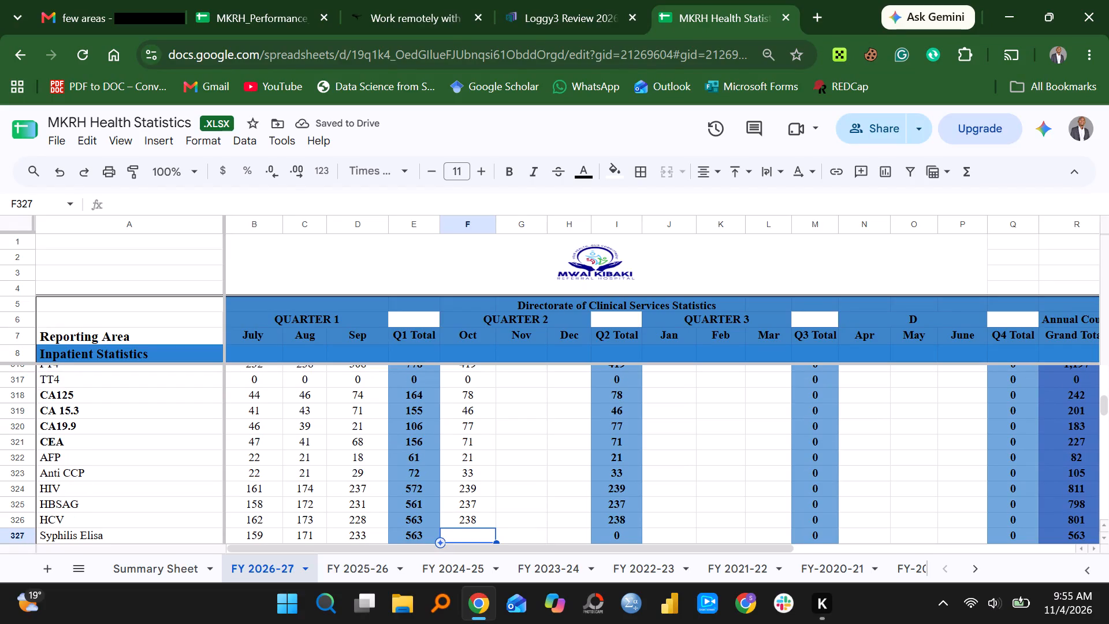
type("238")
key("Return")
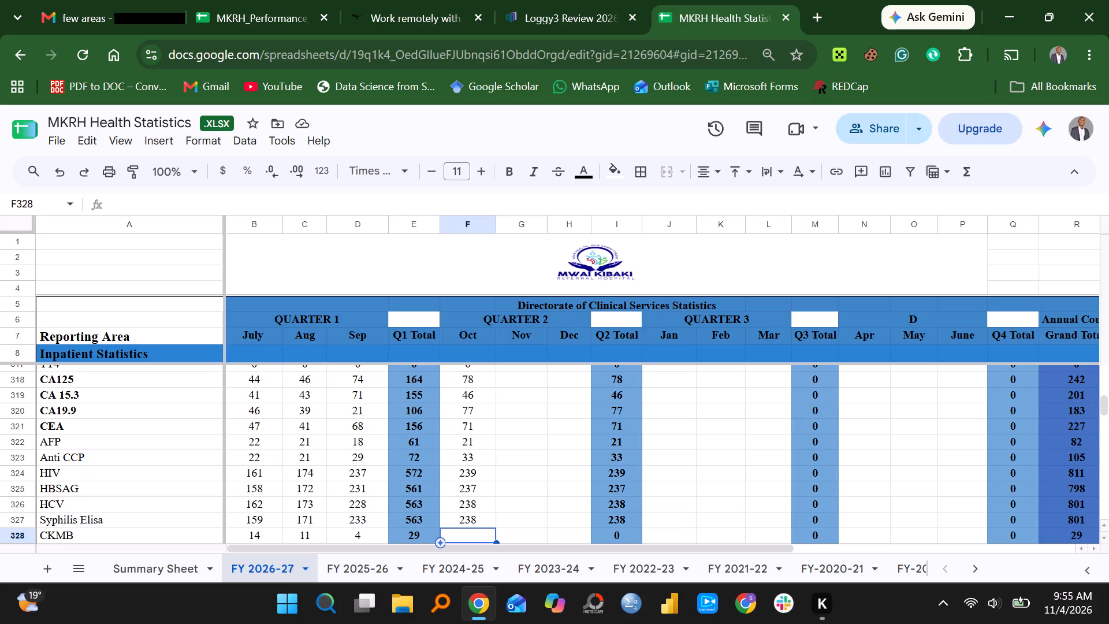
Enter 6 as the October CKMB figure.
key("6")
key("Return")
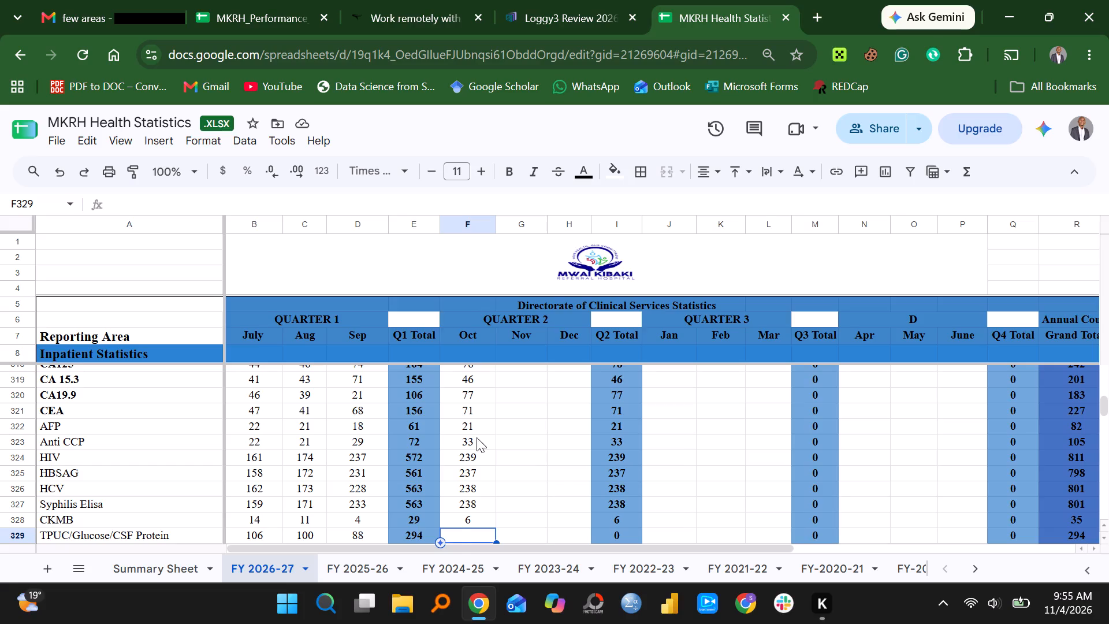
Enter 107 as the October TPUC/Glucose/CSF Protein figure.
key("1")
key("BackSpace")
type("=107")
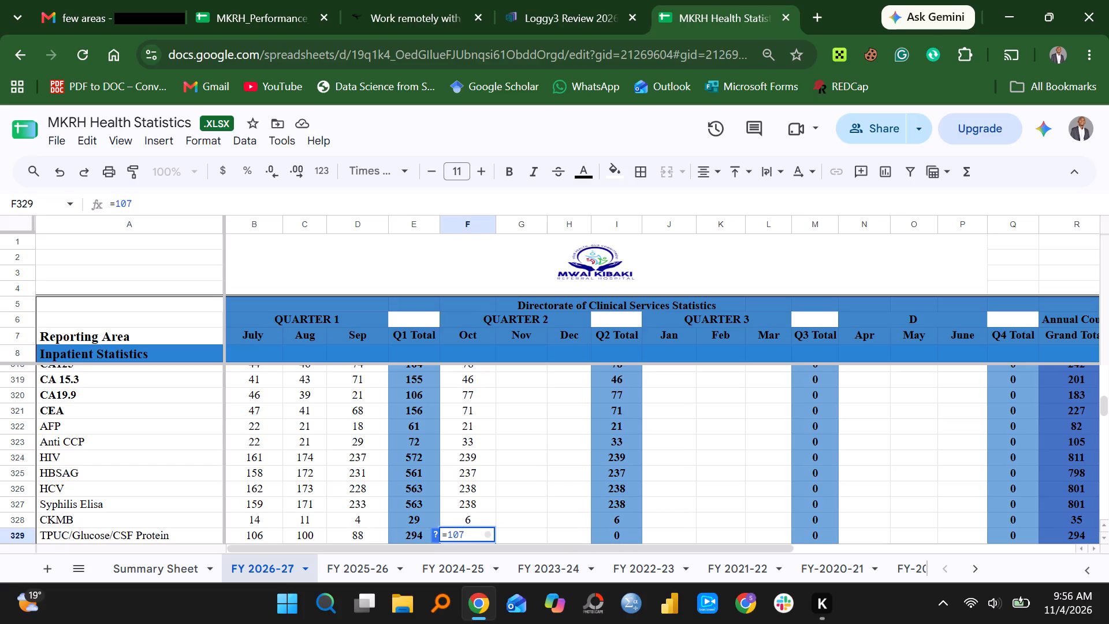
key("shift+plus")
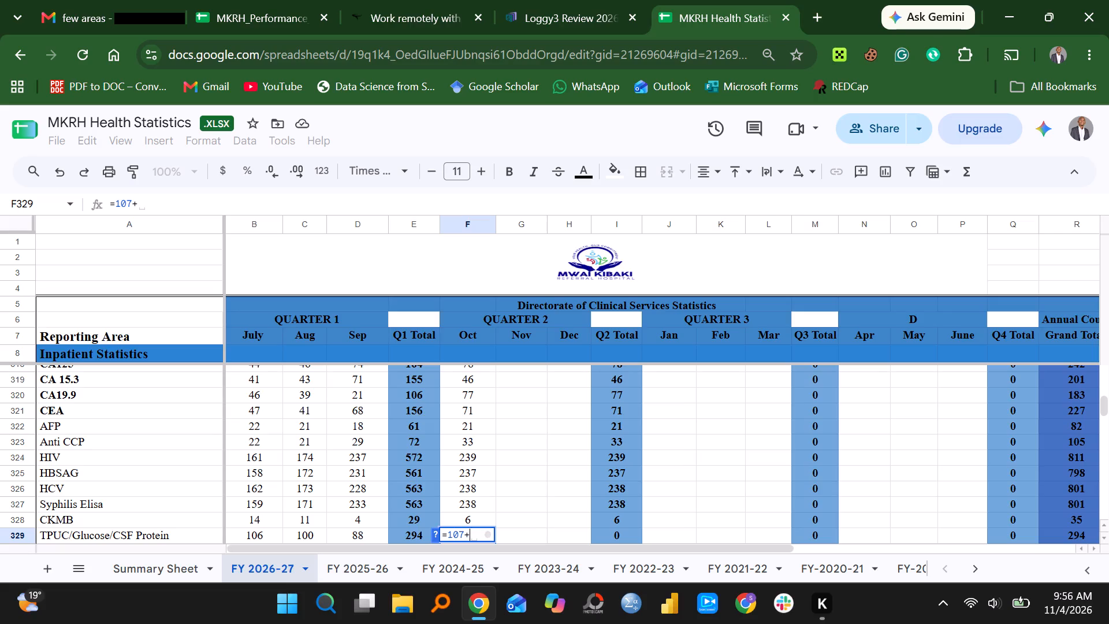
key("BackSpace")
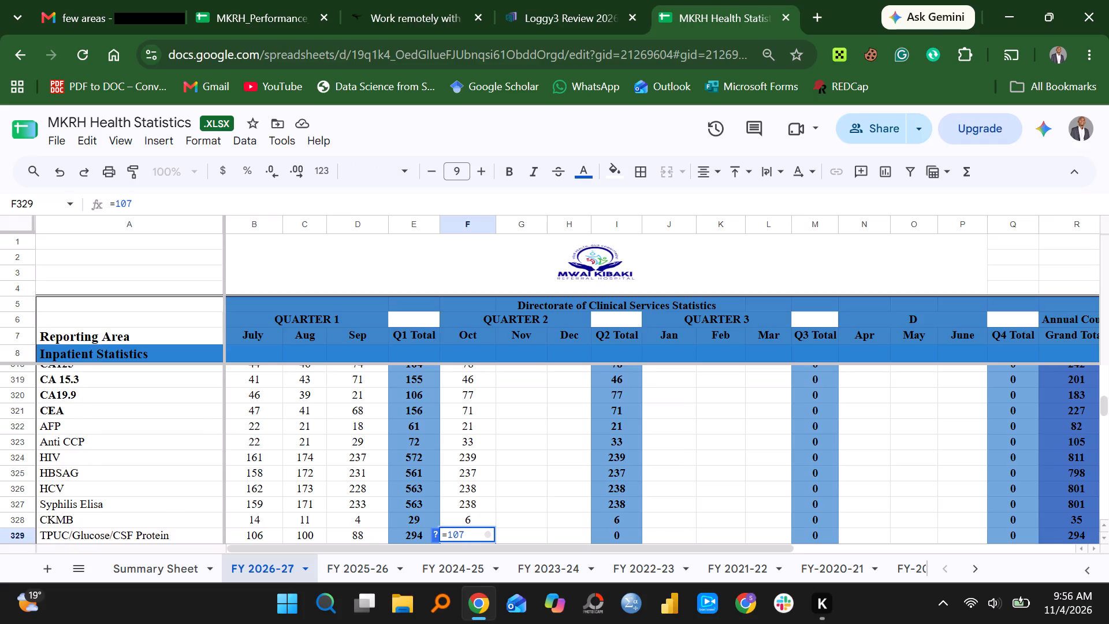
key("Return")
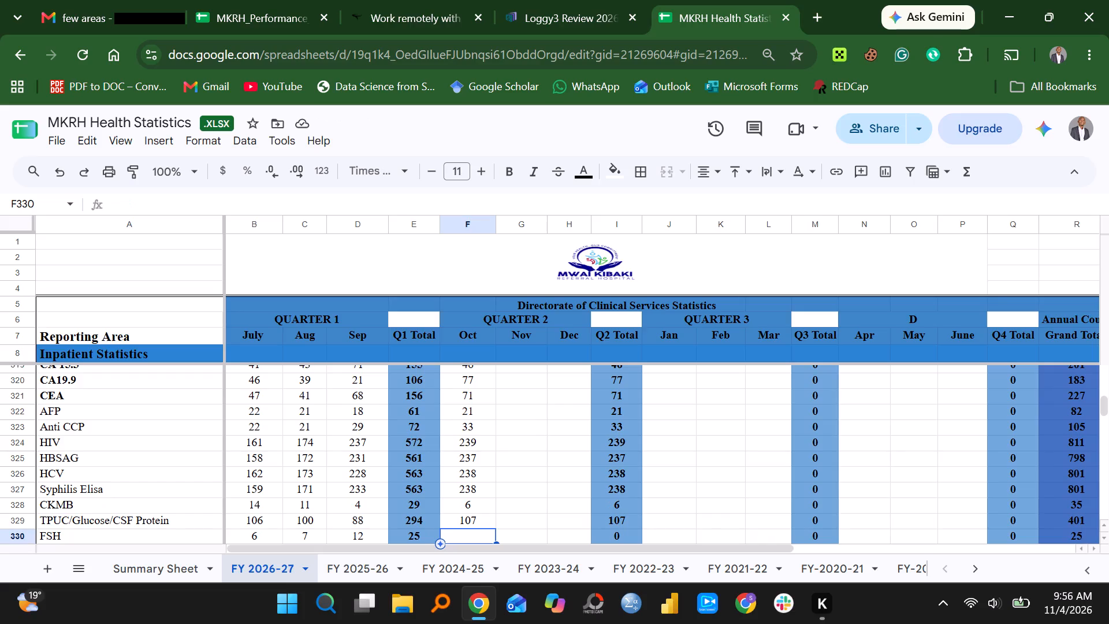
Enter the October hormone tests: FSH 17, LH 13, Progesterone 13, Prolactin 13 and Testosterone 16.
type("17")
key("Return")
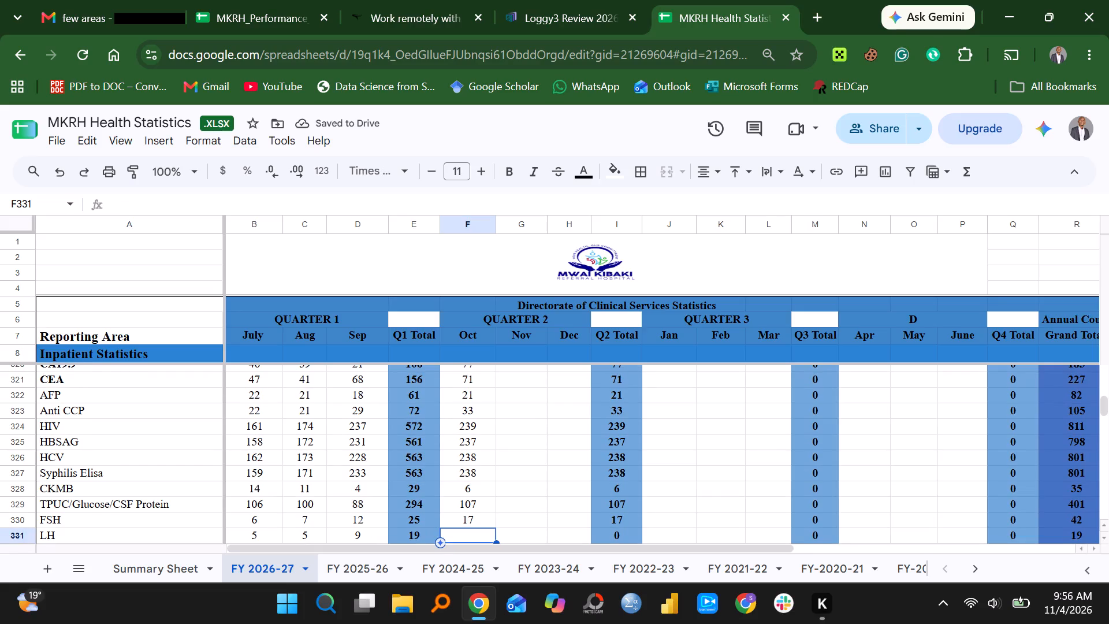
key("1")
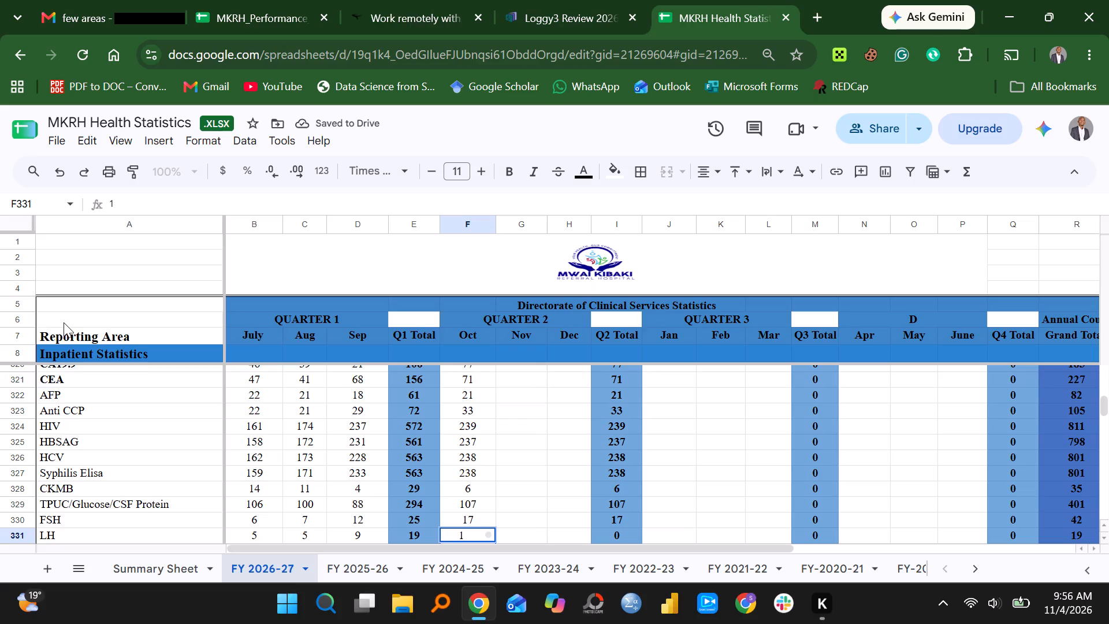
key("3")
key("Return")
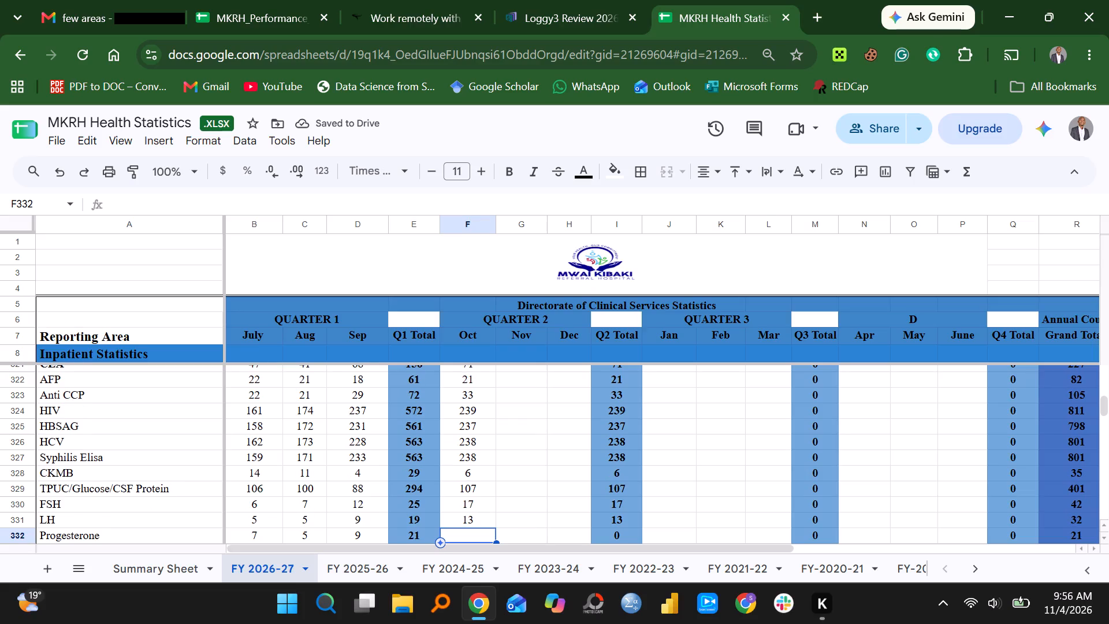
type("13")
key("Return")
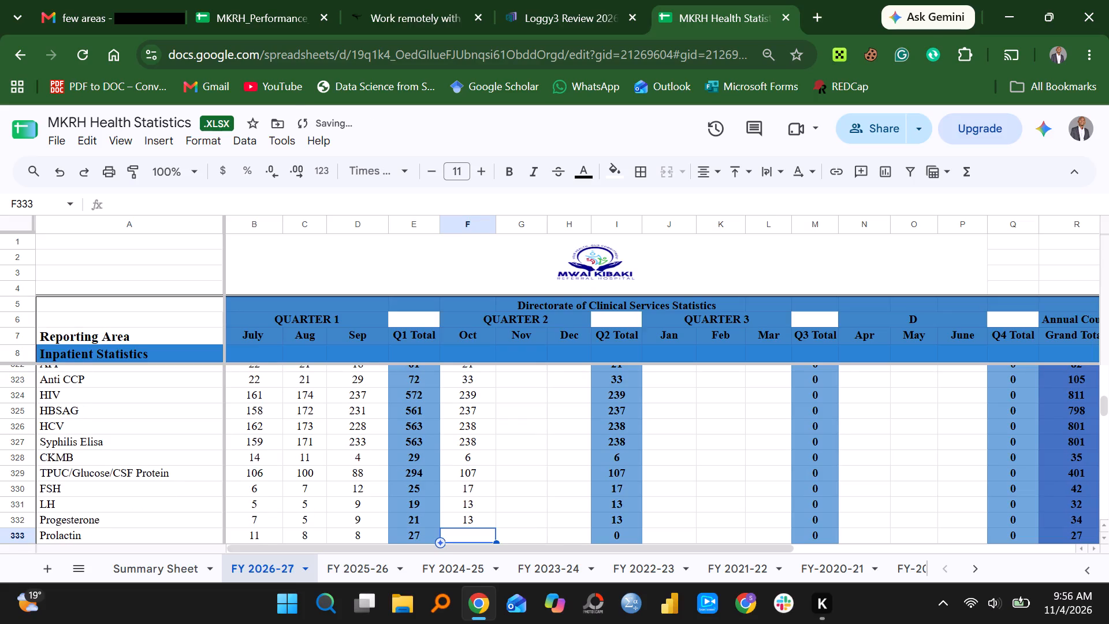
type("13")
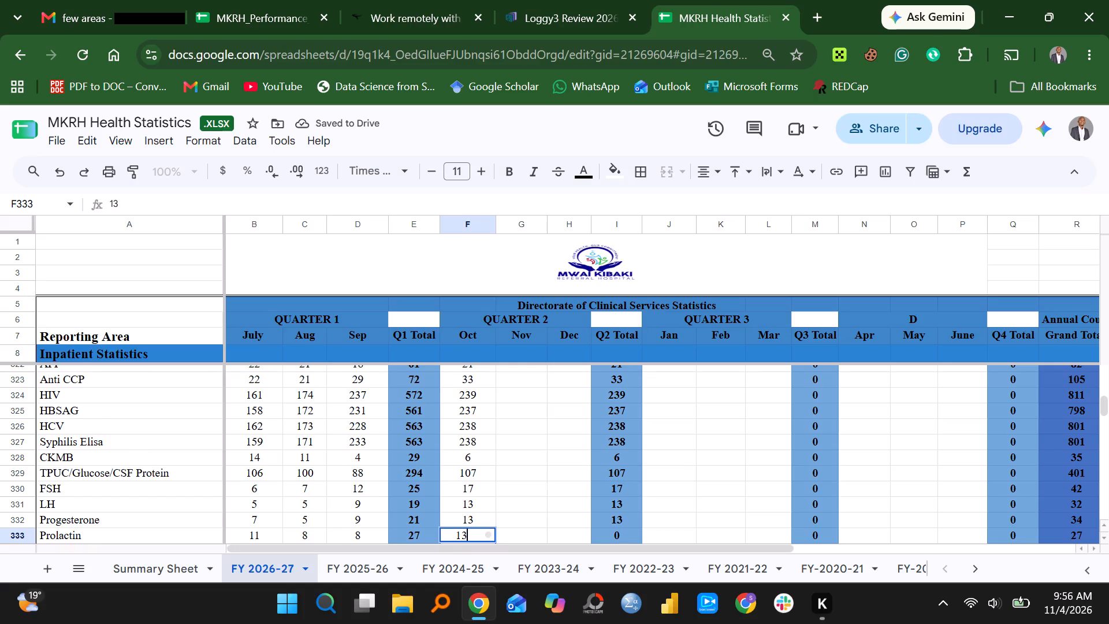
key("Return")
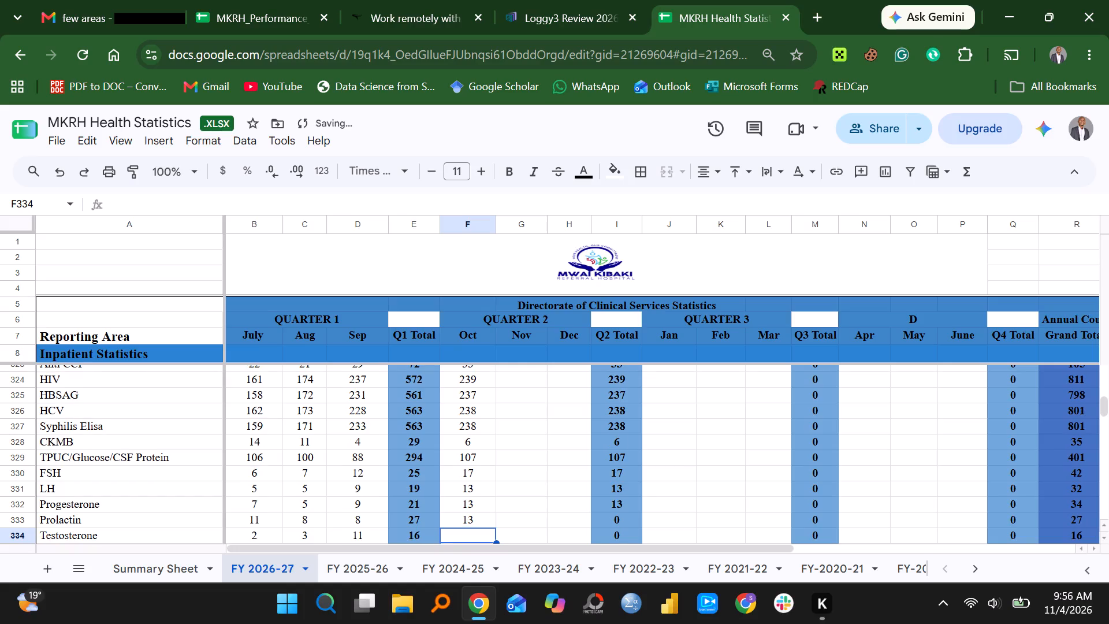
type("16")
key("Return")
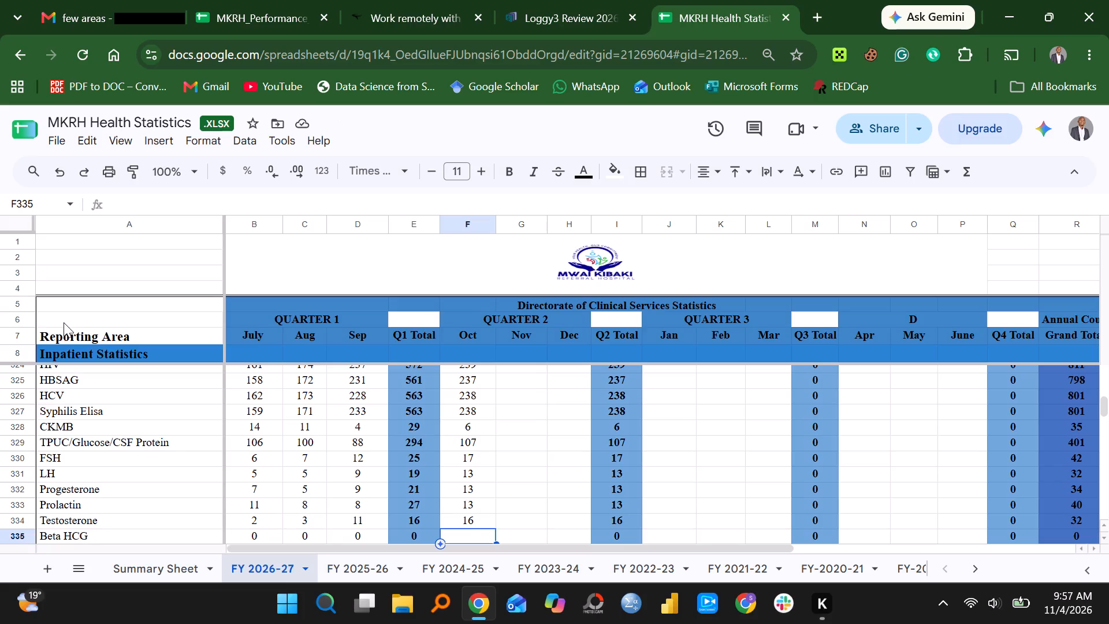
Enter October Beta HCG 0, Troponin 18, Vitamin B12 17, Cortisol Levels 17 and Procalcitonin 9.
key("0")
key("Return")
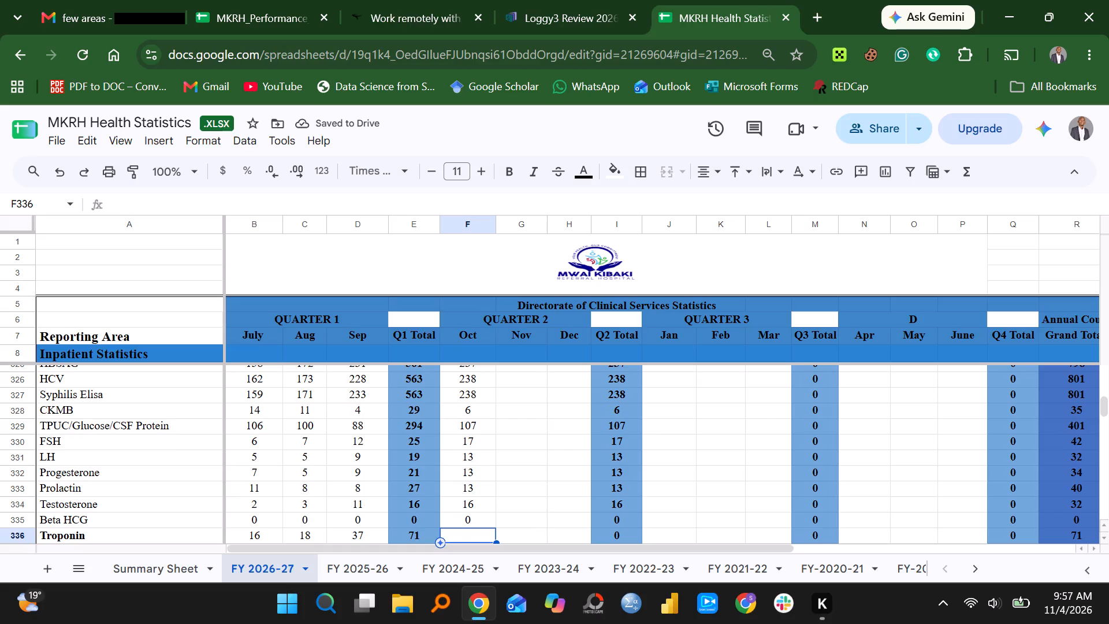
type("18")
key("Return")
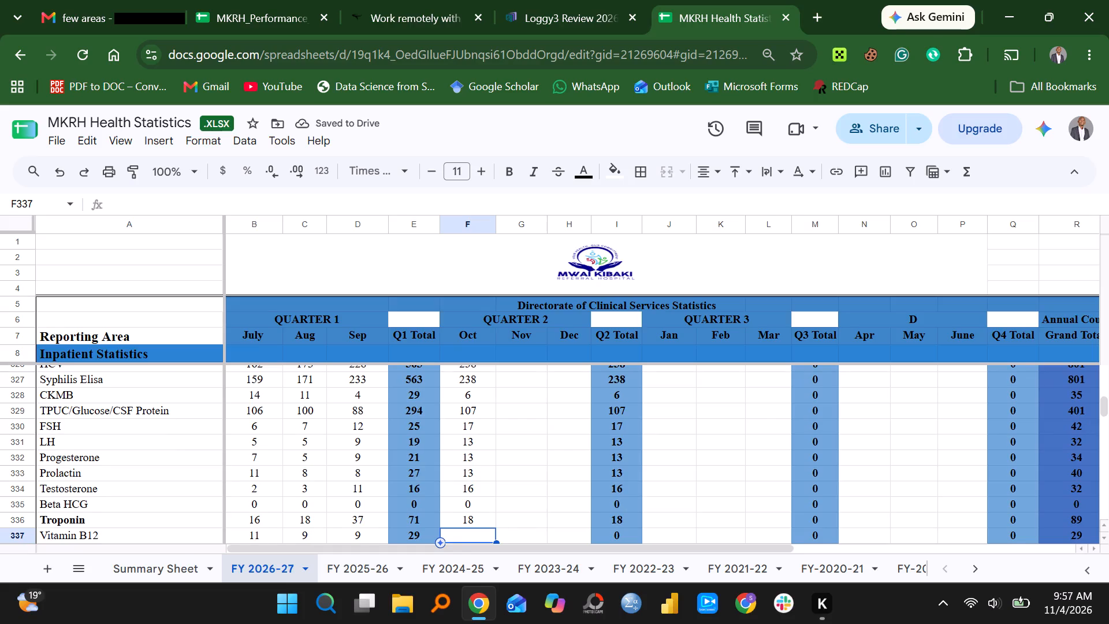
type("17")
key("Return")
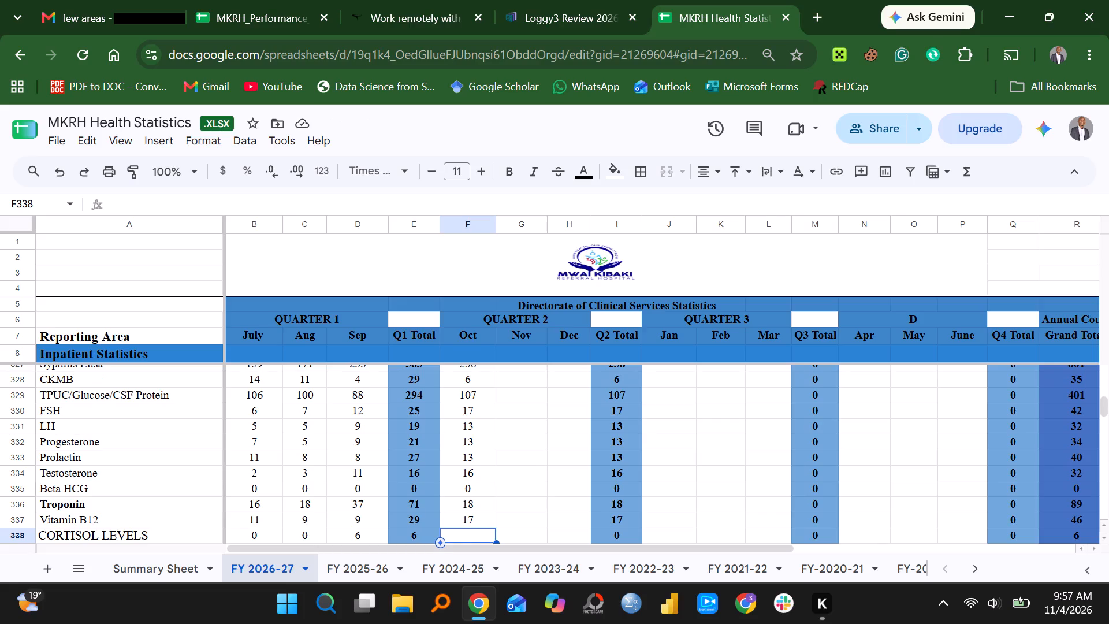
key("1")
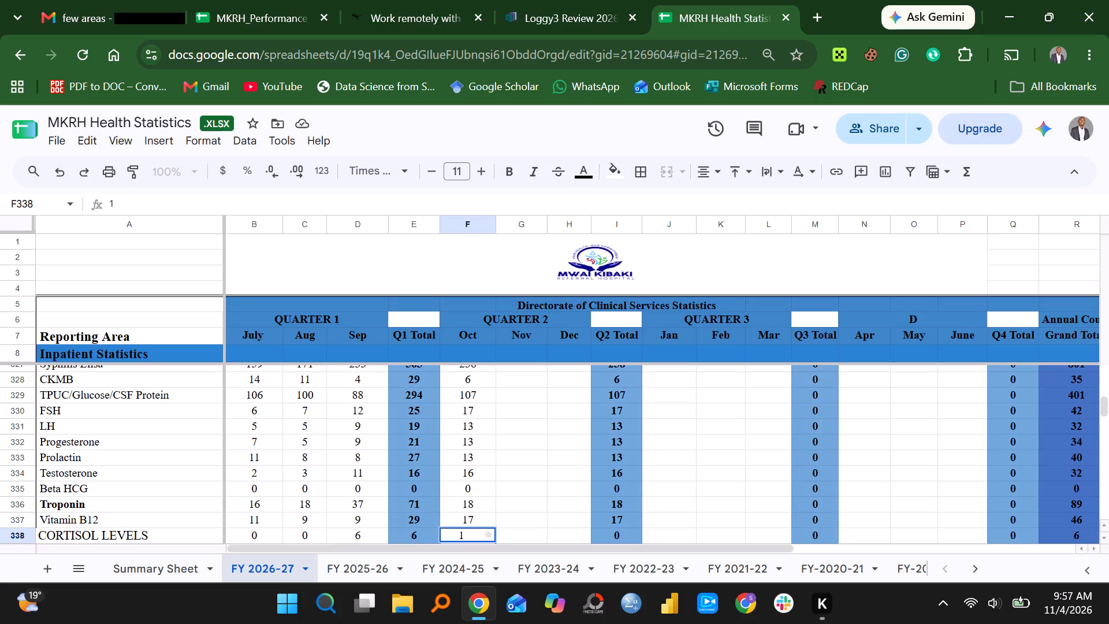
key("7")
key("Return")
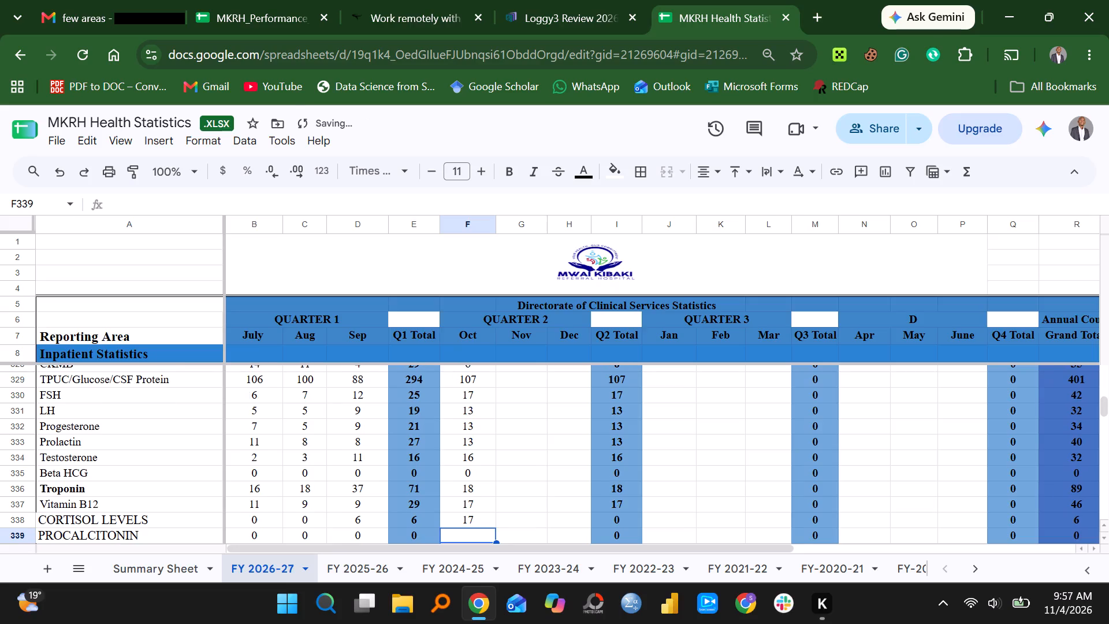
key("9")
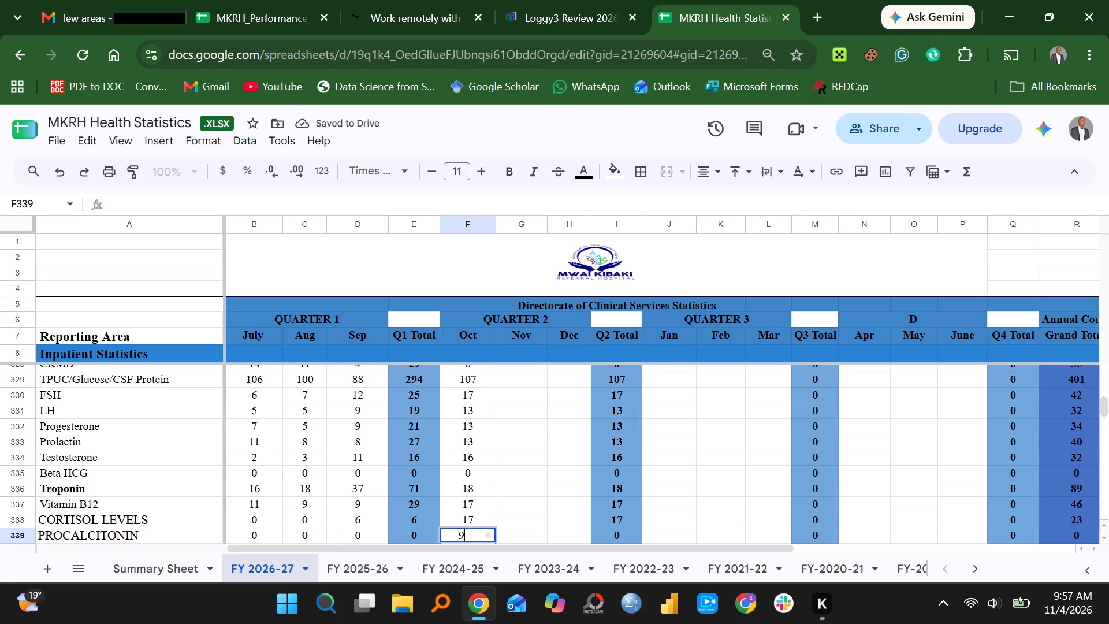
key("Return")
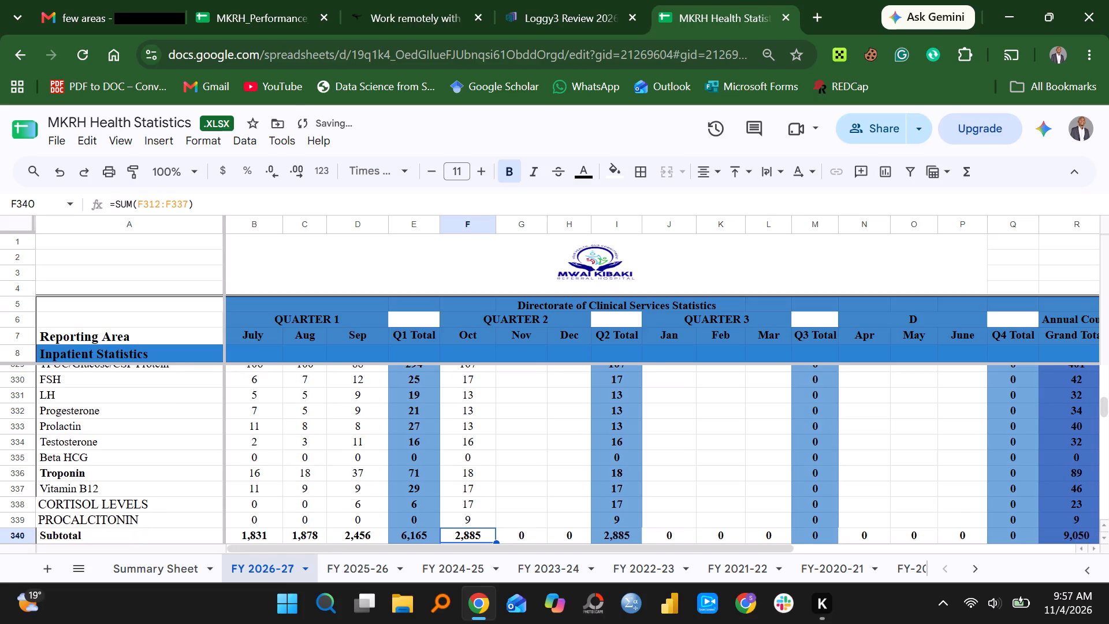
Enter the October Virology figures: COVID Antigen 0, Hepatitis A 7 and Hepatitis C 9.
key("Down")
key("Down")
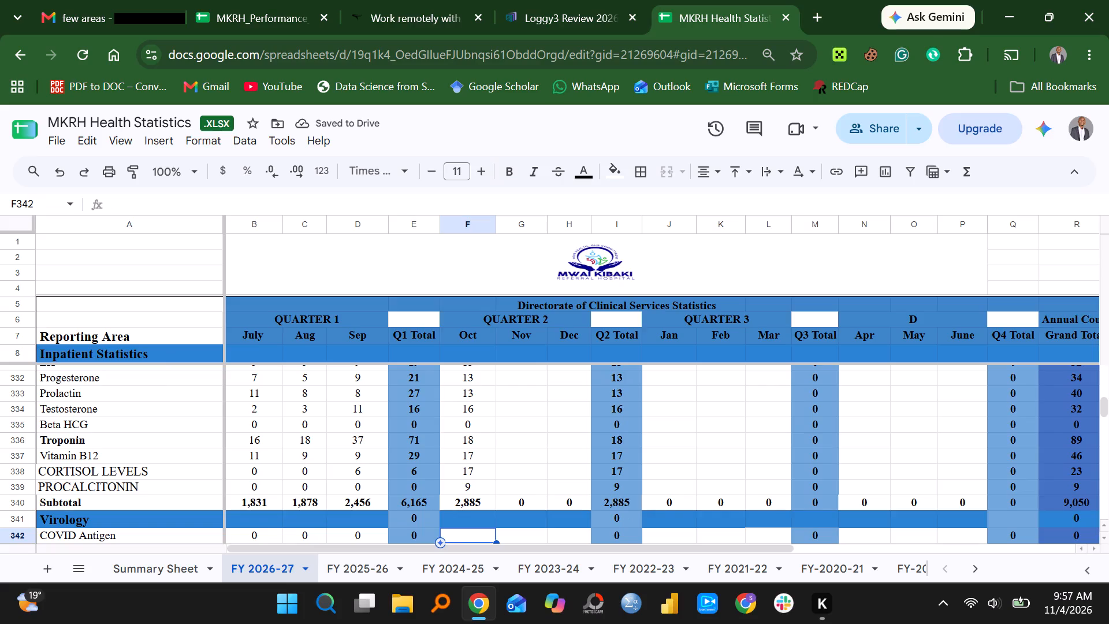
key("0")
key("Return")
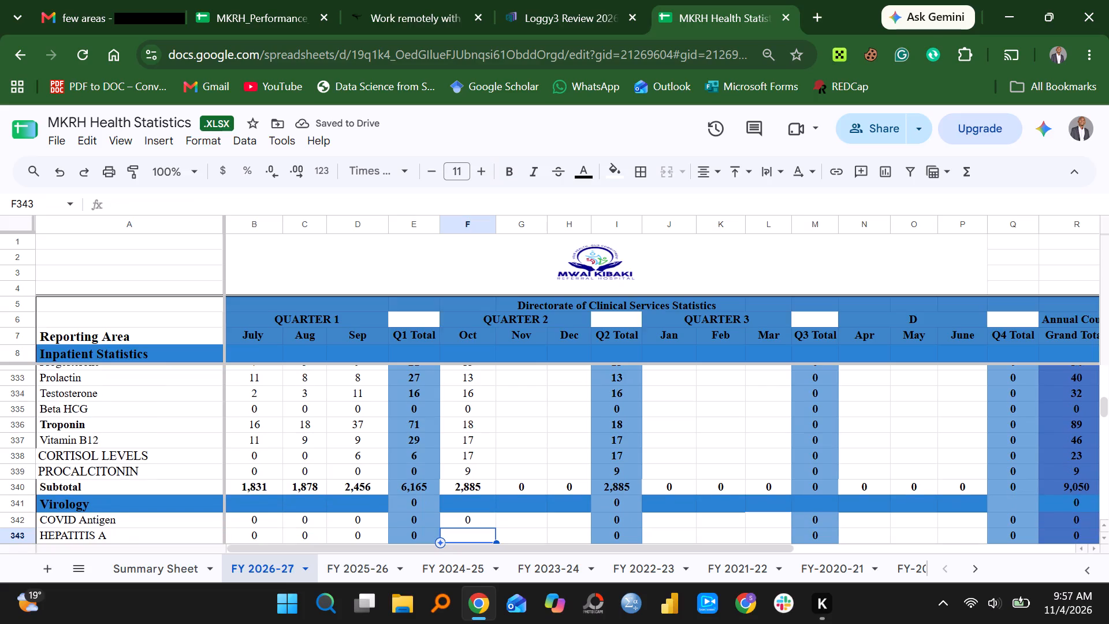
key("7")
key("Return")
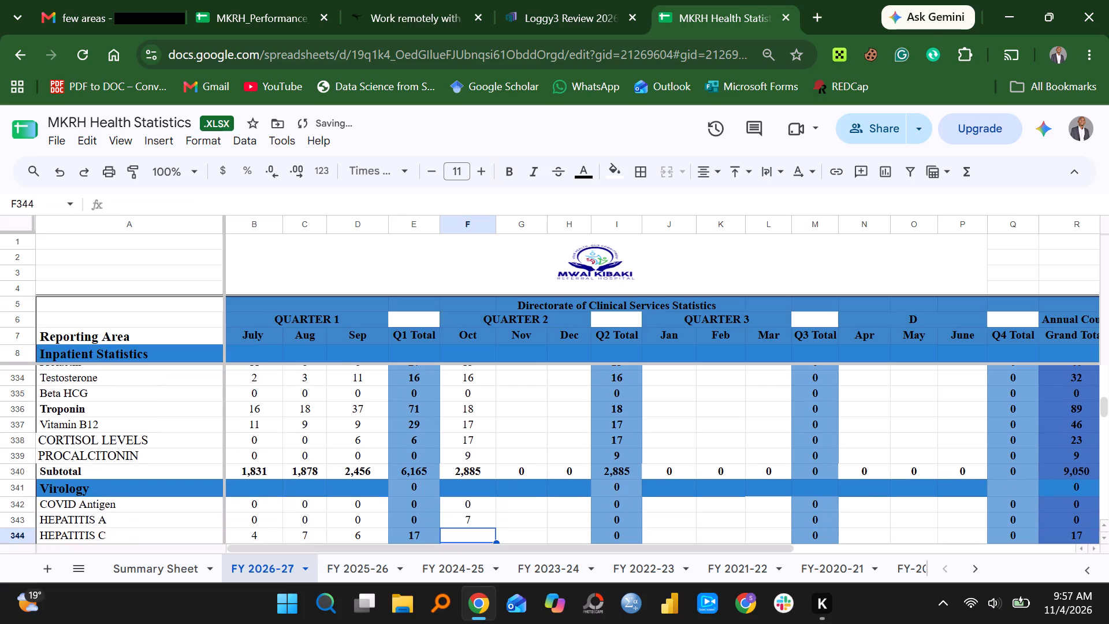
key("9")
key("Return")
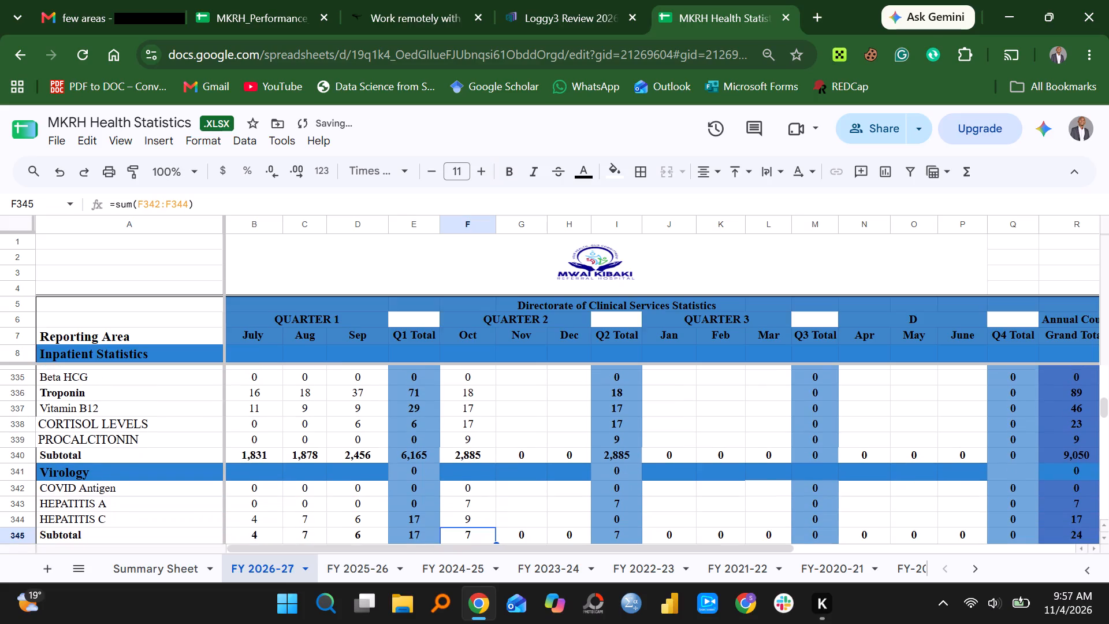
Enter the October Serology figures: Syphilis Serology (VDRL) 54, Rheumatoid Factor 34 and Hepatitis B 44.
key("Return")
key("Return")
key("Return")
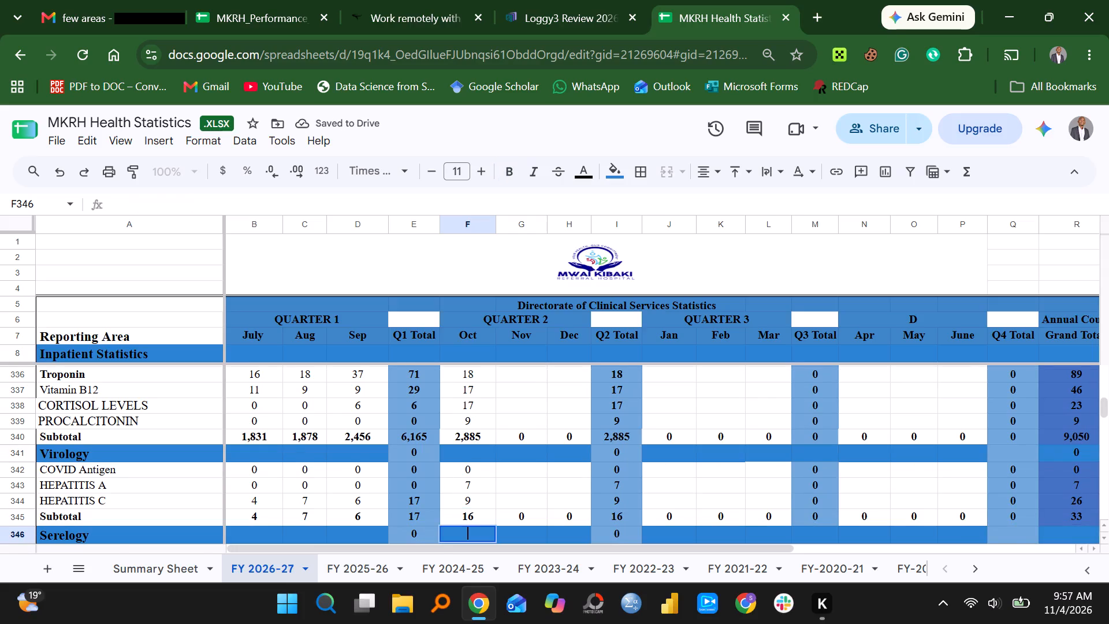
key("Return")
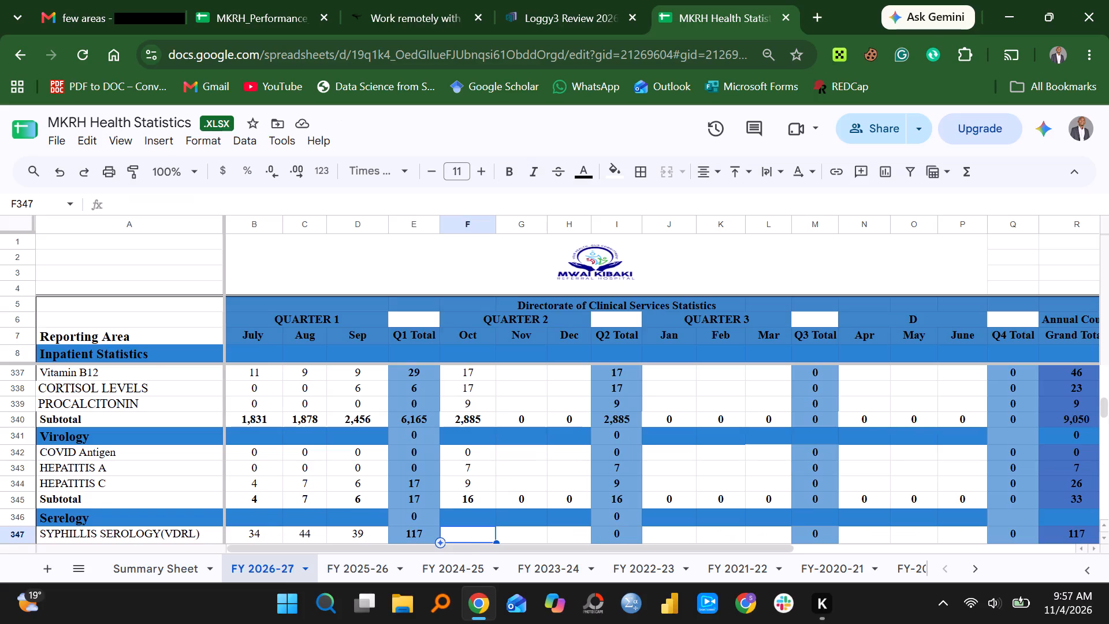
type("54")
key("Return")
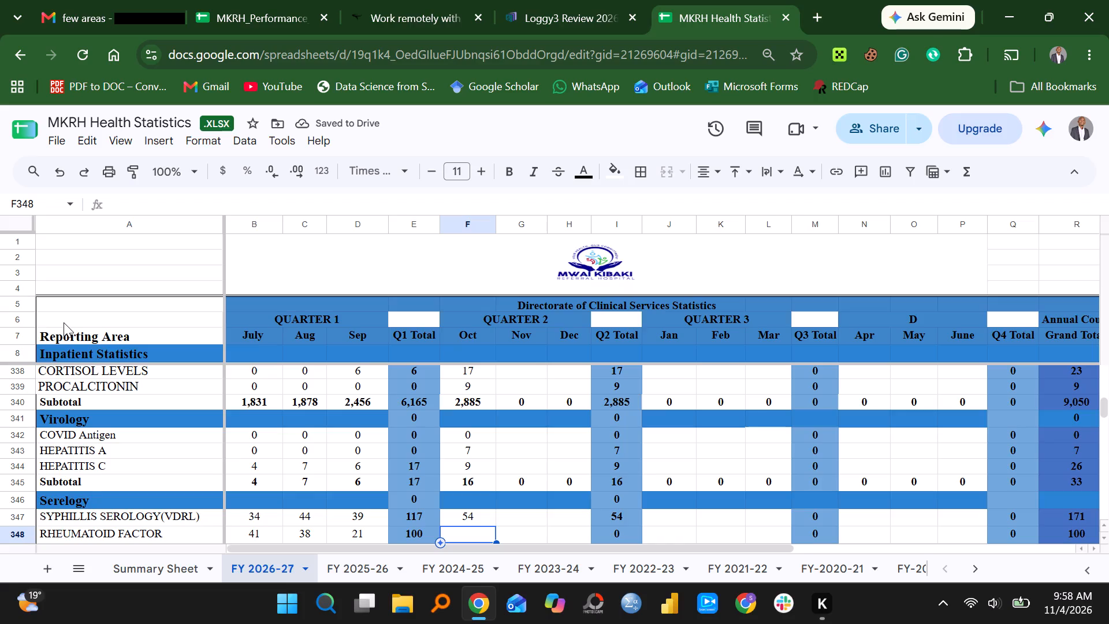
type("34")
key("Return")
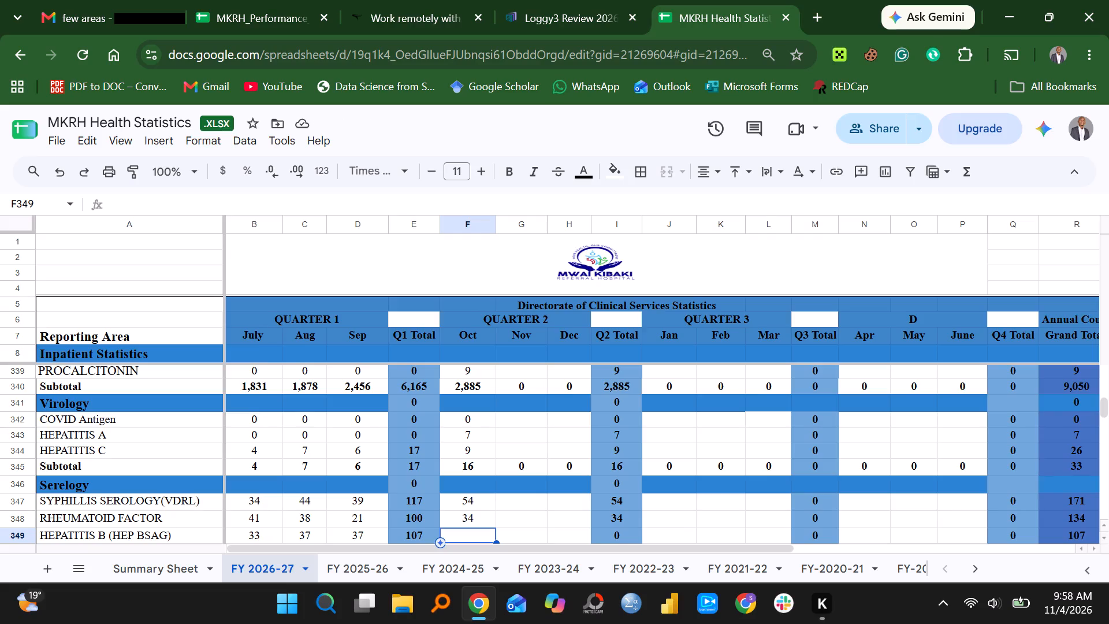
type("44")
key("Return")
Enter October H. Pylori 134, Ova/Cyst 166 and FOB 32 under Parasitology.
key("Return")
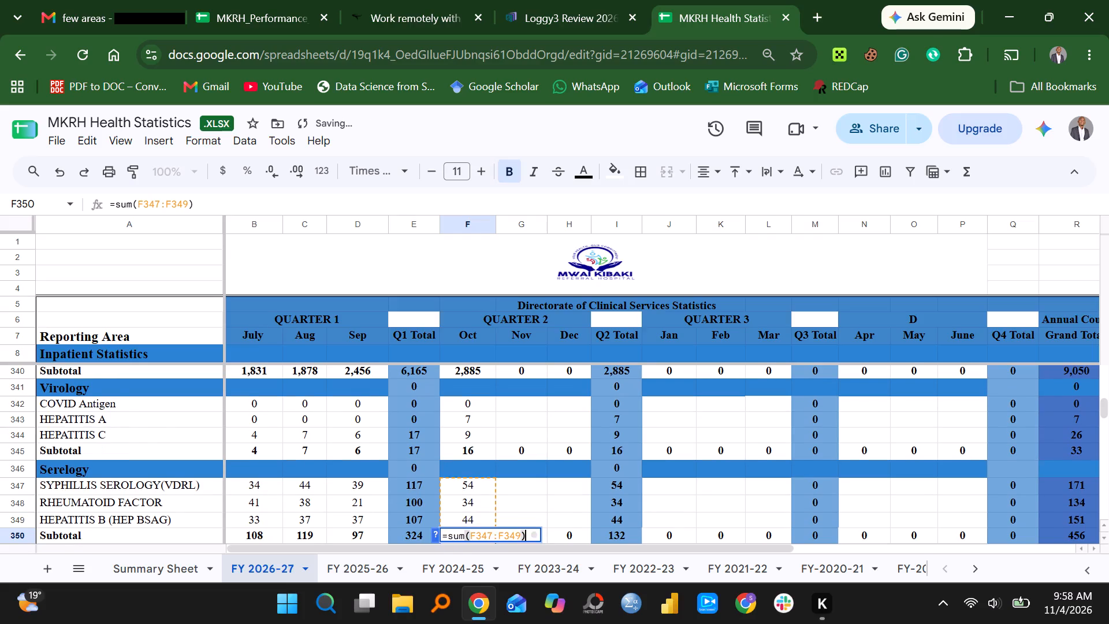
key("Return")
key("Return")
key("Return")
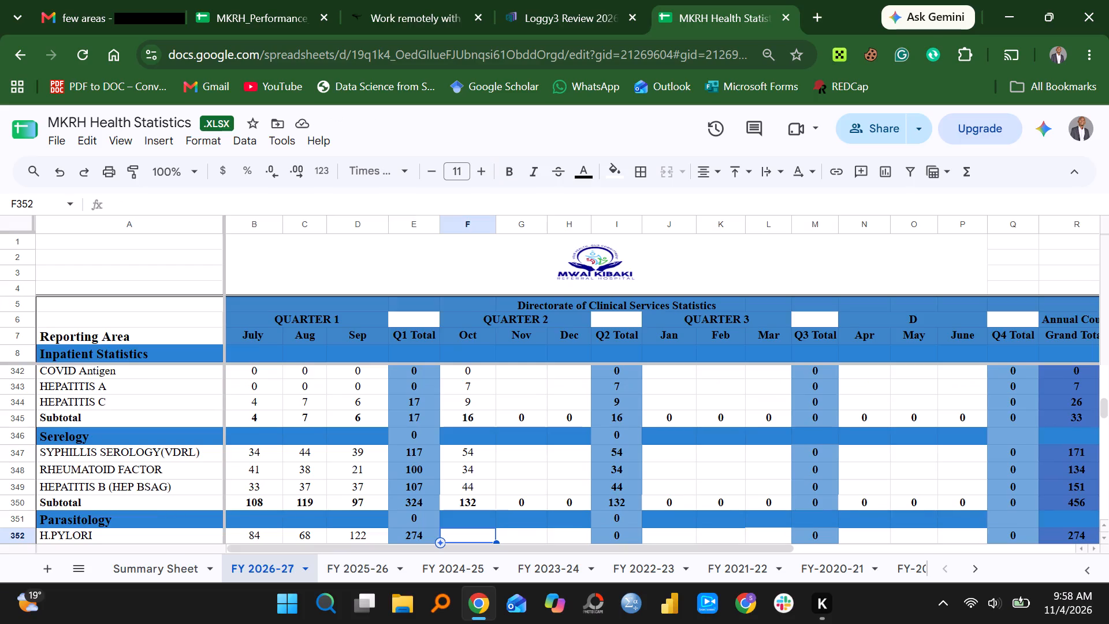
type("134")
key("Return")
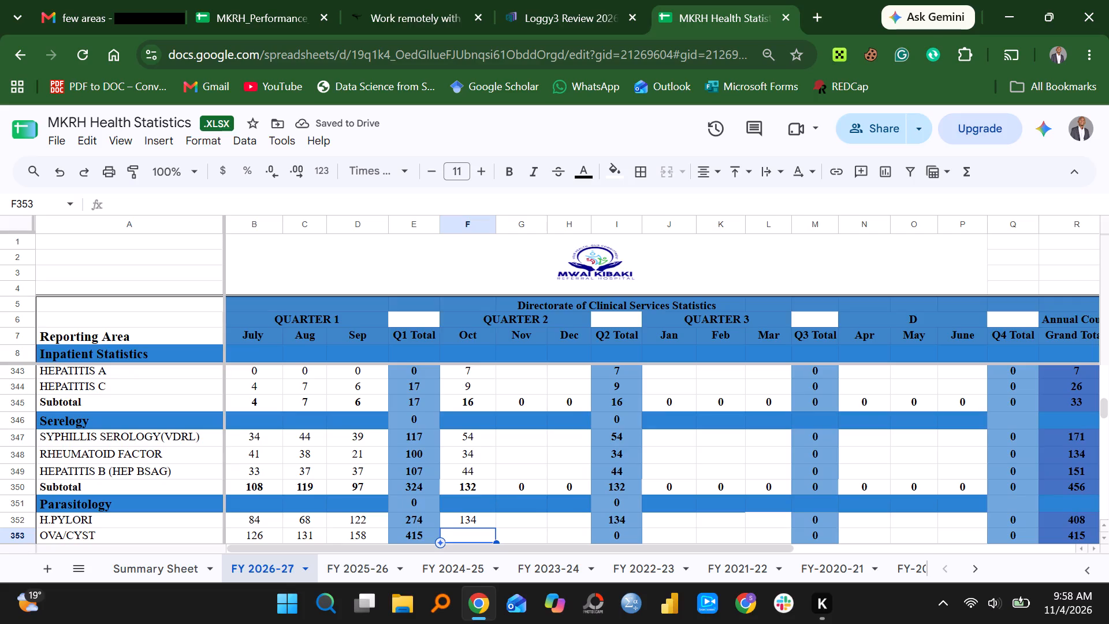
key("1")
type("66")
key("Return")
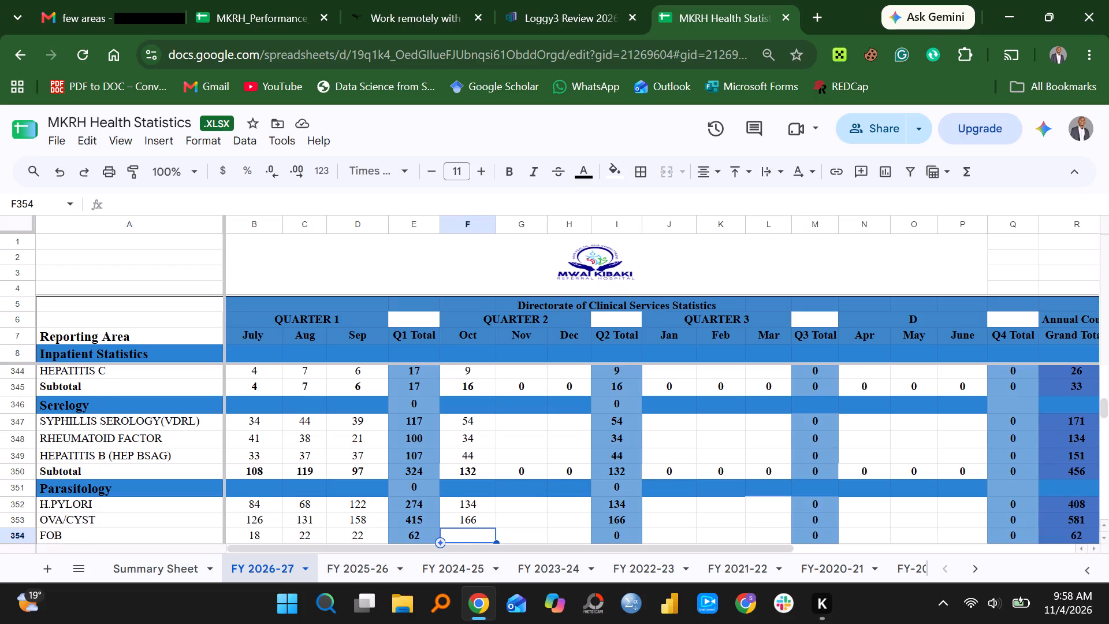
type("32")
key("Return")
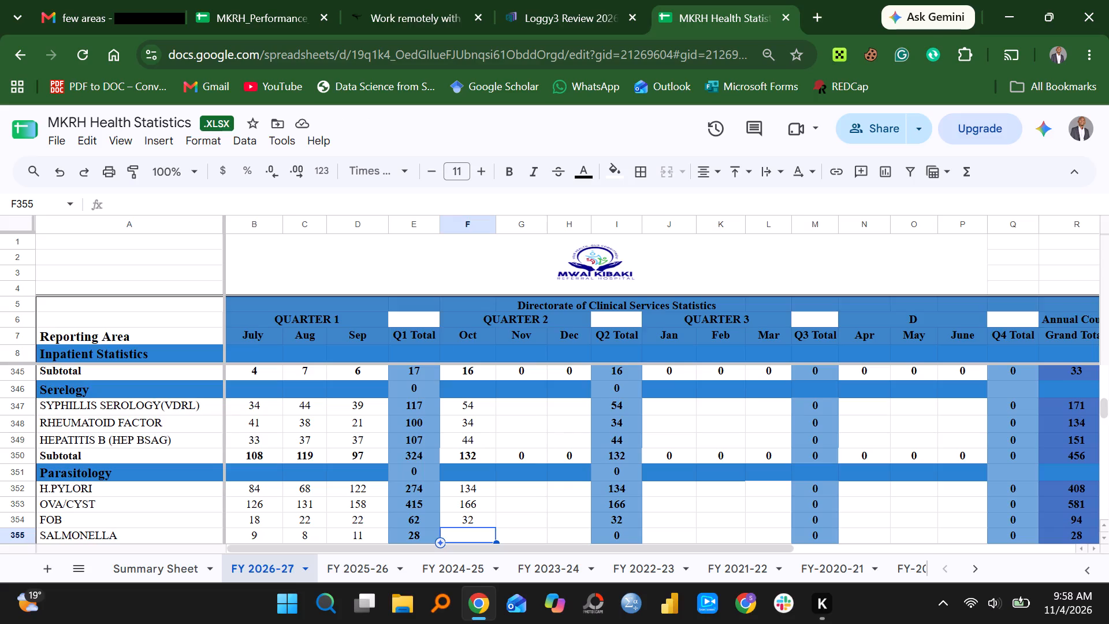
Enter October Salmonella 19, Urinalysis 408 and Pregnancy Test 61 under Parasitology.
type("19")
key("Return")
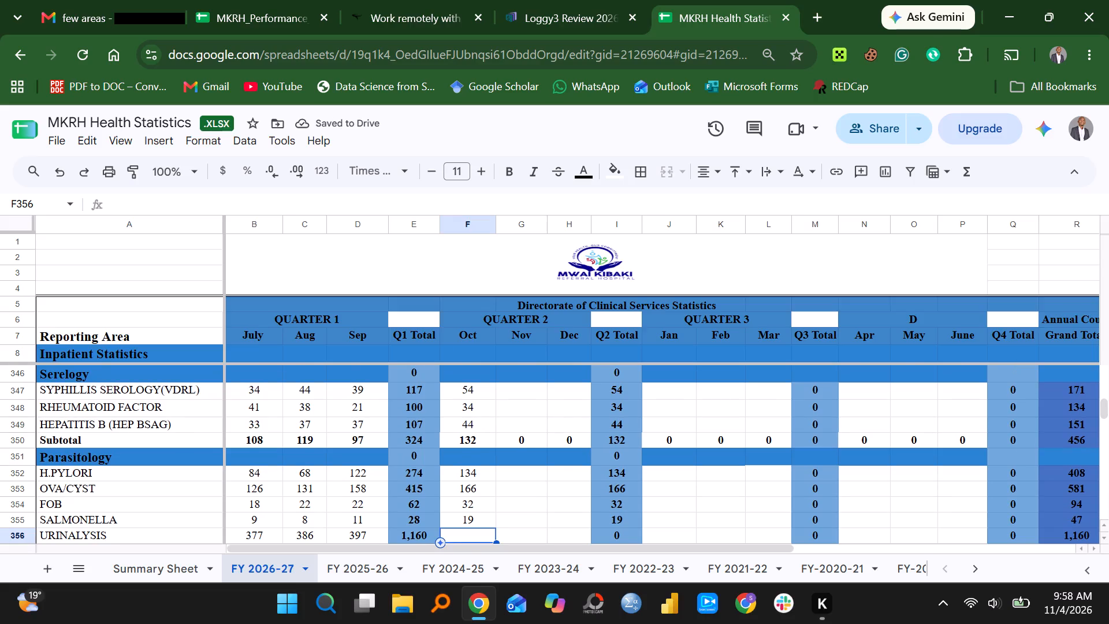
key("4")
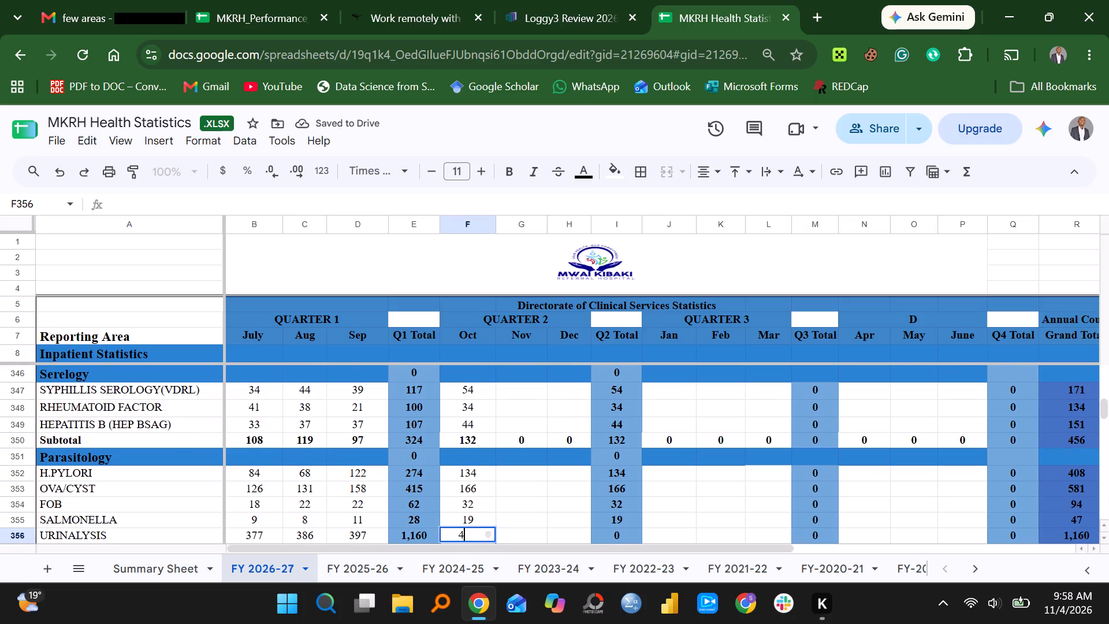
type("08")
key("Return")
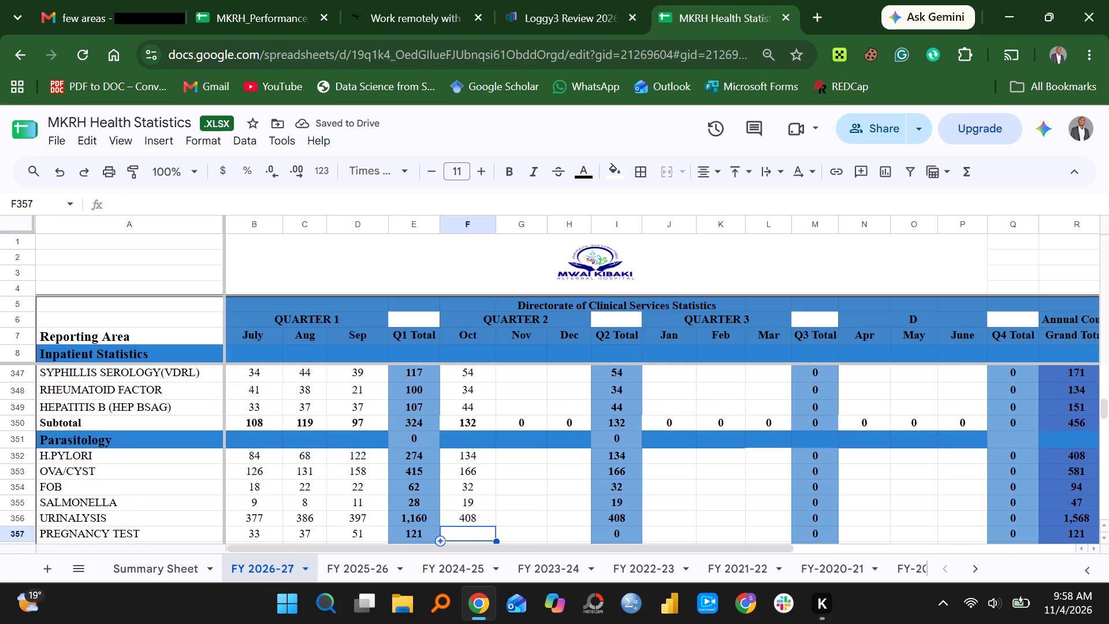
type("61")
key("Return")
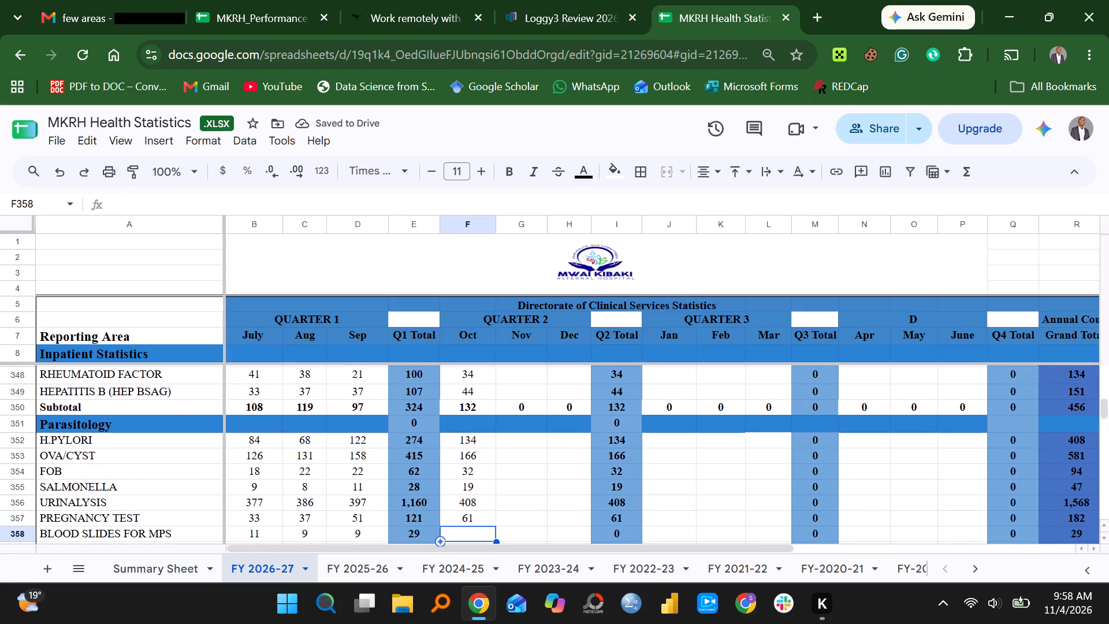
Enter October Blood Slides for MPS 0 and HVS 0 under Parasitology.
key("0")
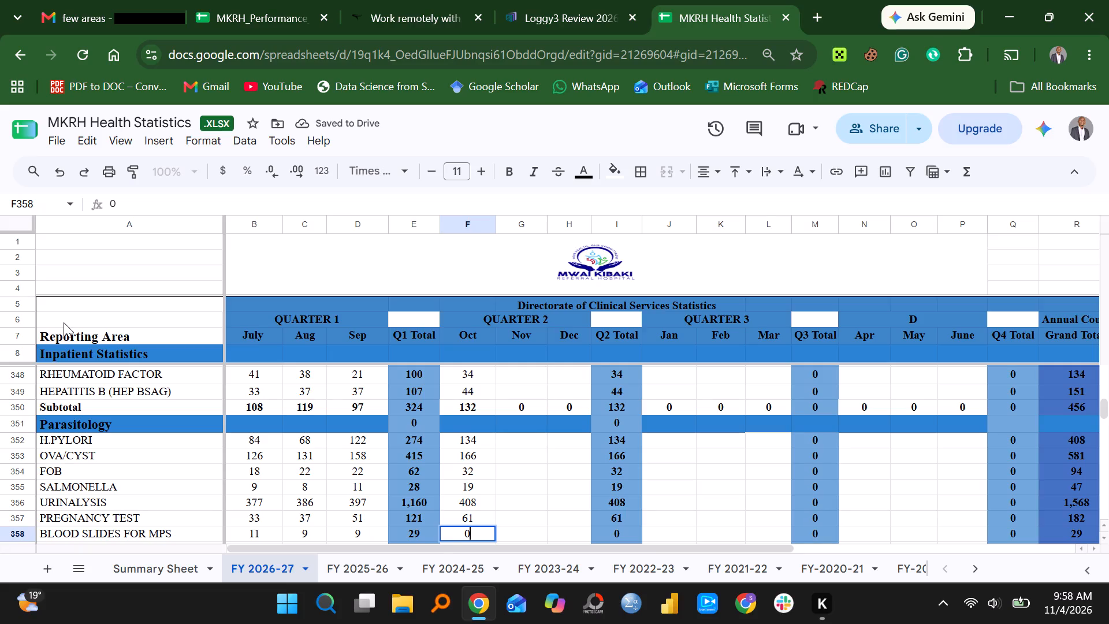
key("Return")
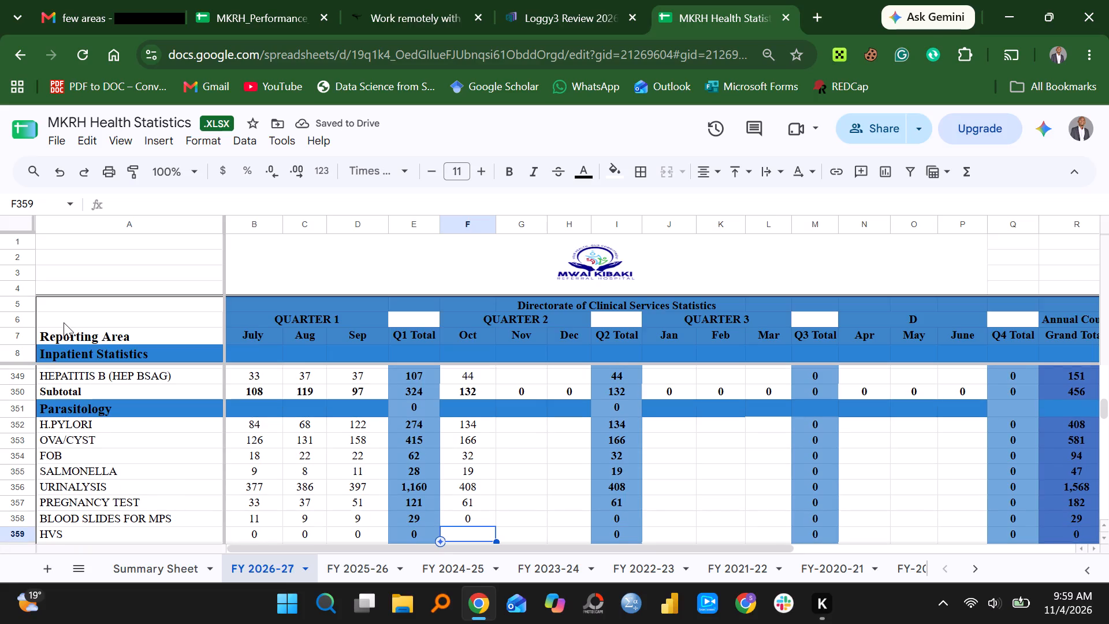
key("0")
key("Return")
key("Return")
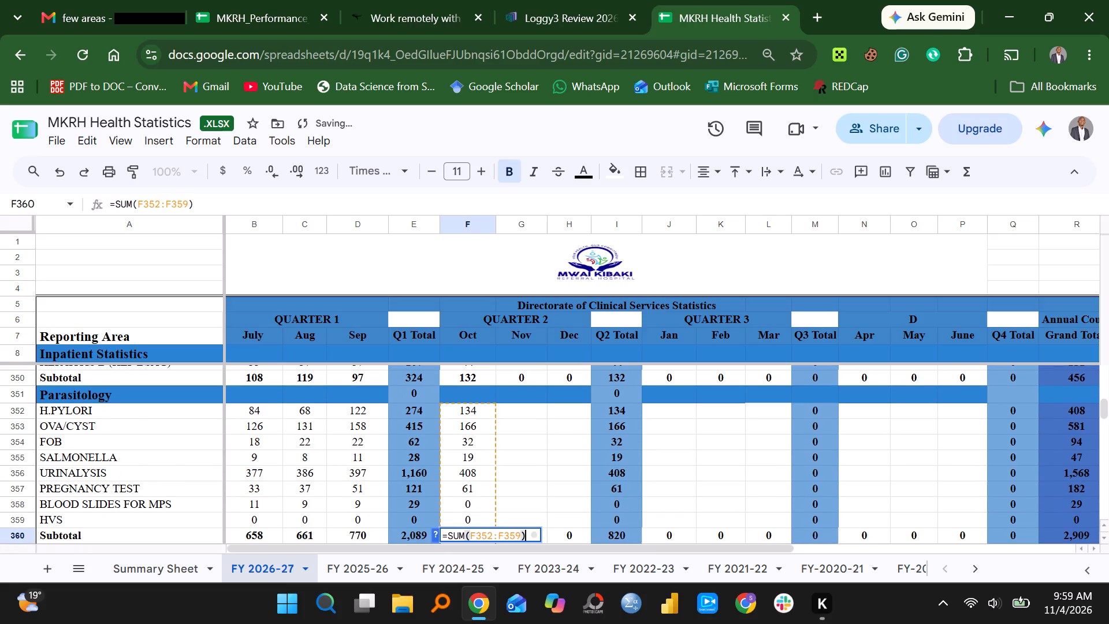
key("Return")
Enter the October Haematology figures: Full Haemogram 1908, APTT 0, INR 0, ESR 5, D-dimers 93 and Haemoglobin 0.
key("Return")
key("Return")
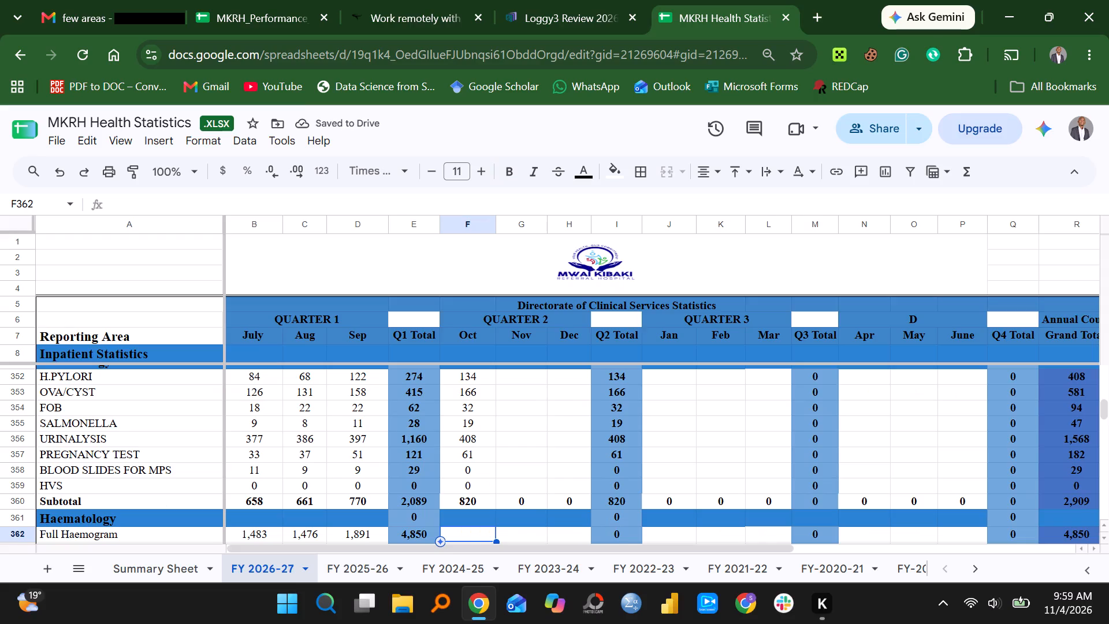
type("1908")
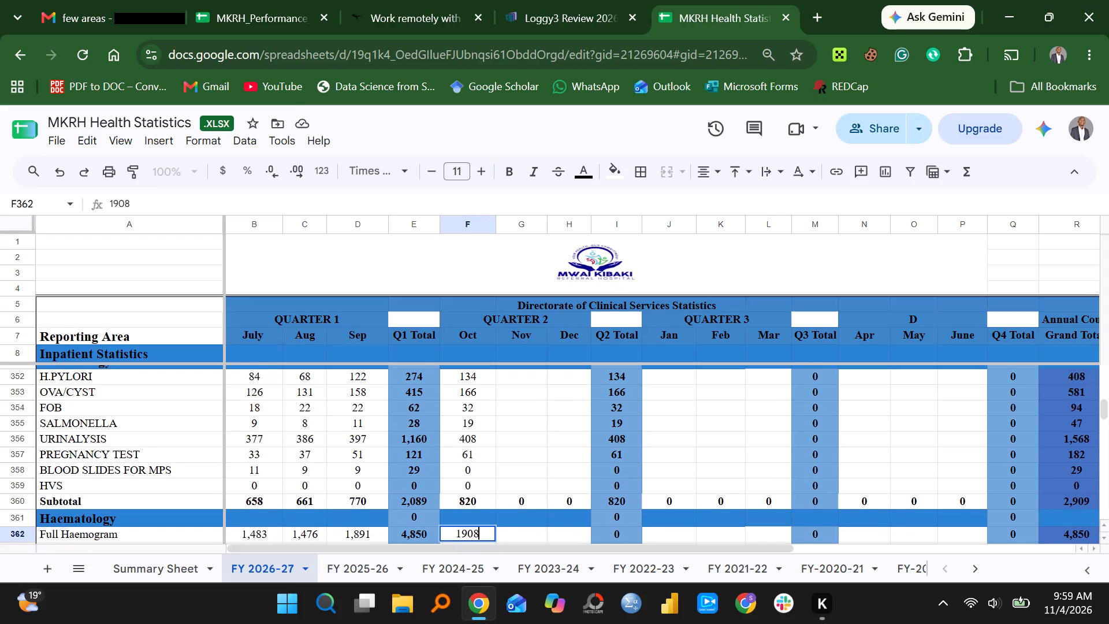
key("Return")
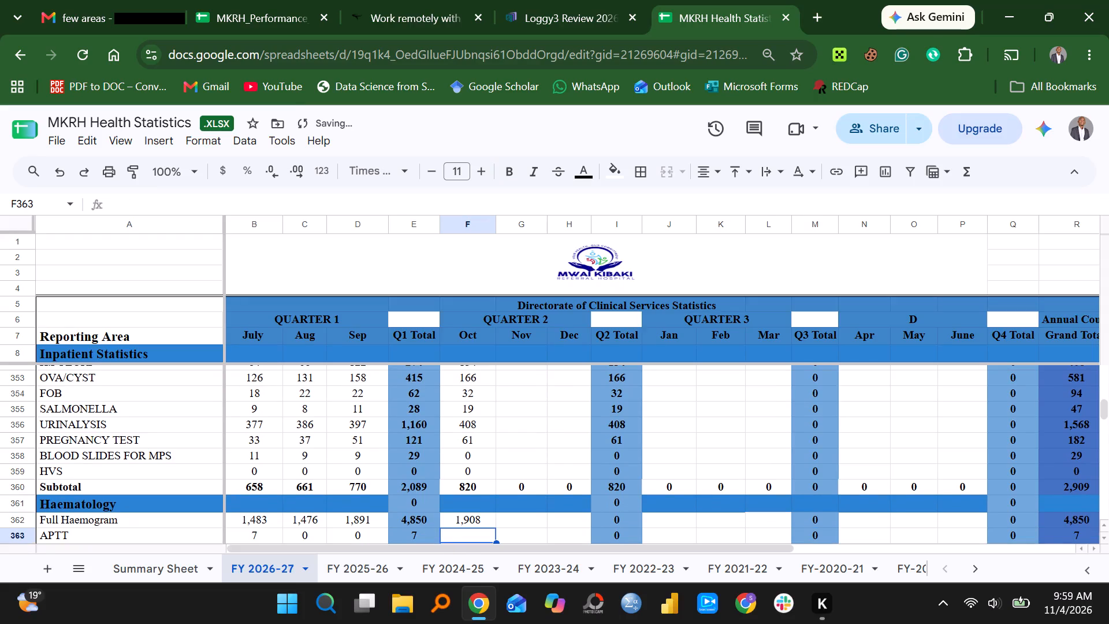
key("0")
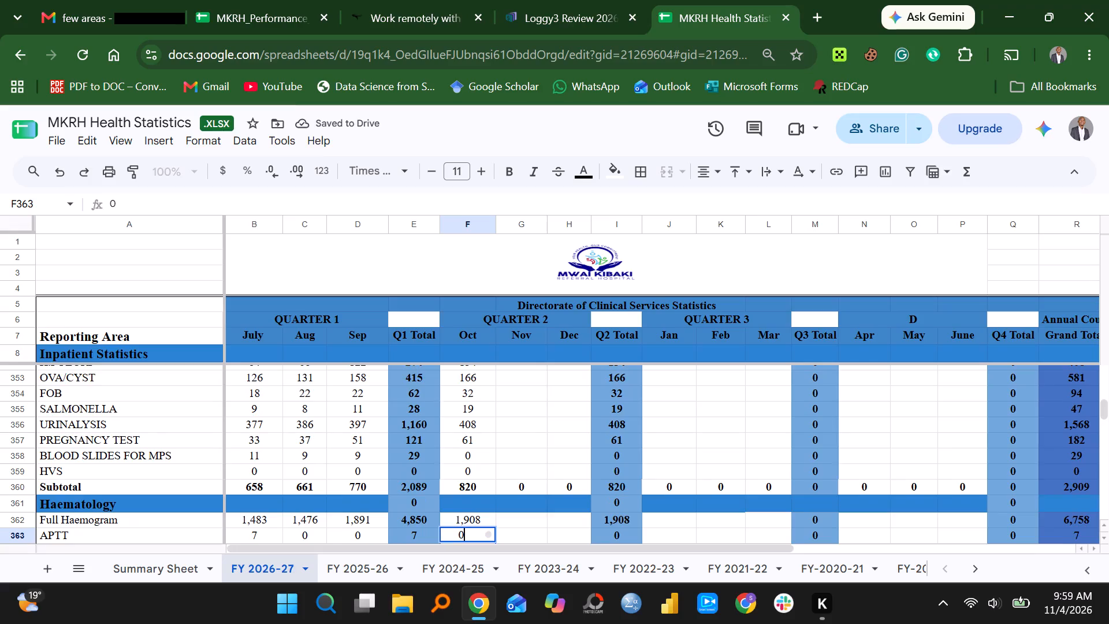
key("Return")
key("0")
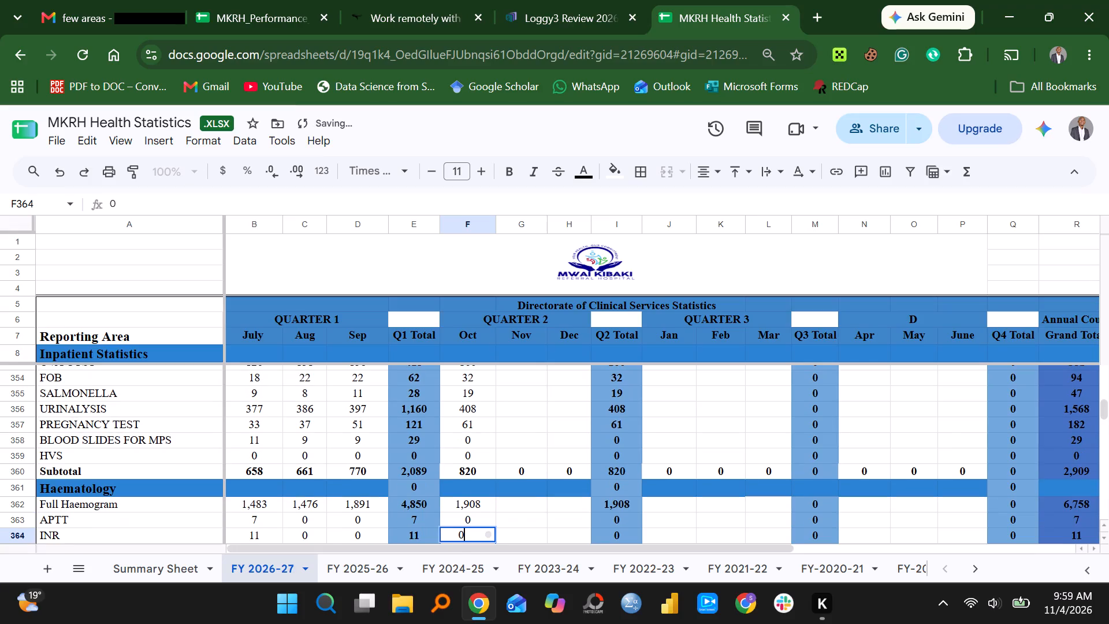
key("Return")
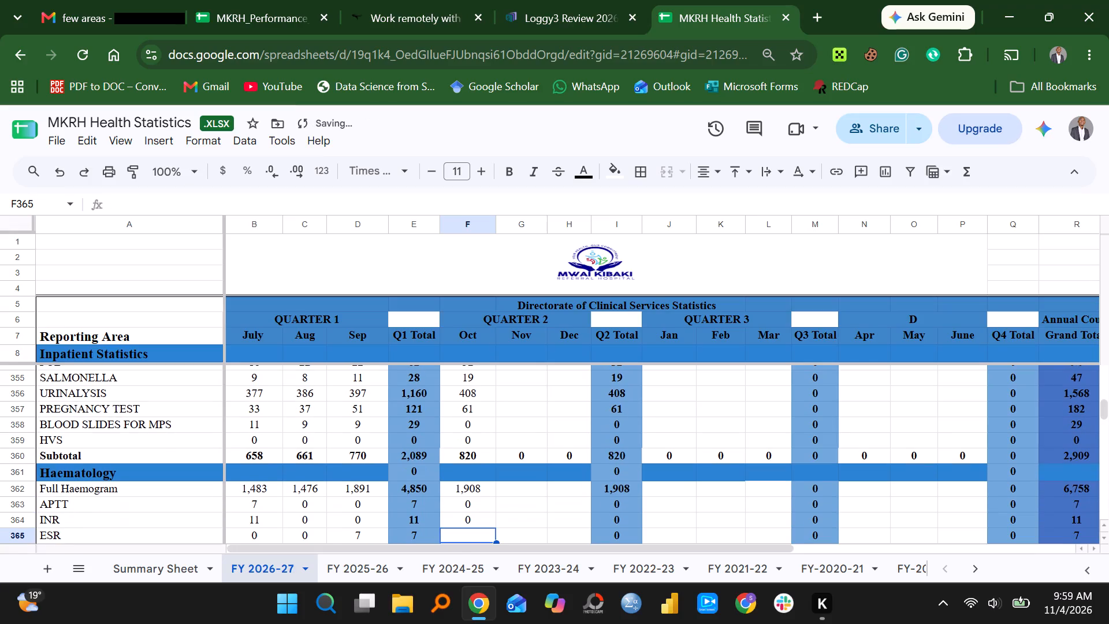
key("5")
key("Return")
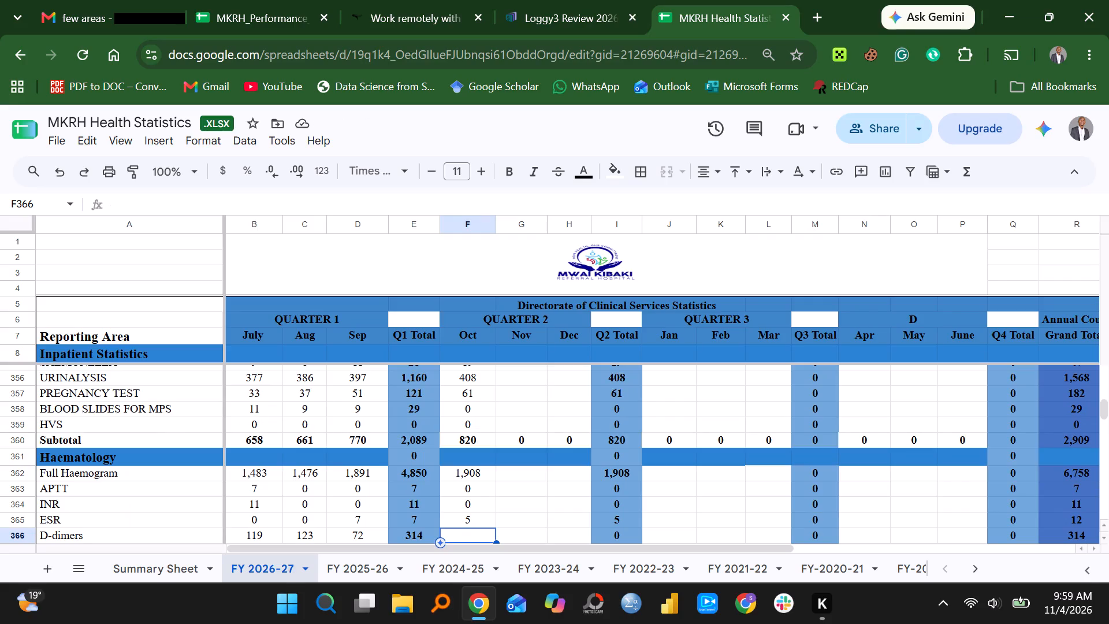
type("93")
key("Return")
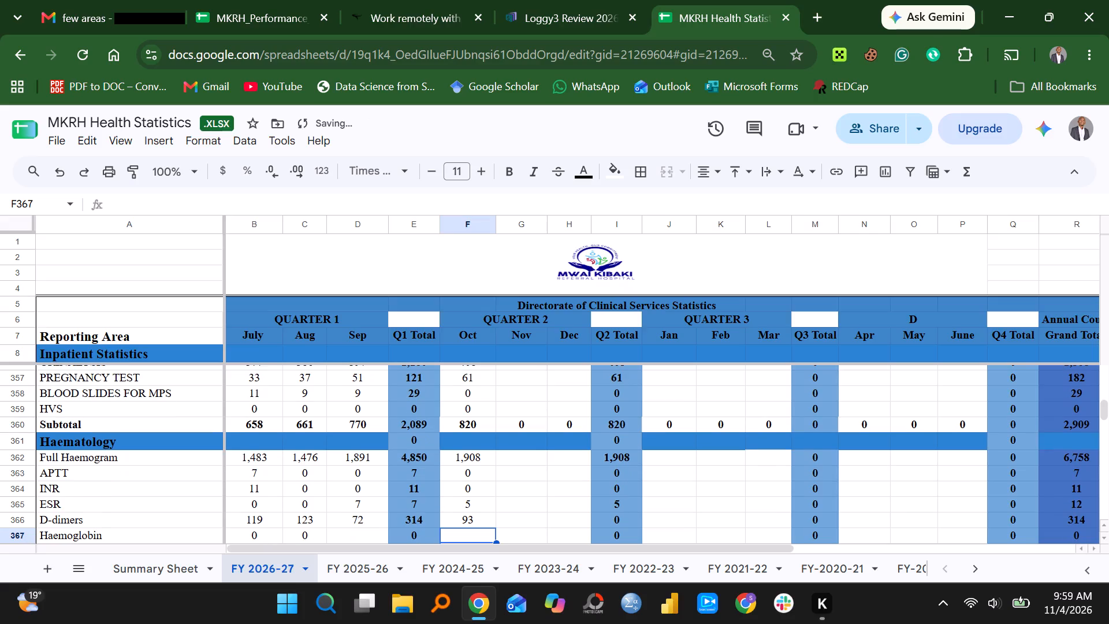
key("0")
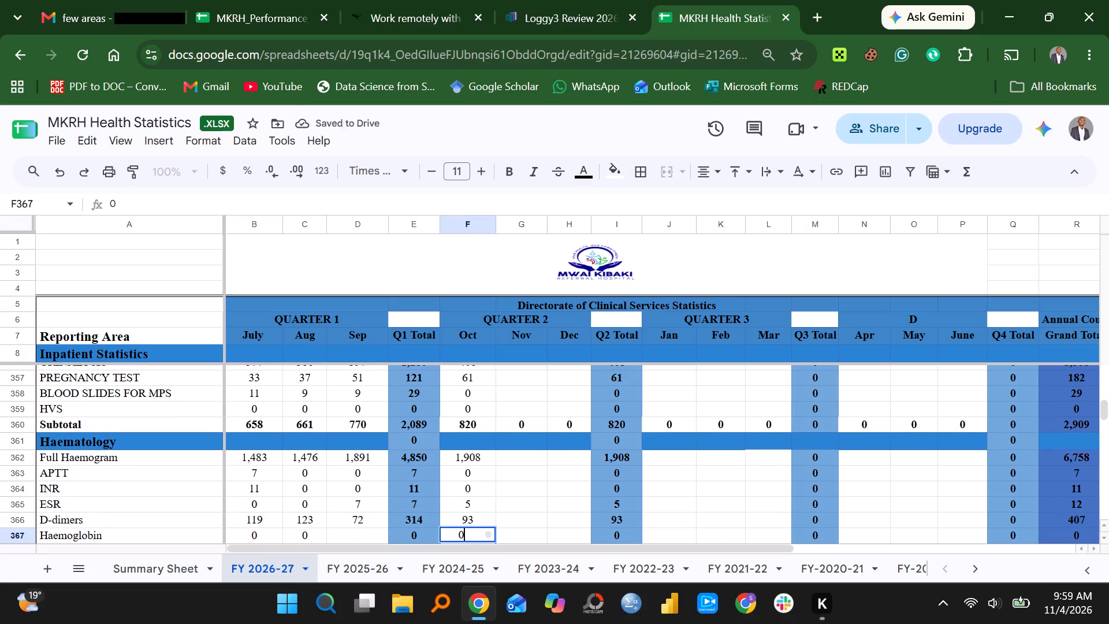
key("Return")
Enter the October Blood Transfusion Unit figures: Blood Group 467, Group and Cross Match 197, Donation 198, Direct COOMBS 1 and Indirect COOMBS 3.
key("Down")
key("Down")
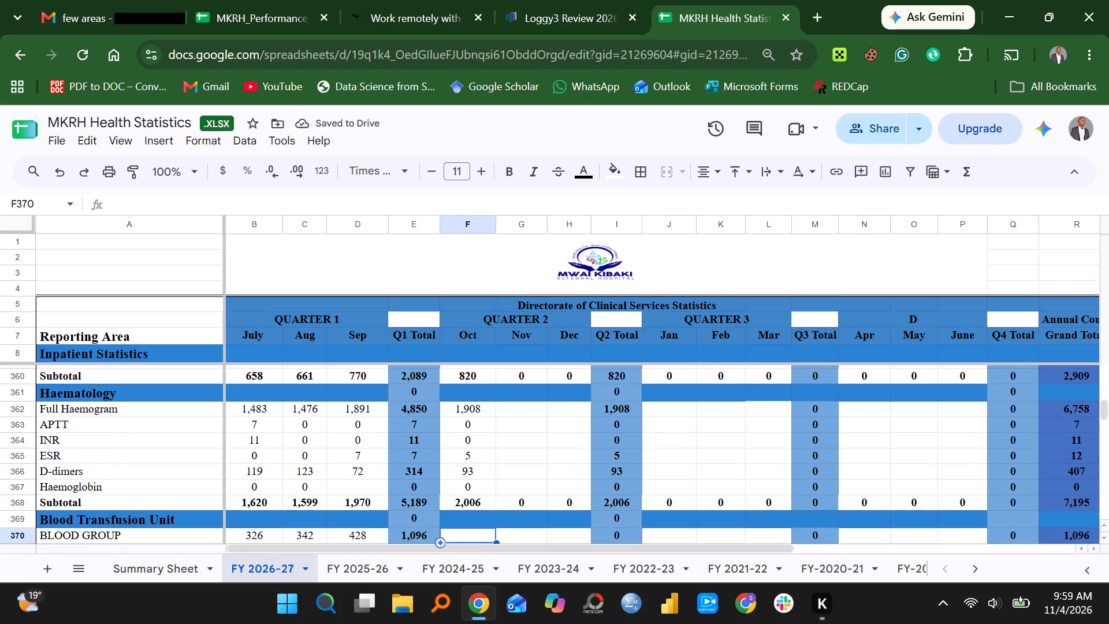
type("467")
key("Return")
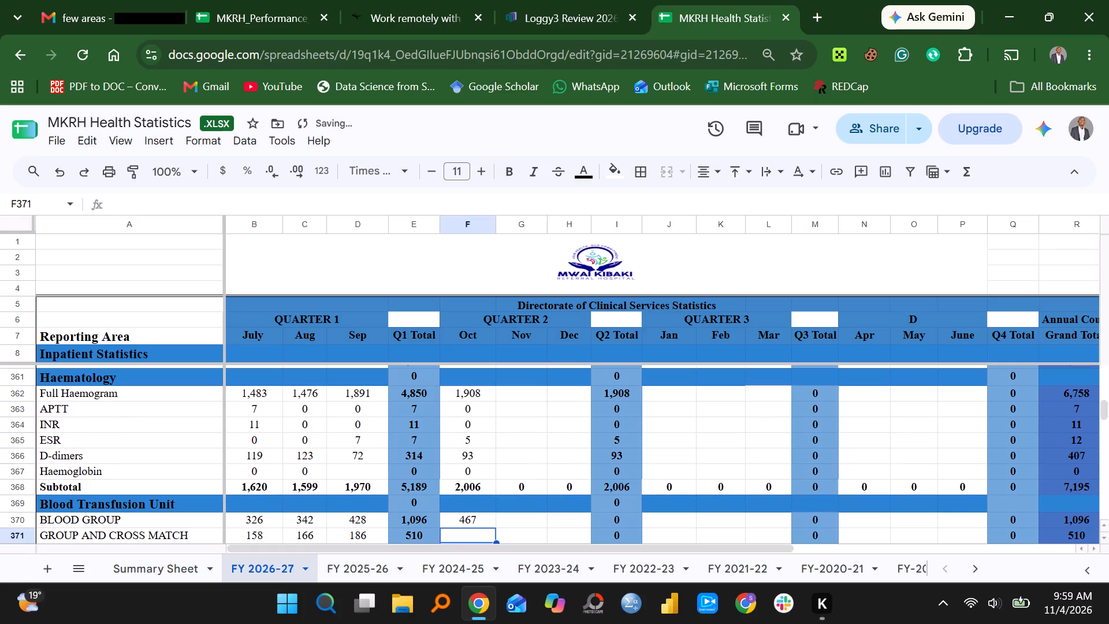
type("197")
key("Return")
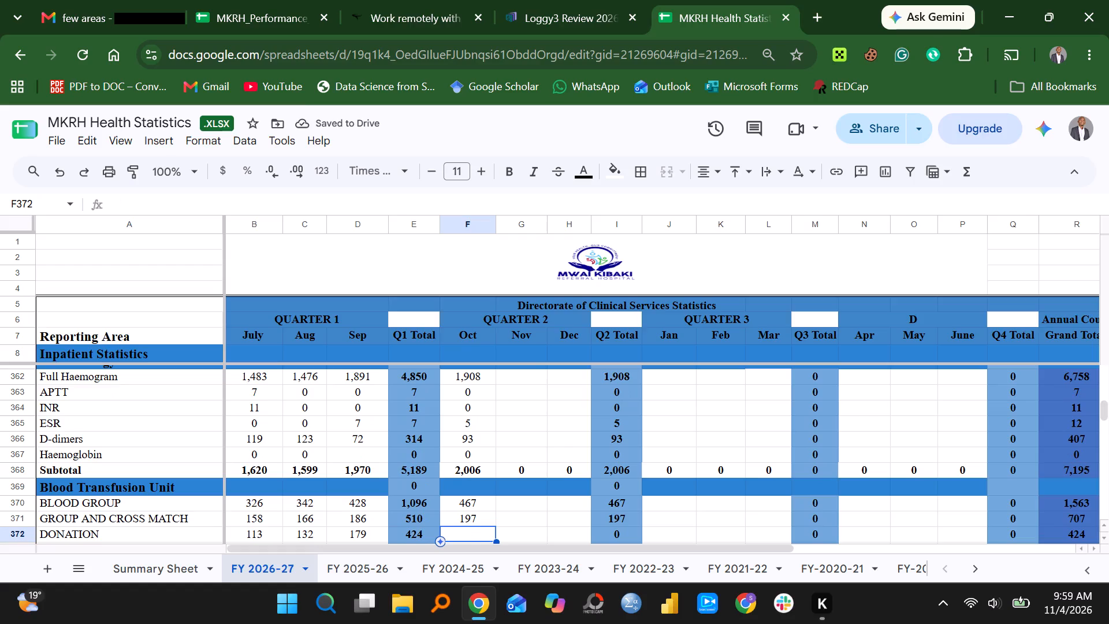
type("198")
key("Return")
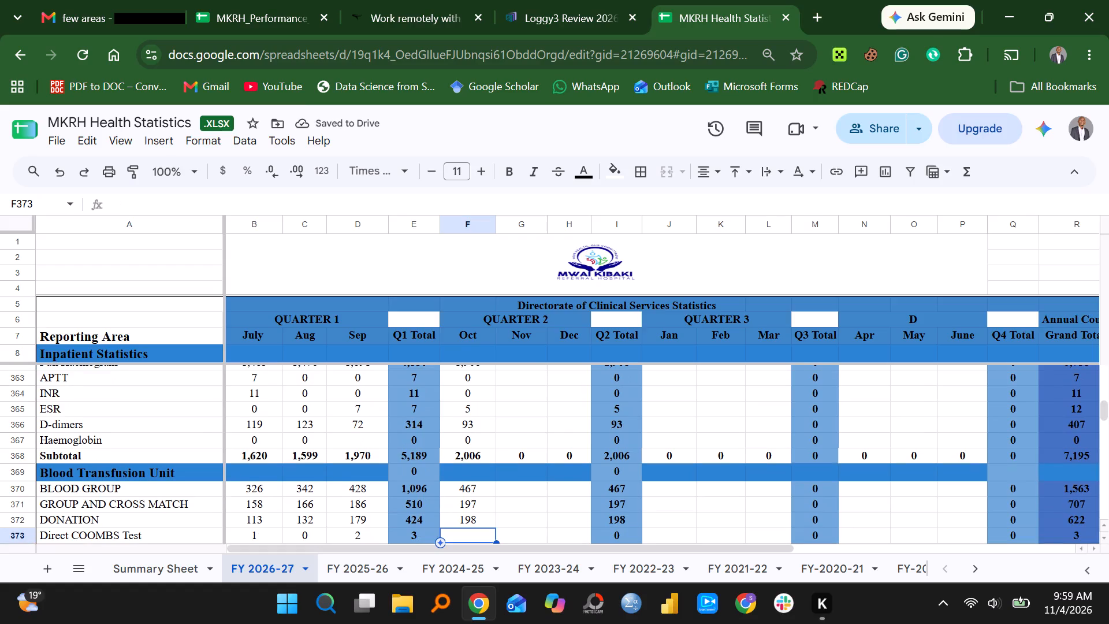
key("1")
key("Return")
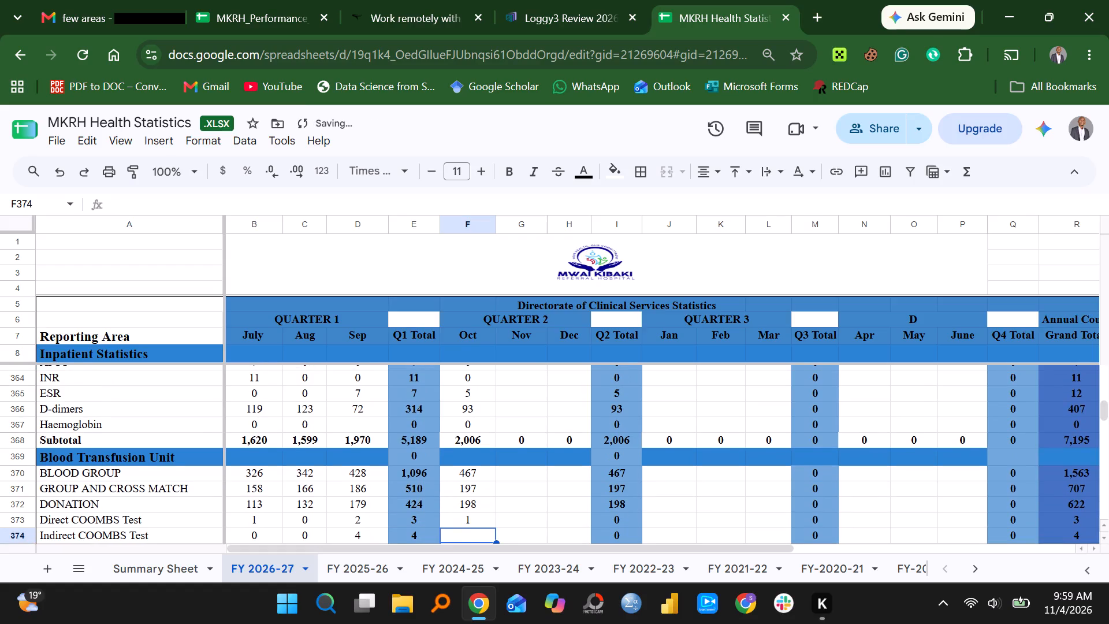
key("3")
key("Return")
Enter 42 as the October Biopsies figure under Histopathology.
key("Down")
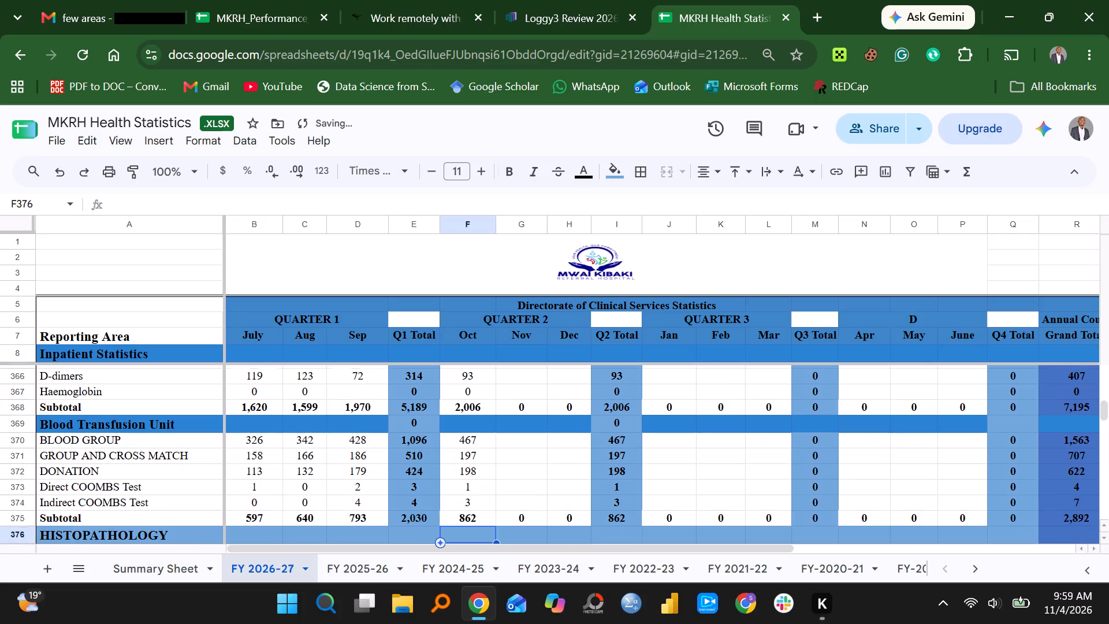
key("Down")
key("Down")
key("Up")
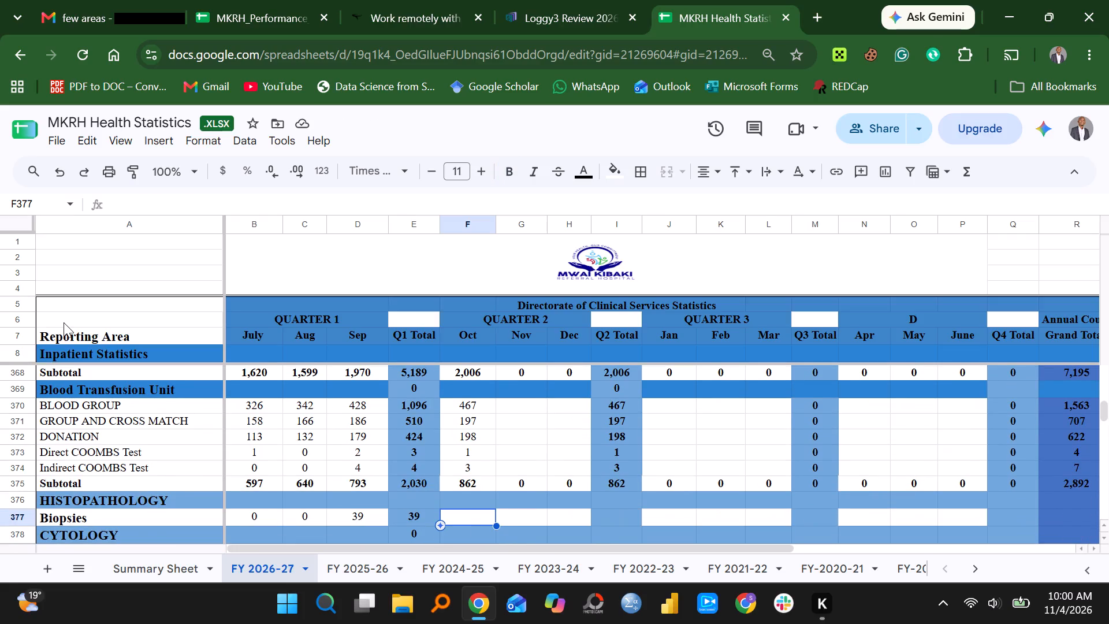
type("42")
key("Return")
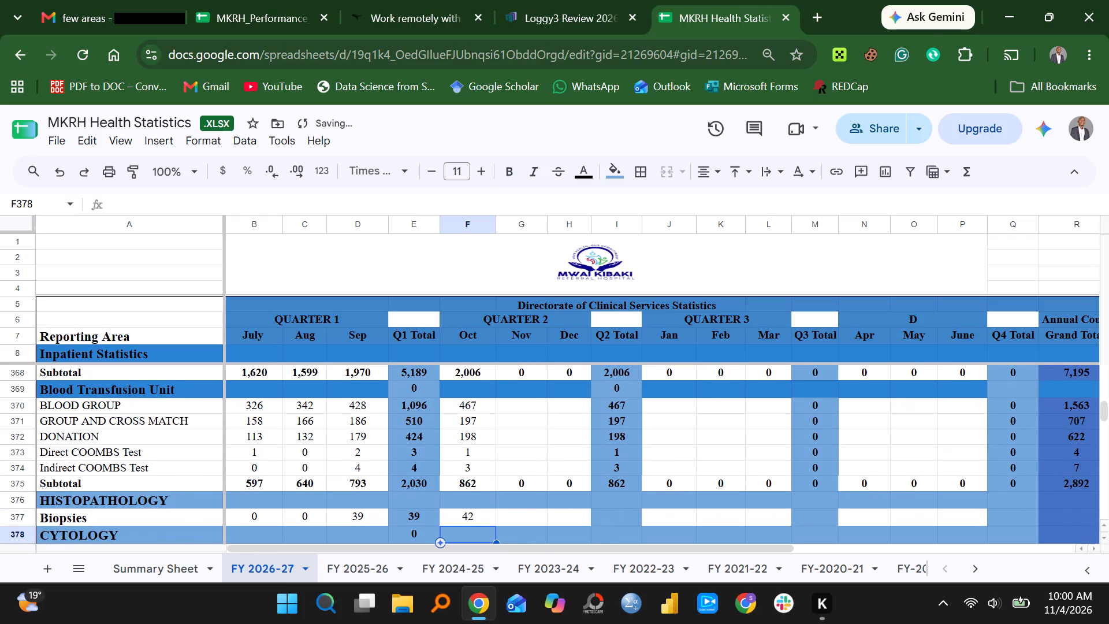
Enter 1 as the October PAP Smear figure under Cytology.
key("Down")
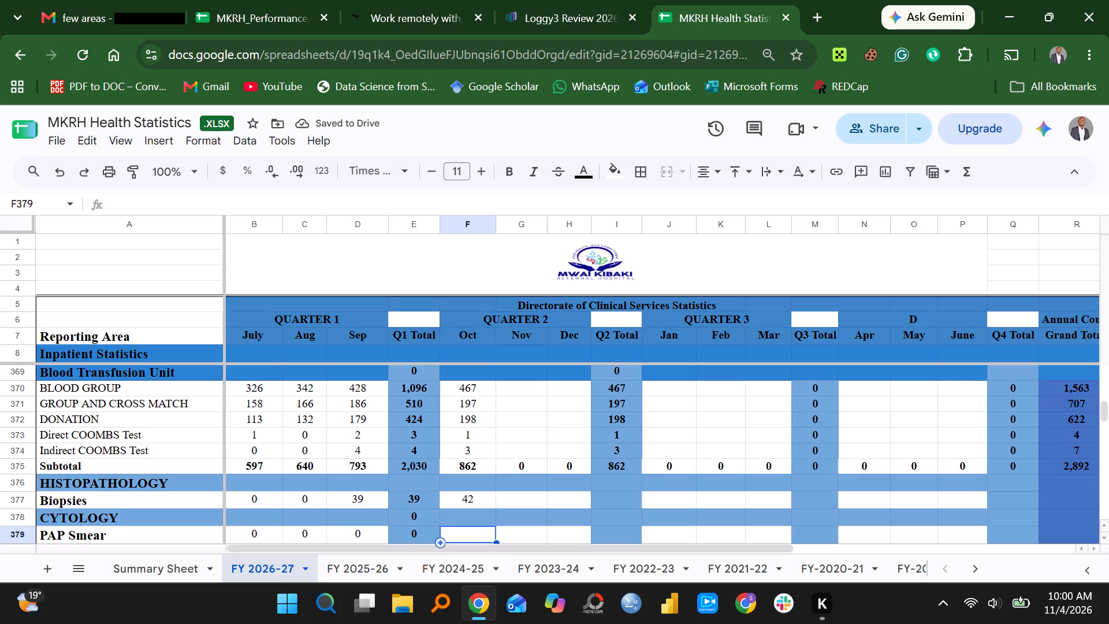
key("1")
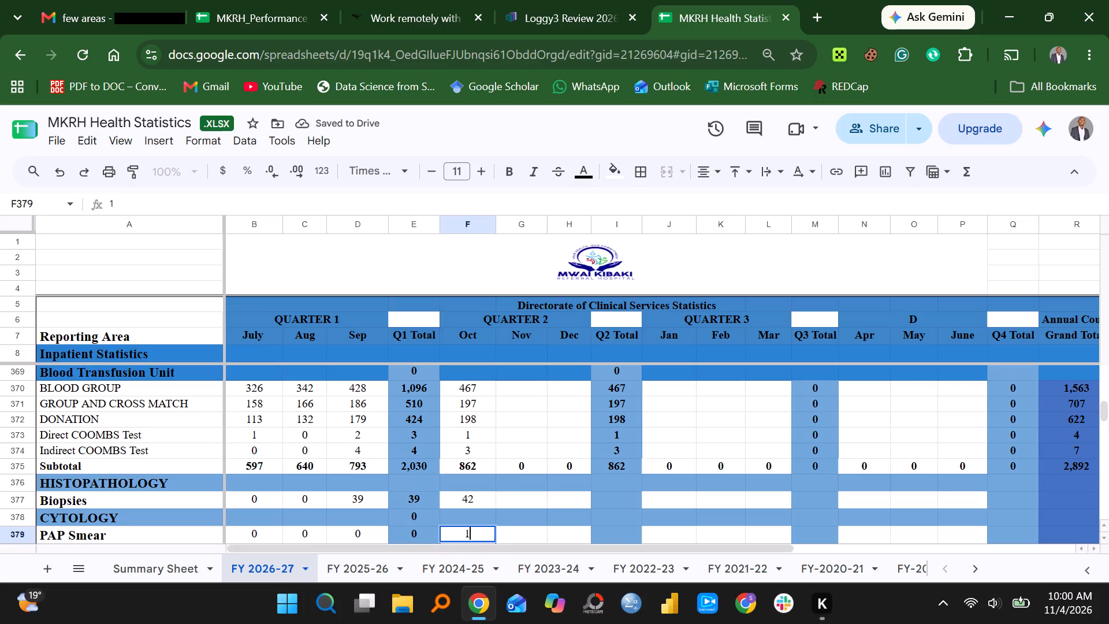
key("Down")
key("Down")
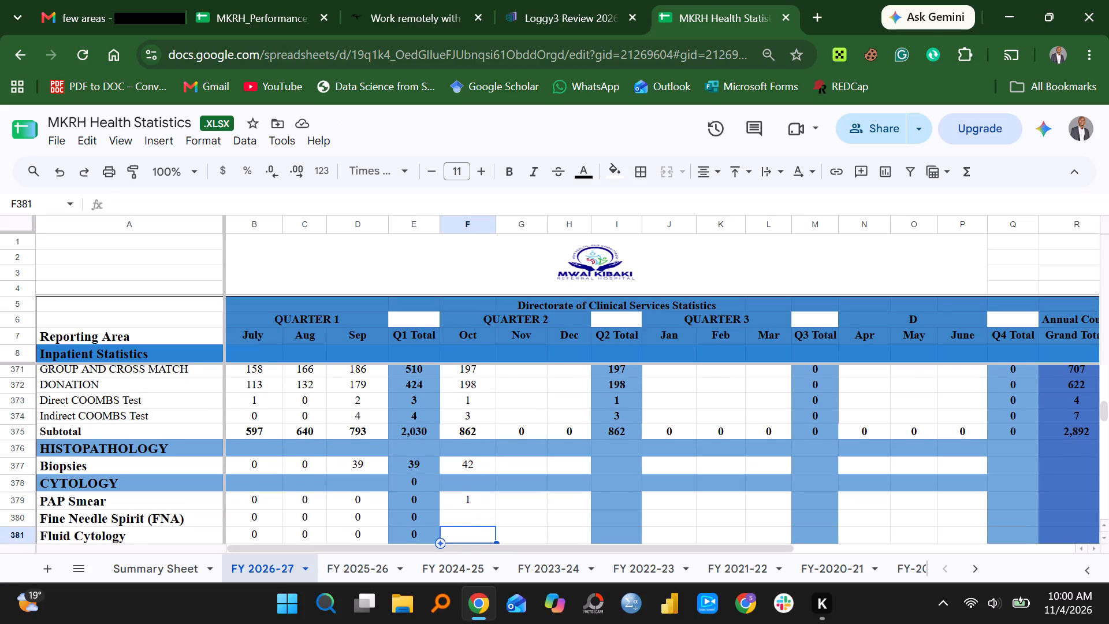
key("Up")
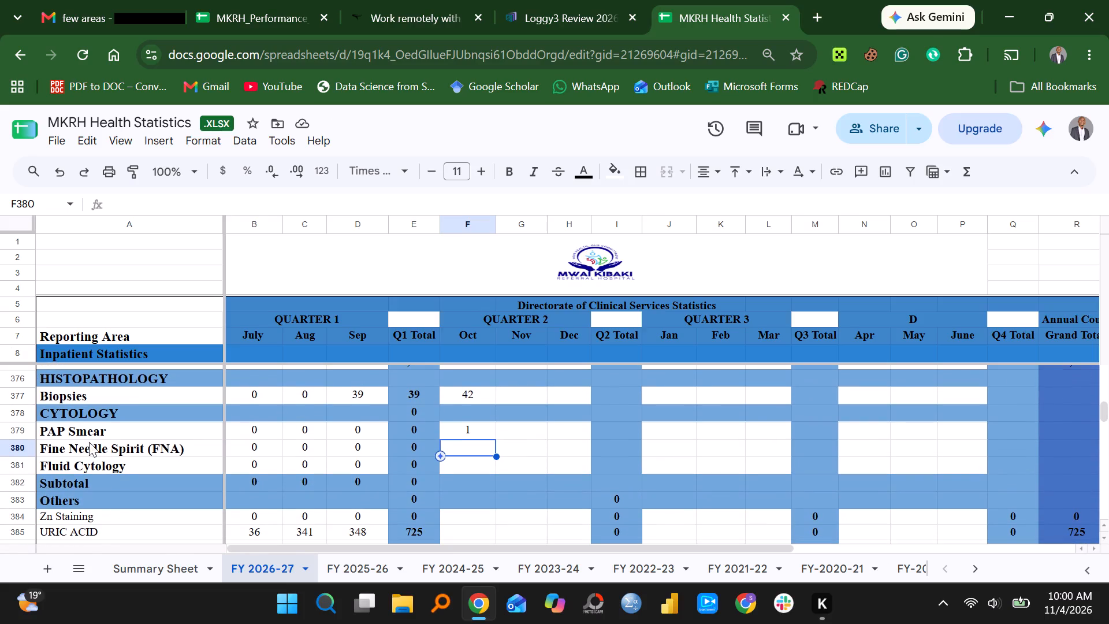
Remove bold formatting from the three Cytology row labels, PAP Smear through Fluid Cytology.
left_click_drag(93, 432, 89, 462)
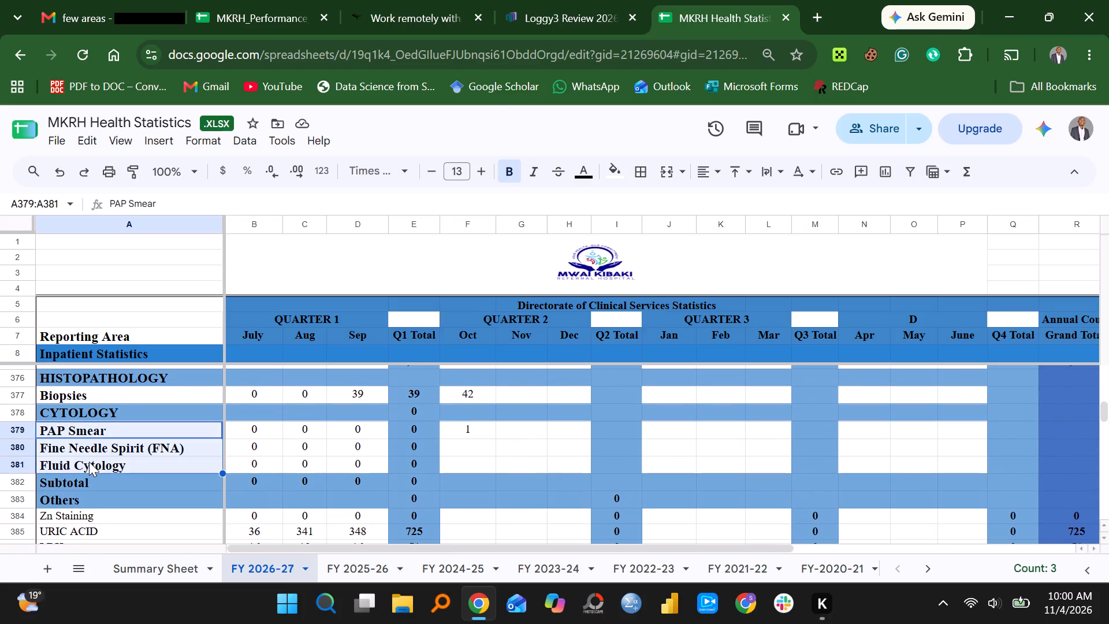
left_click(511, 173)
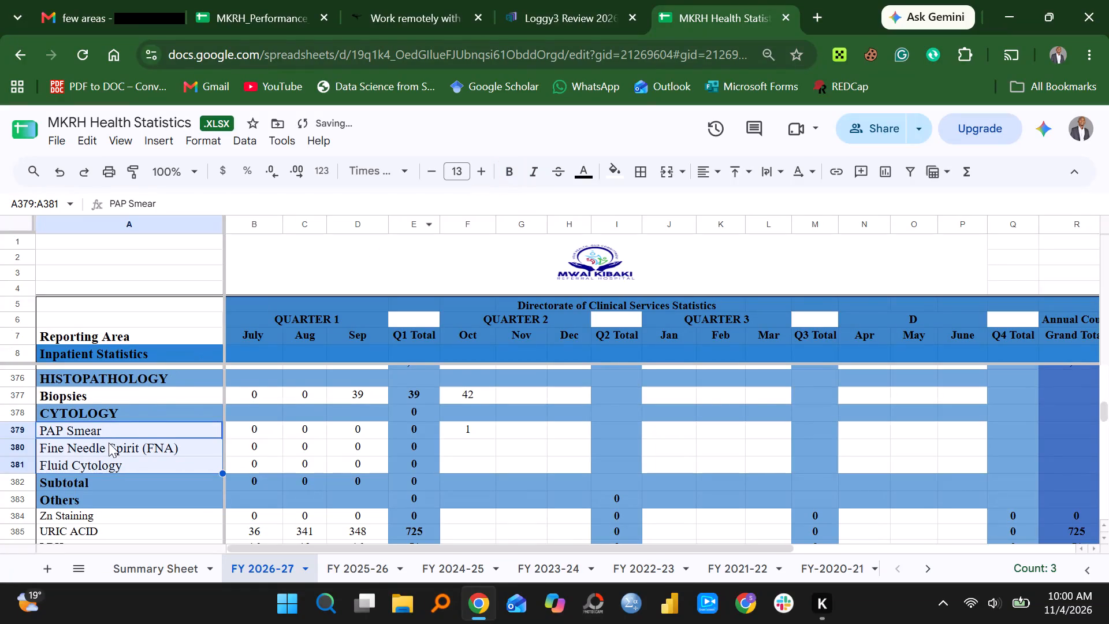
Correct the FNA row label under Cytology to read "Fine Needle Aspirate (FNA)".
double_click(110, 447)
left_click(108, 450)
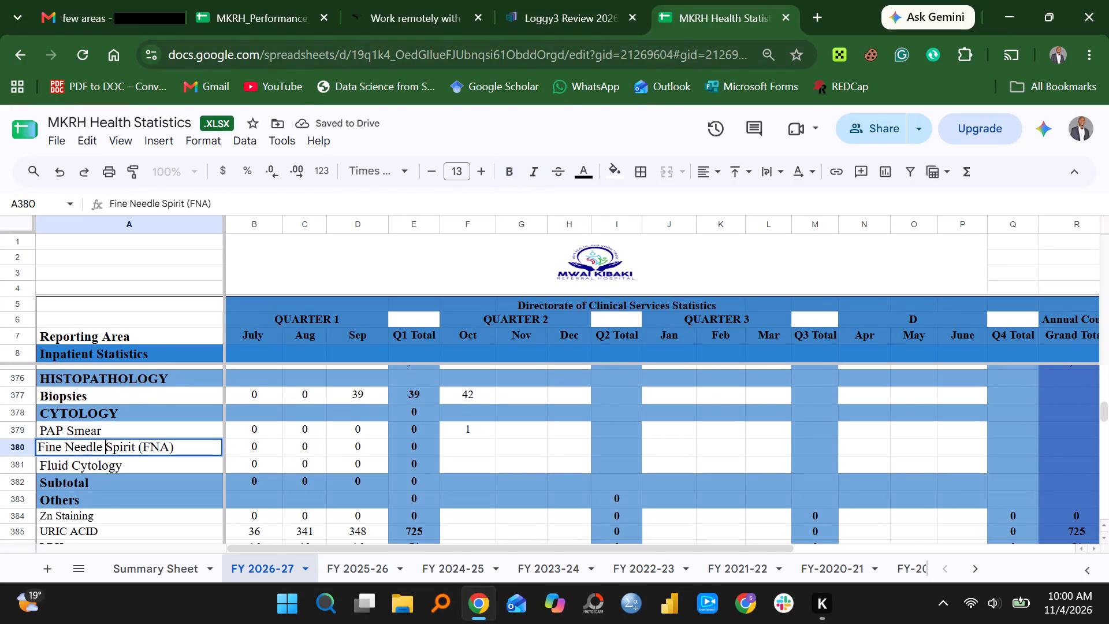
key("shift+a")
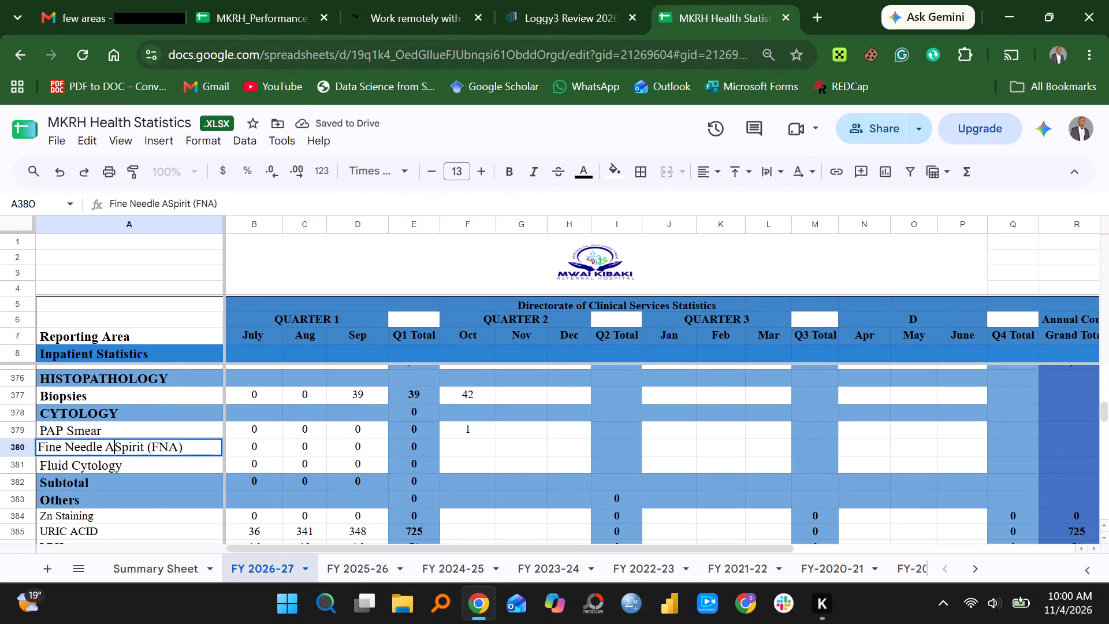
key("Delete")
key("s")
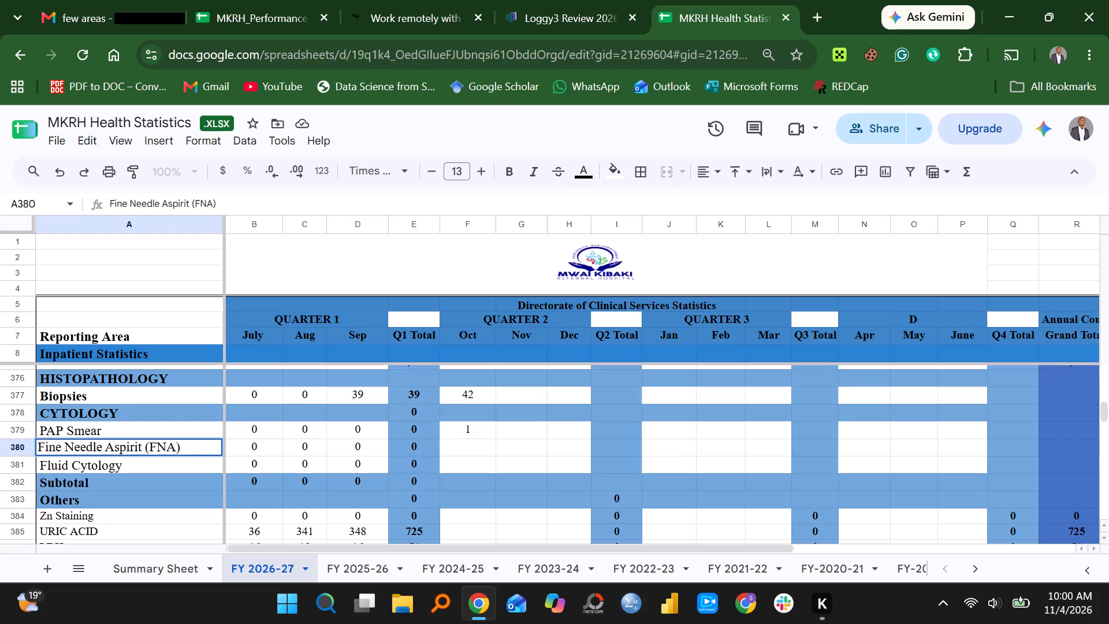
key("Right")
key("Right")
key("Right")
key("Right")
key("BackSpace")
key("a")
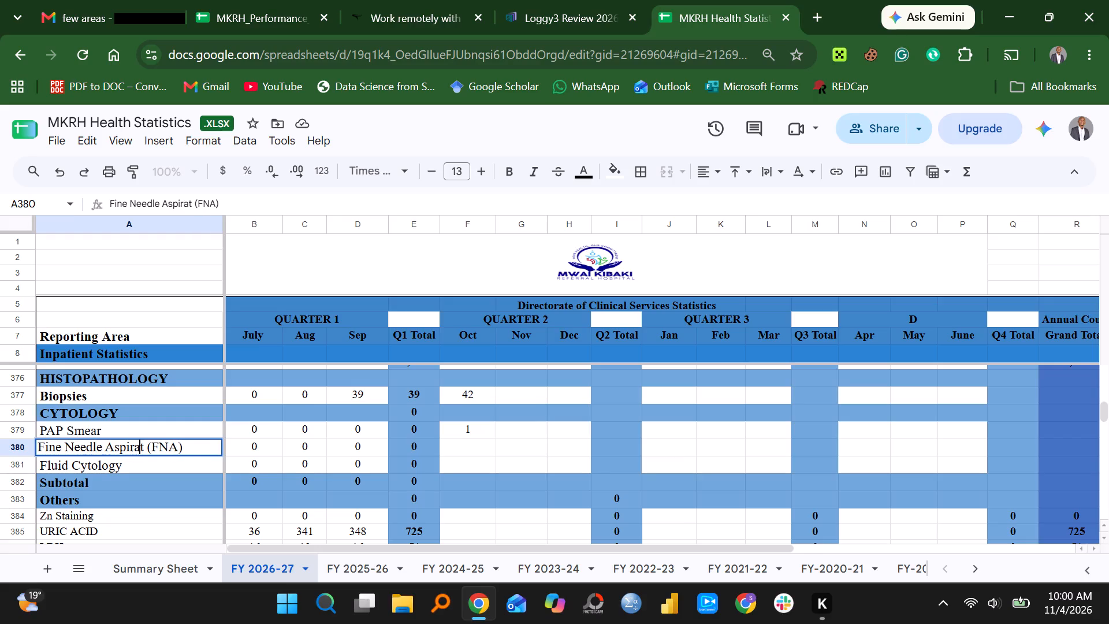
key("Right")
key("e")
key("Return")
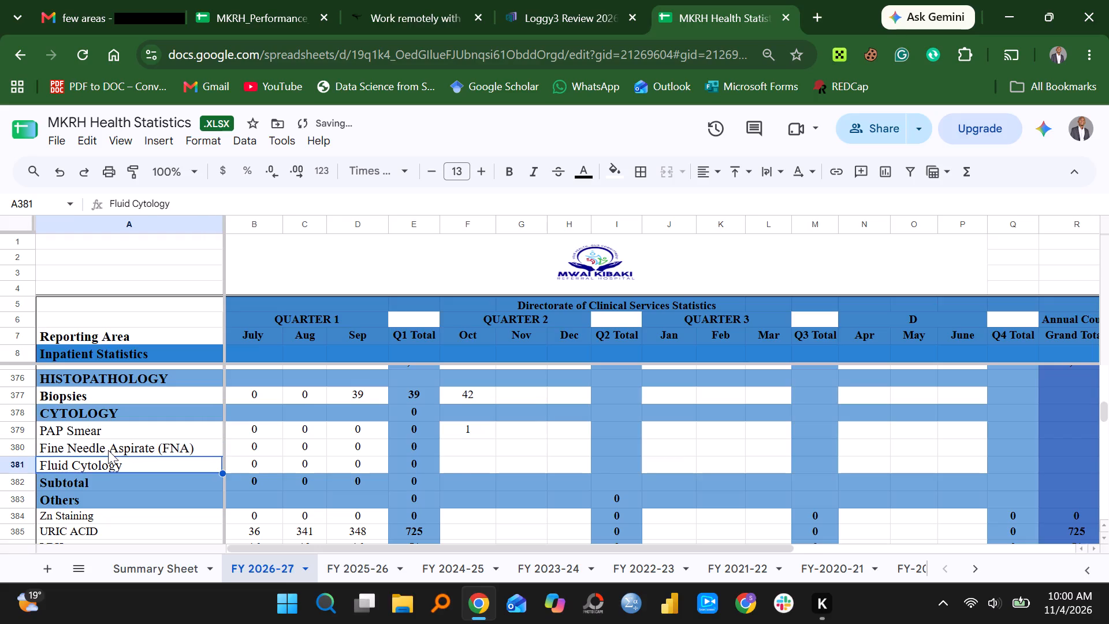
Enter October Fine Needle Aspirate (FNA) 0 and Fluid Cytology 0 under Cytology.
left_click(475, 448)
key("0")
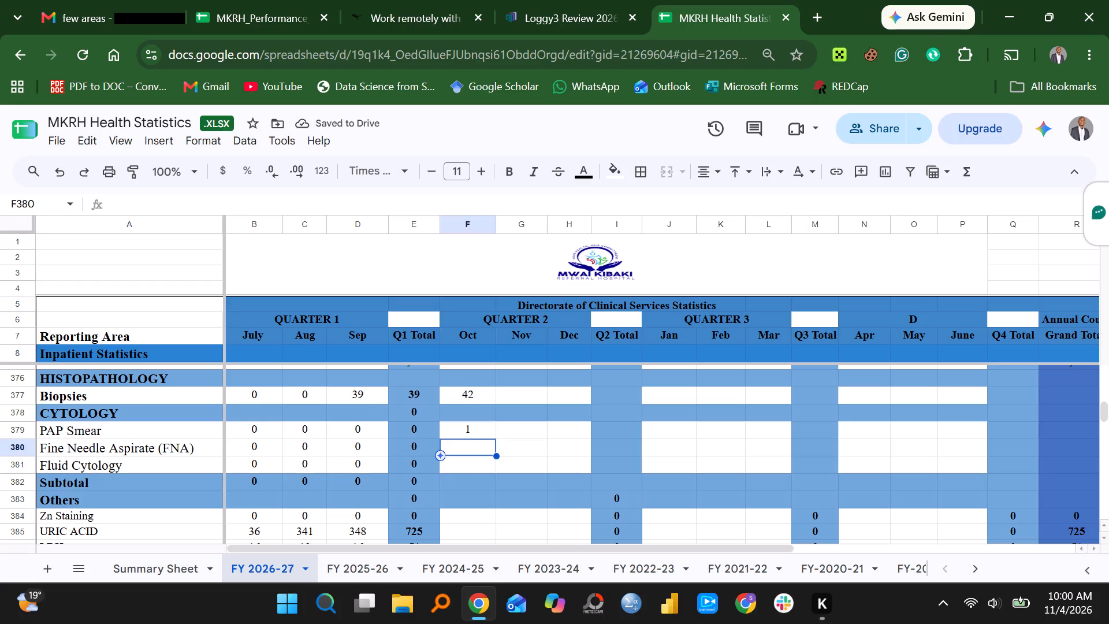
key("Return")
key("0")
key("Return")
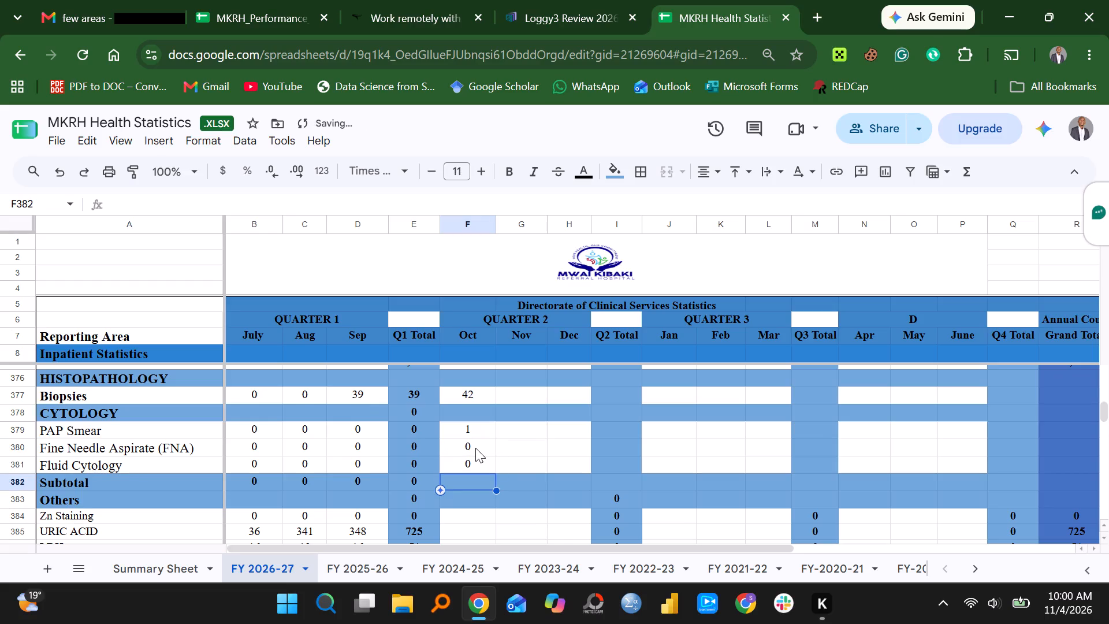
Enter October figures under Others: Zn Staining 0, URIC ACID 352, LDH 11, CRP 104 and Lipase 11.
key("Down")
key("Down")
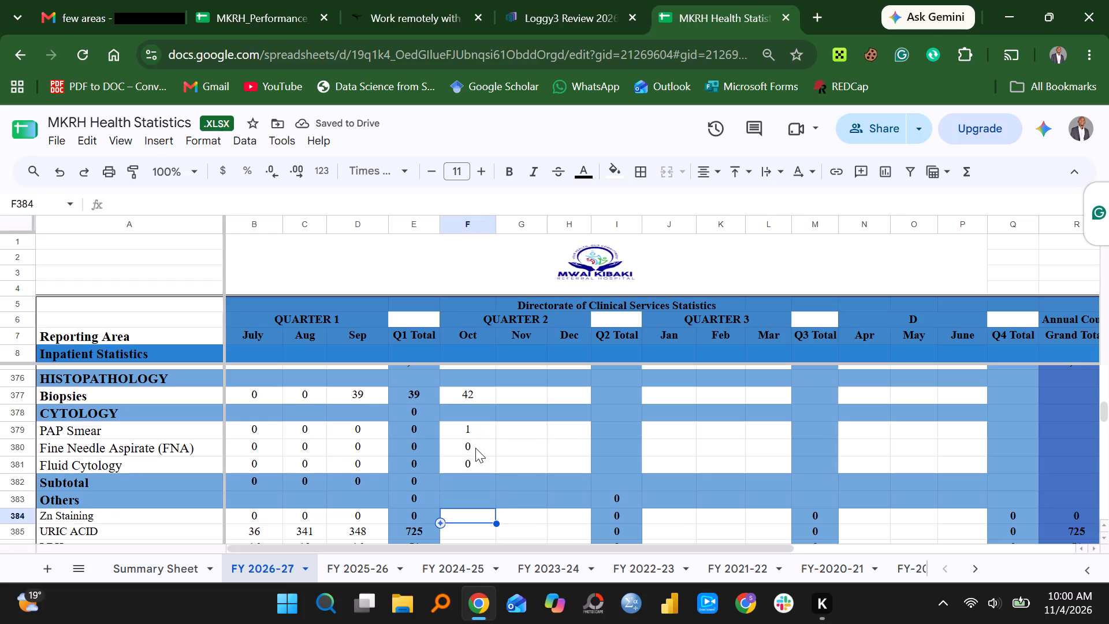
key("0")
key("Return")
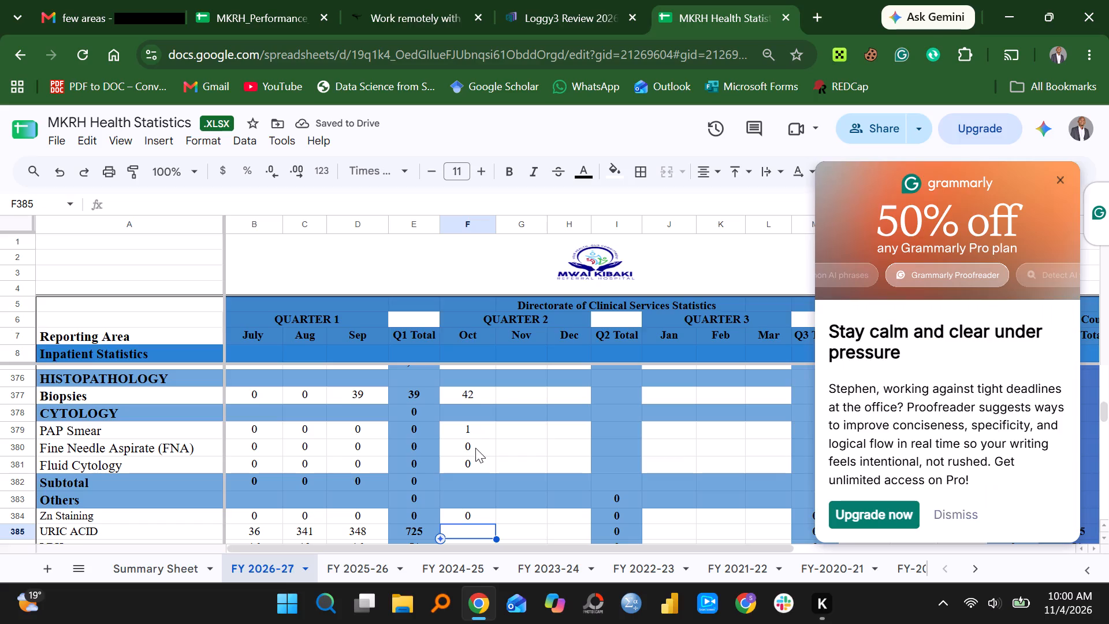
type("352")
key("Return")
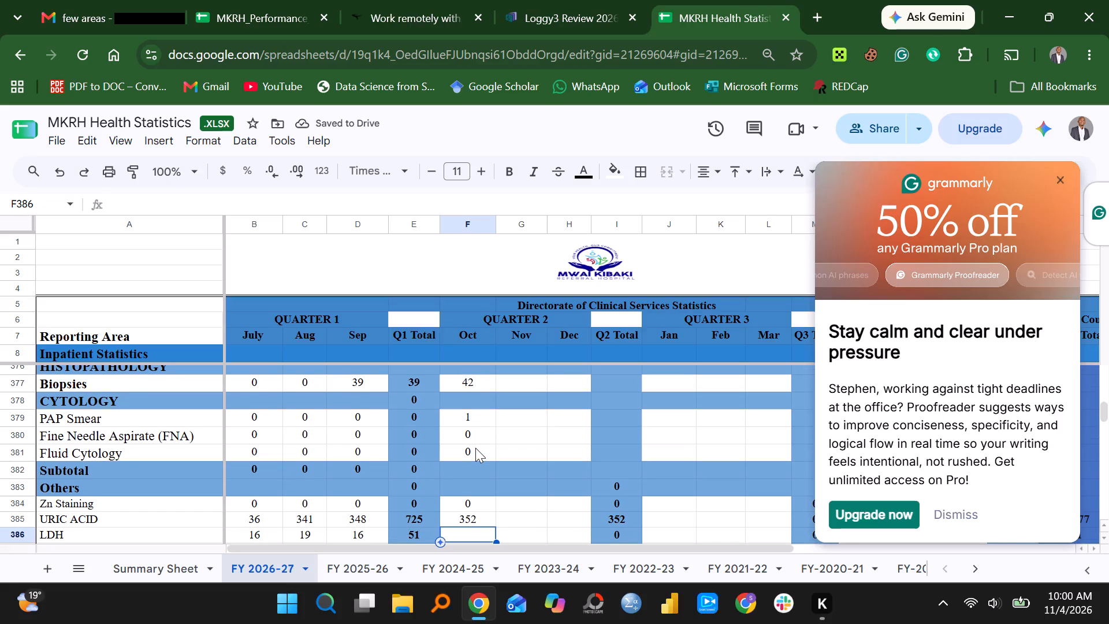
type("11")
key("Return")
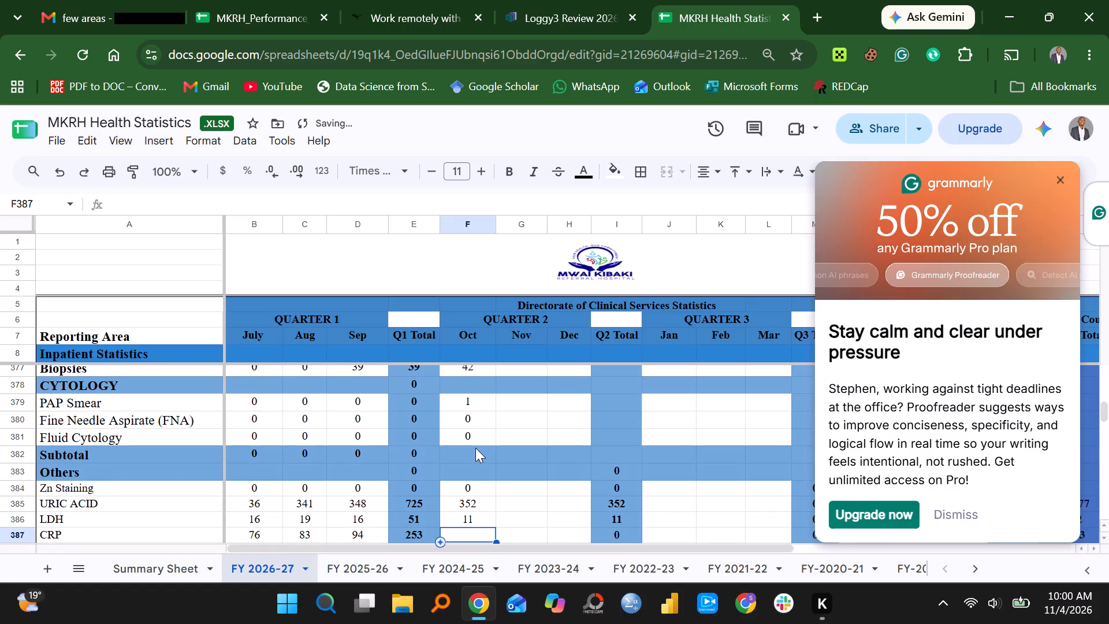
type("104")
key("Return")
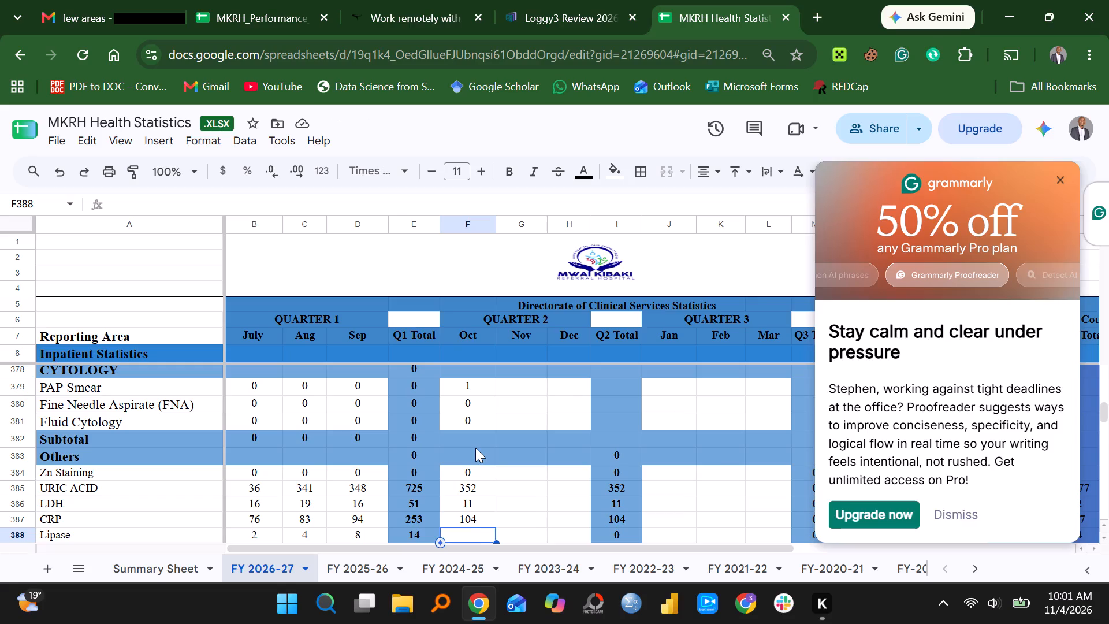
type("11")
key("Return")
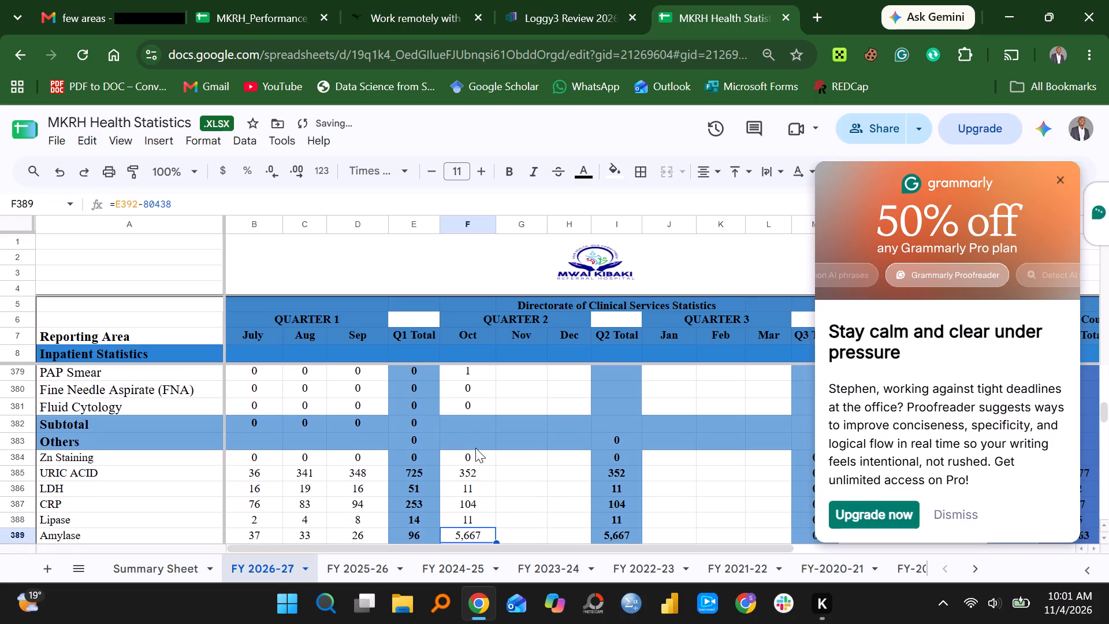
Replace the October Amylase formula under Others with 32, and enter 94 for Blood Gas.
key("Down")
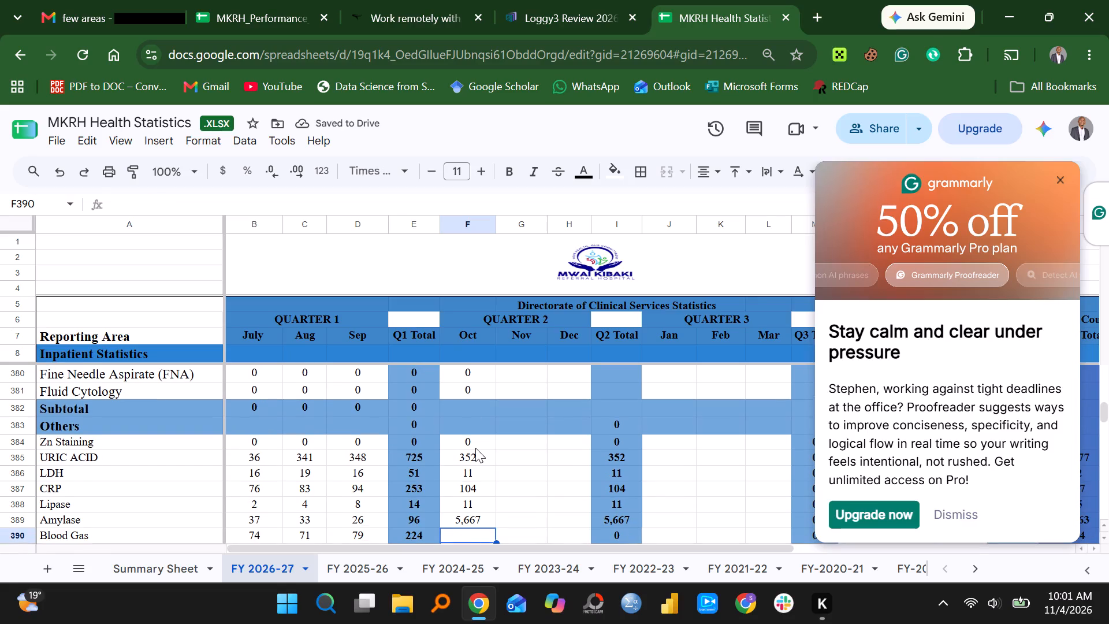
key("Up")
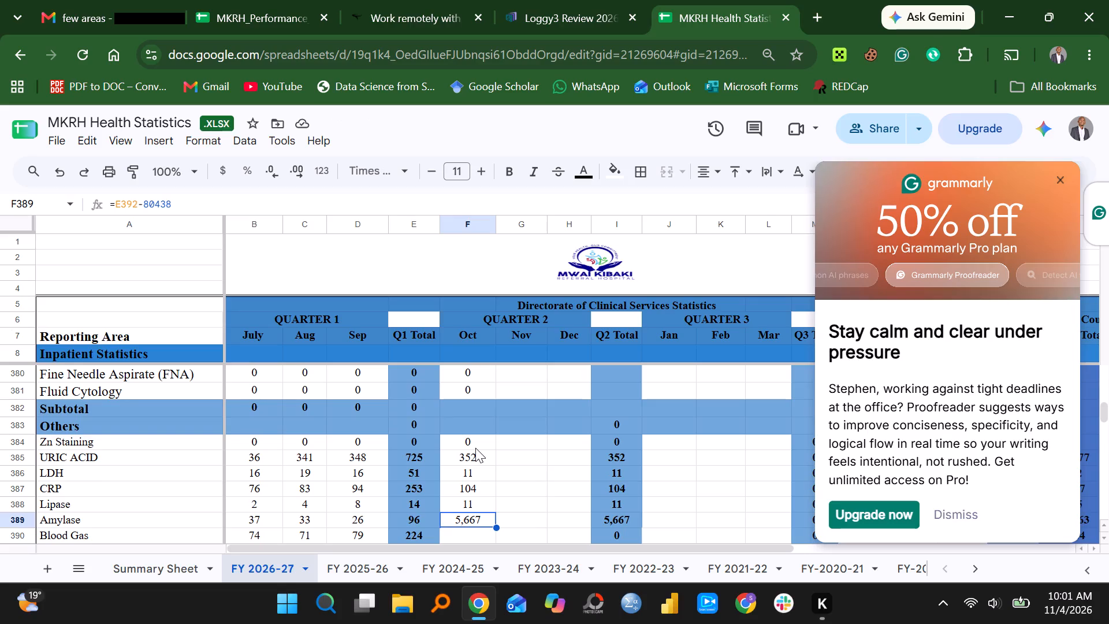
type("32")
key("Return")
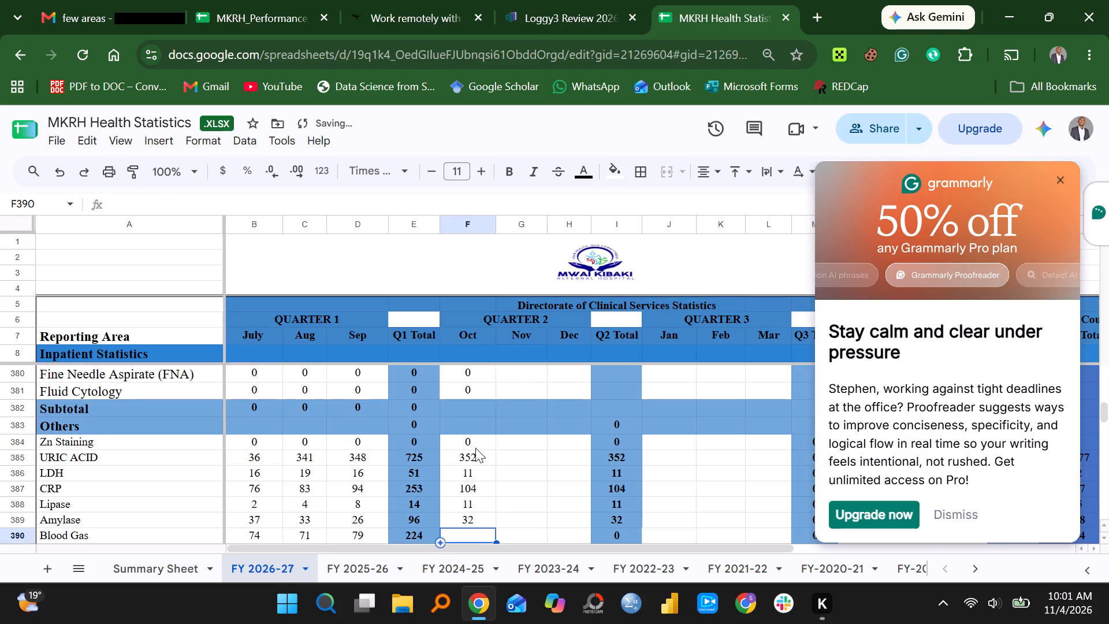
type("94")
key("Return")
key("Down")
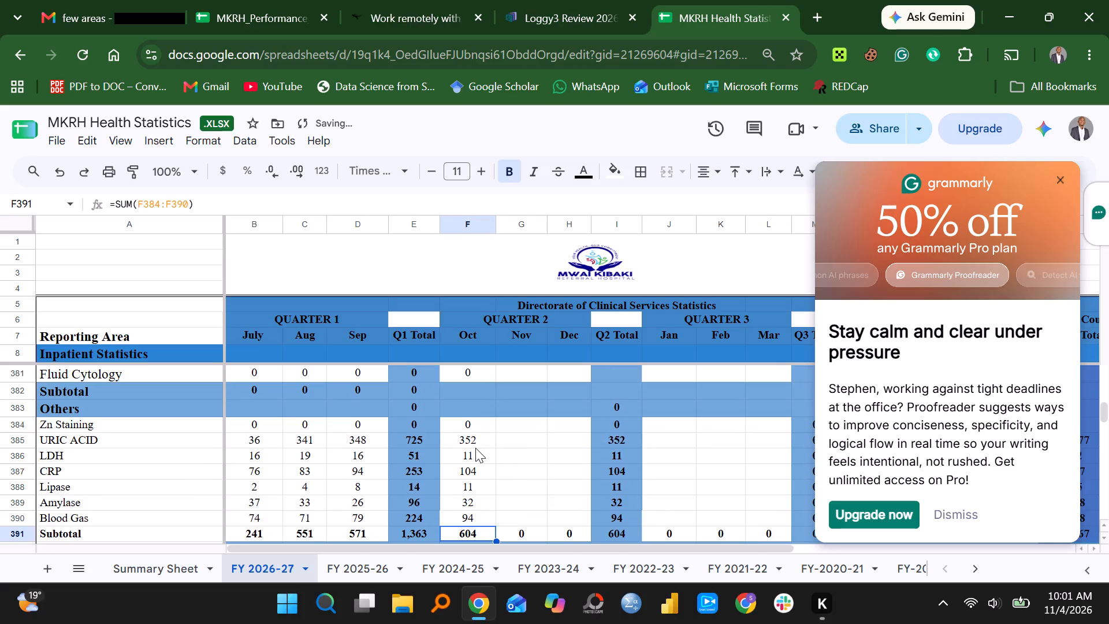
key("Down")
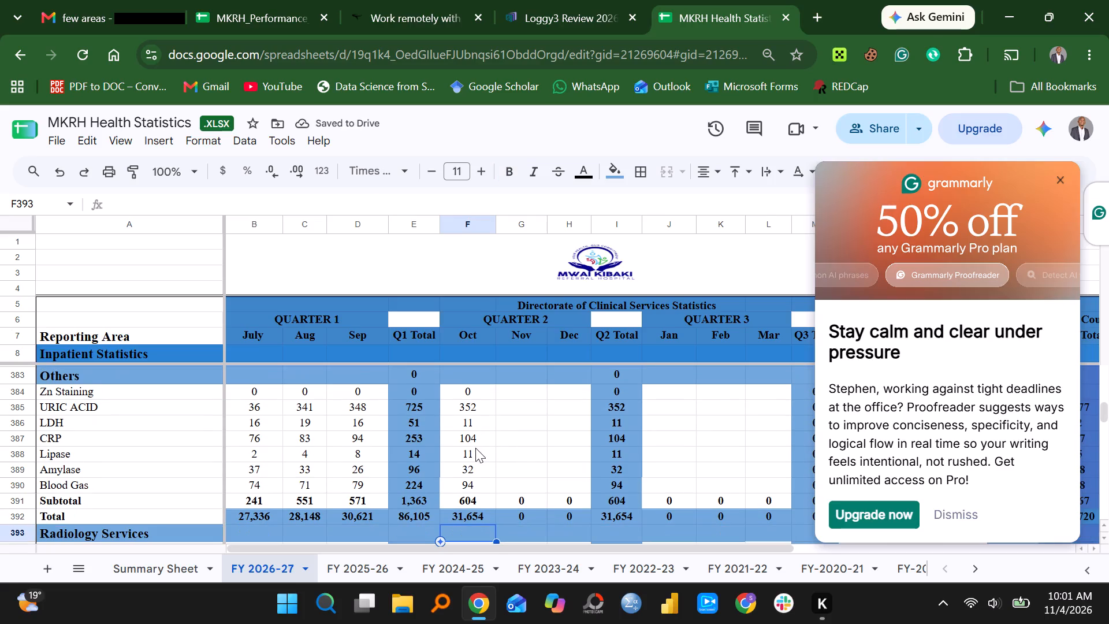
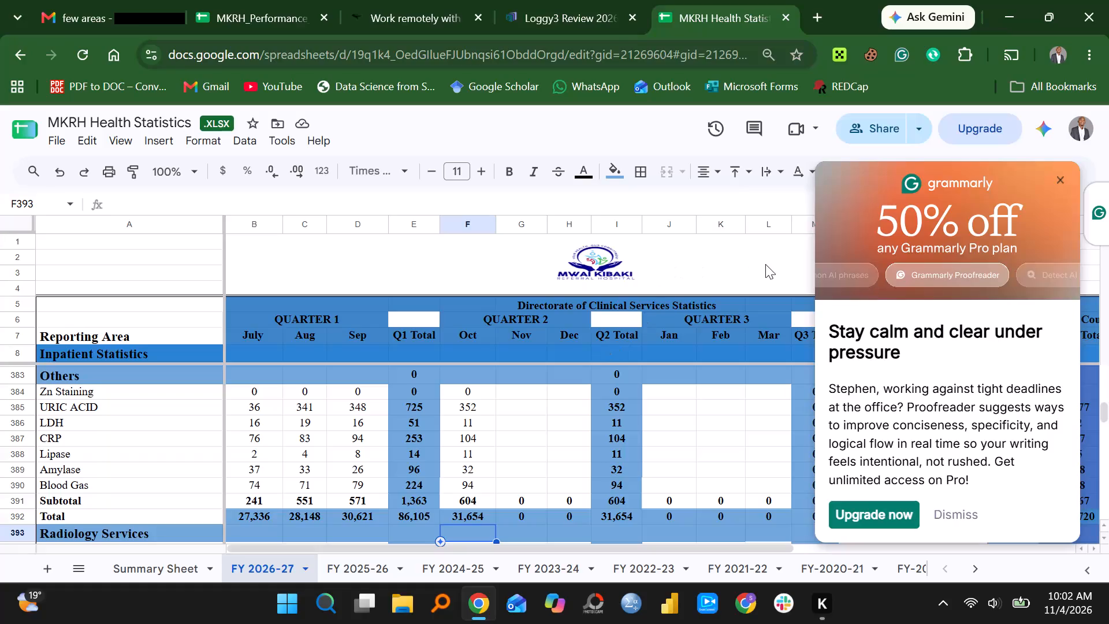
Dismiss the Grammarly Pro promotion covering the Health Statistics sheet.
left_click(1058, 184)
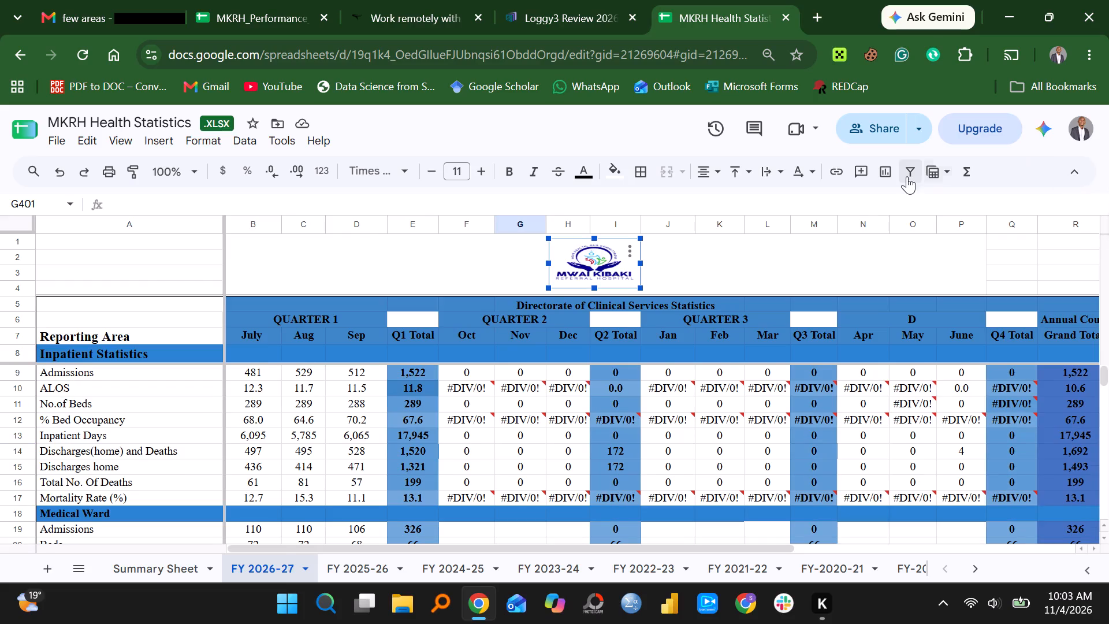
Stretch the Mwai Kibaki hospital logo slightly taller to fill the height of header rows 1 to 4.
left_click(596, 237)
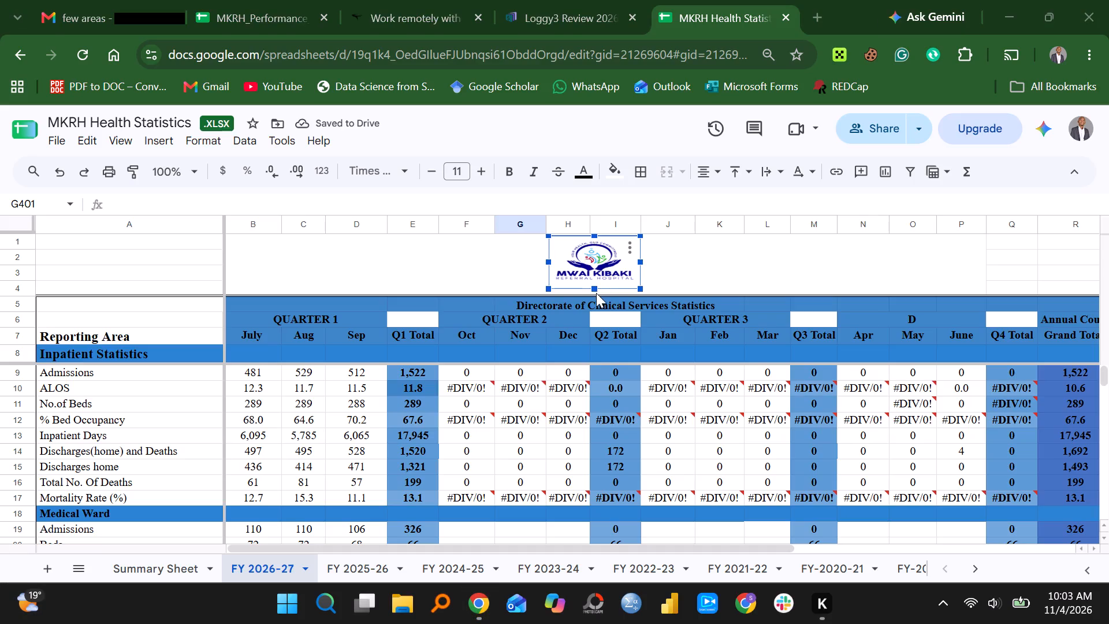
left_click_drag(594, 287, 593, 294)
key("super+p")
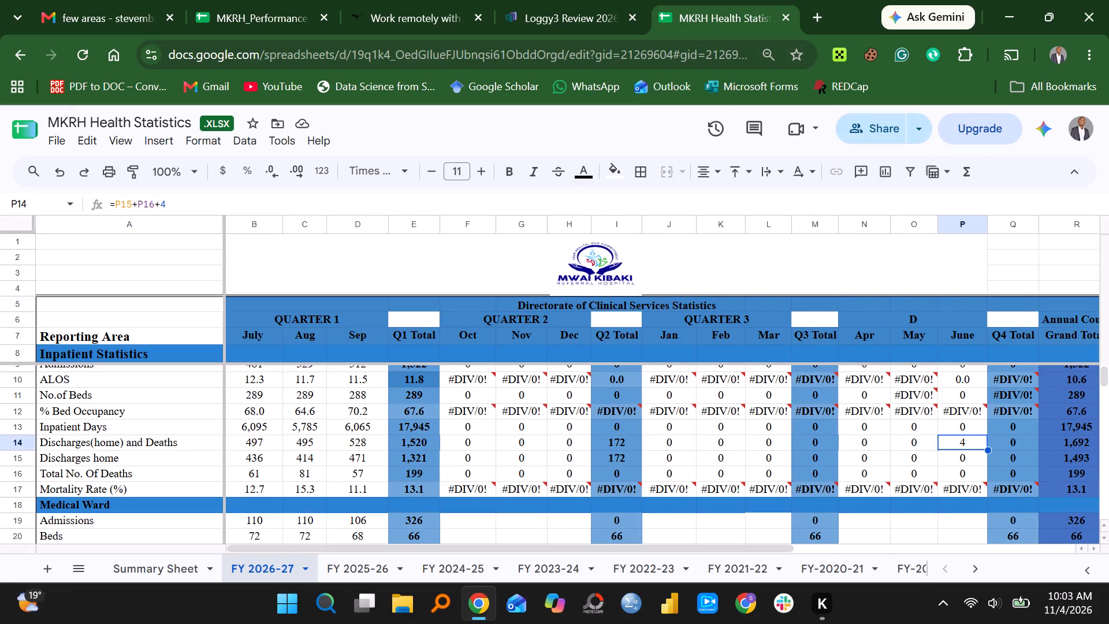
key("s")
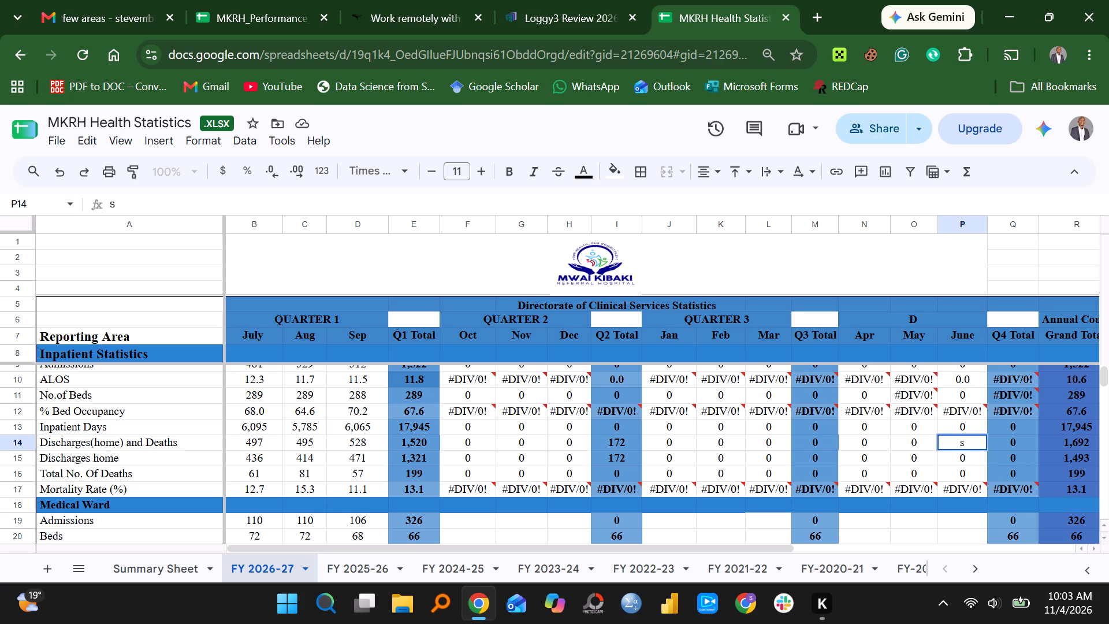
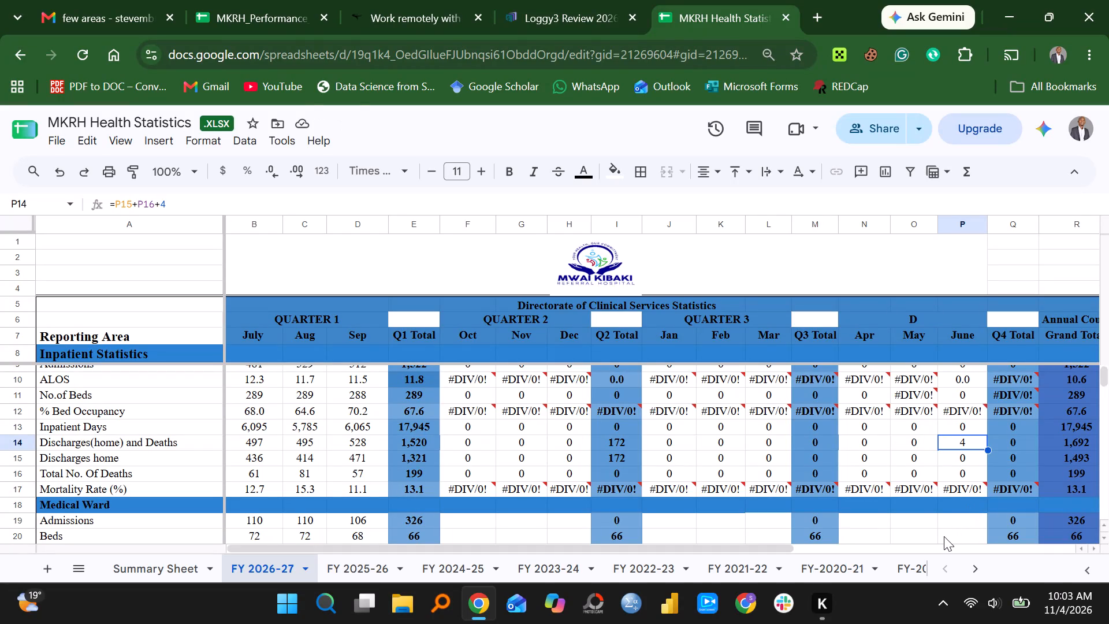
Fill May's Discharges(home) and Deaths formula across into June, replacing the June formula that adds 4.
left_click(918, 444)
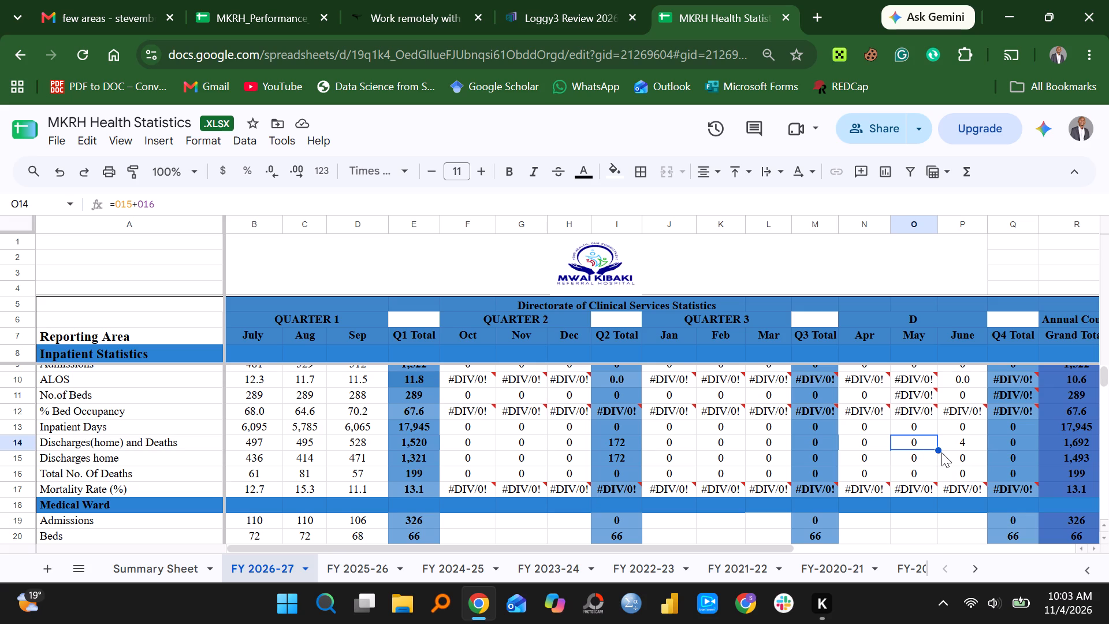
left_click_drag(939, 450, 967, 445)
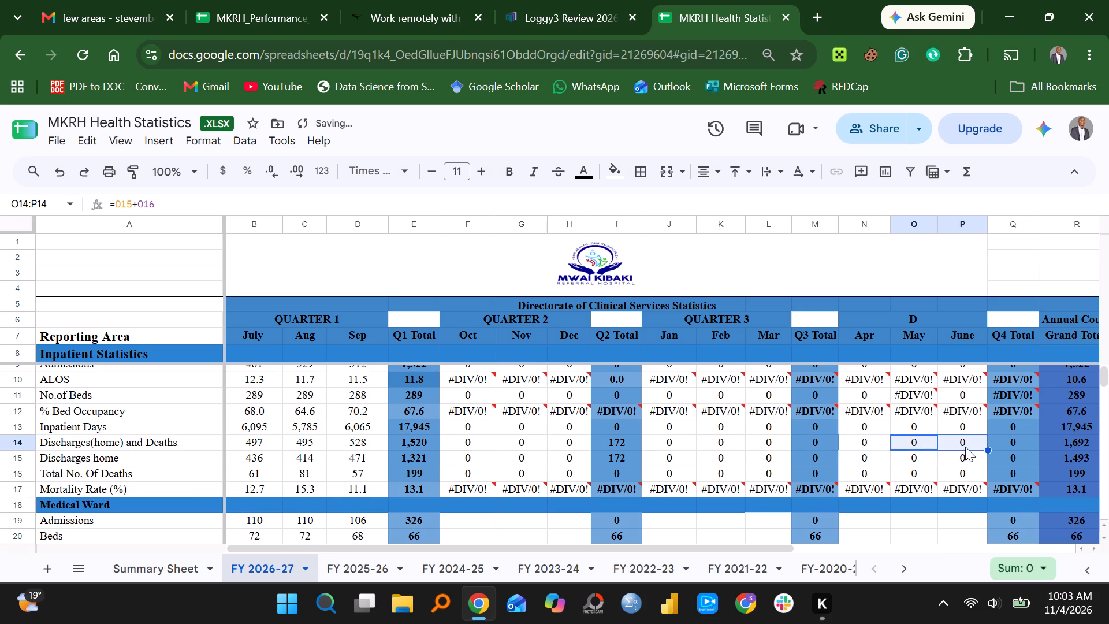
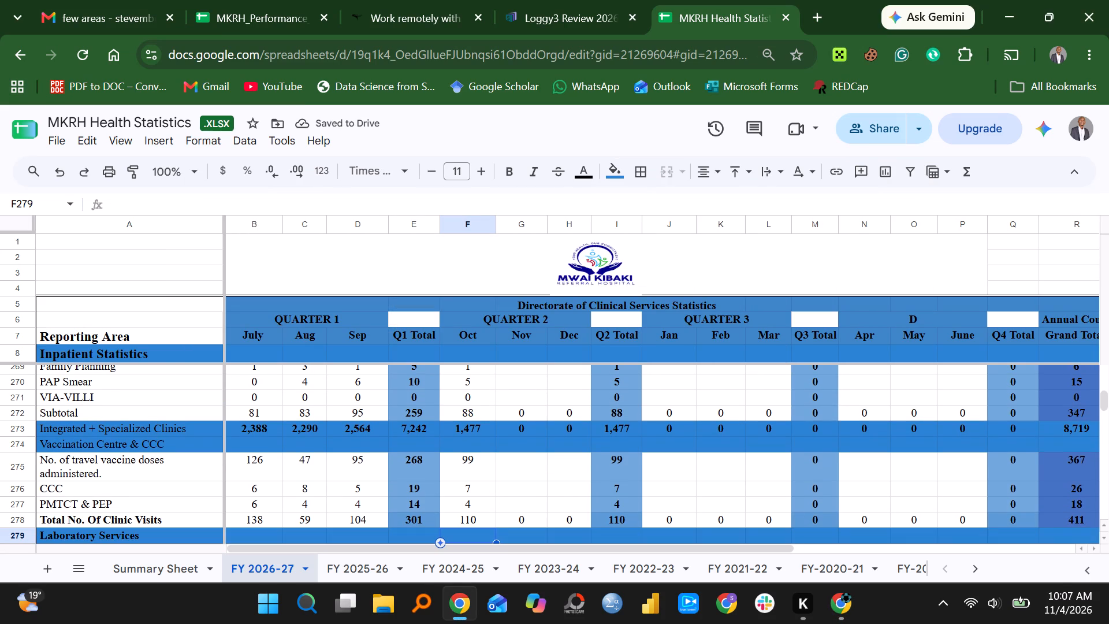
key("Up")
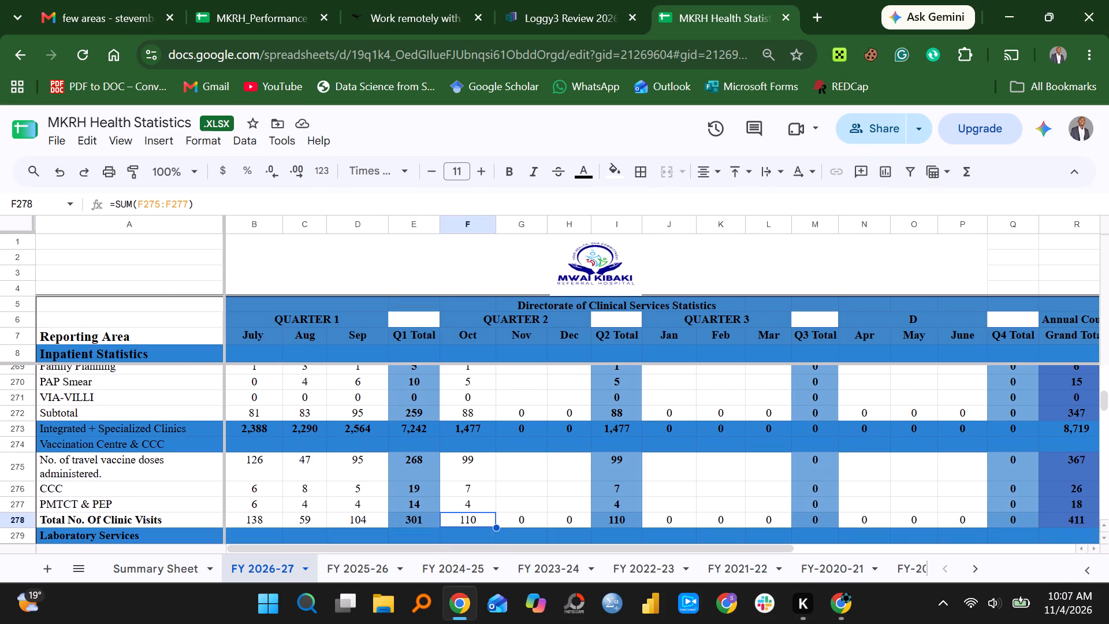
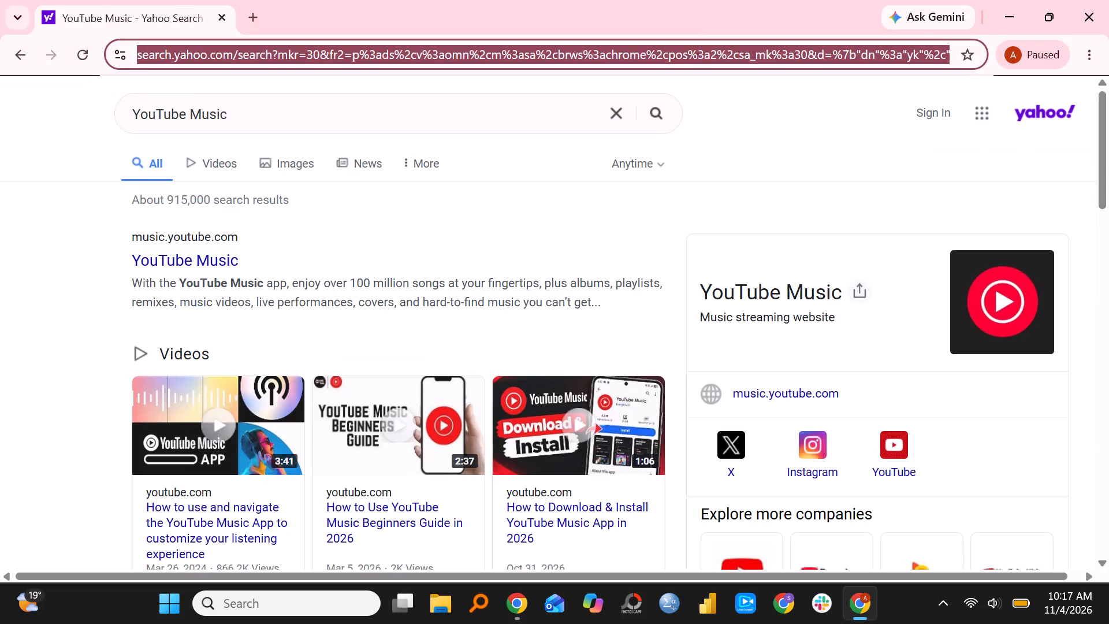
In Google Chrome, search the web for "youtube", replacing the current YouTube Music search.
type("youtube")
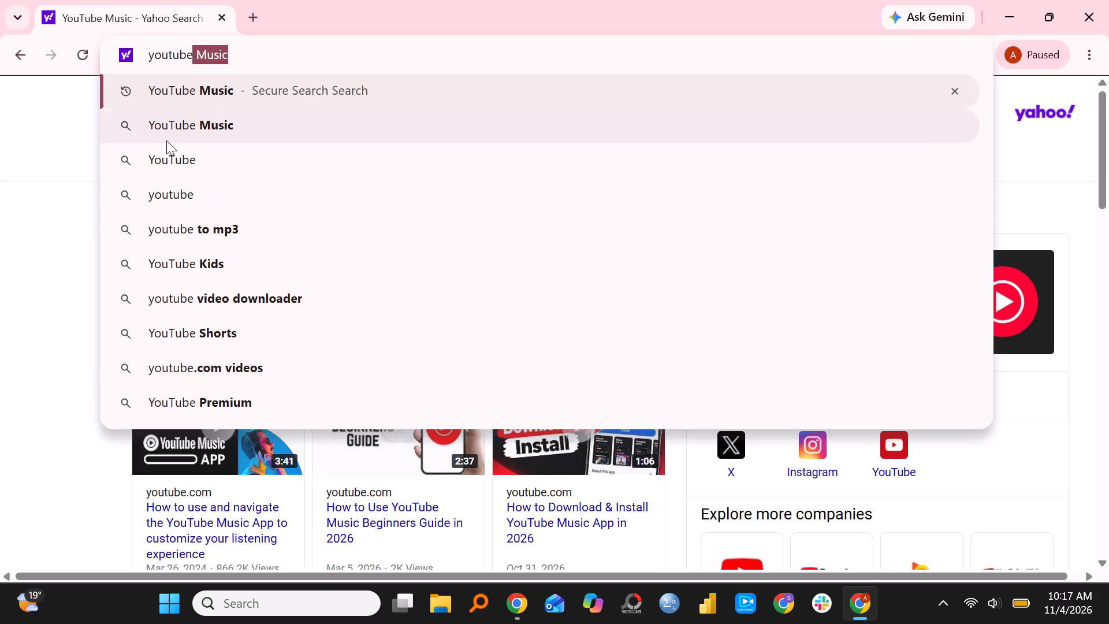